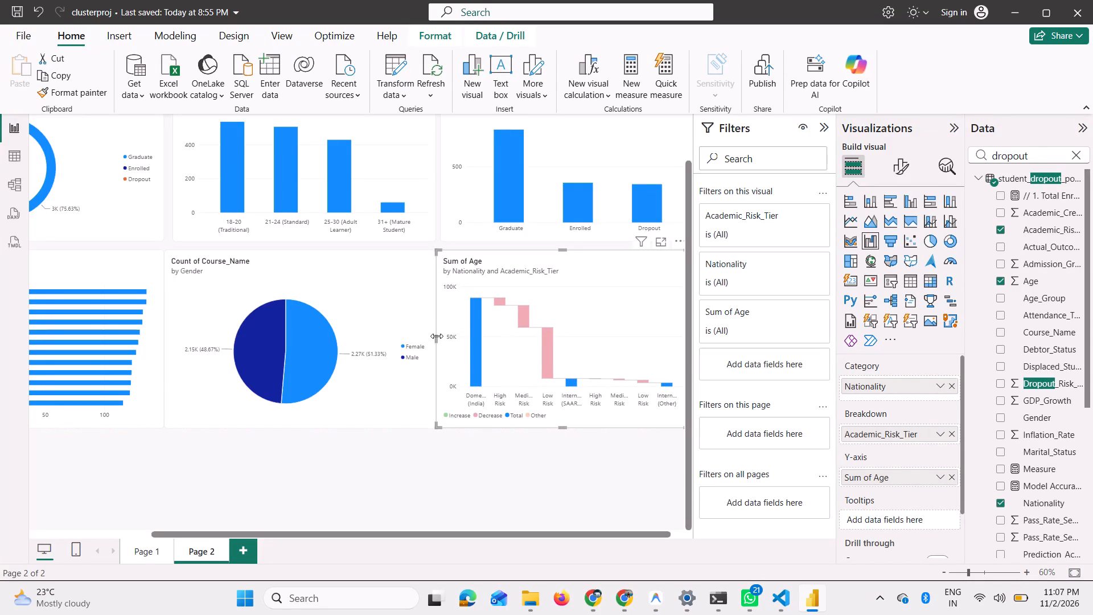
Narrow the Sum of Age waterfall chart and the Count of Course_Name pie chart from their left edges to leave small gaps between the lower-row visuals.
left_click_drag(436, 338, 443, 339)
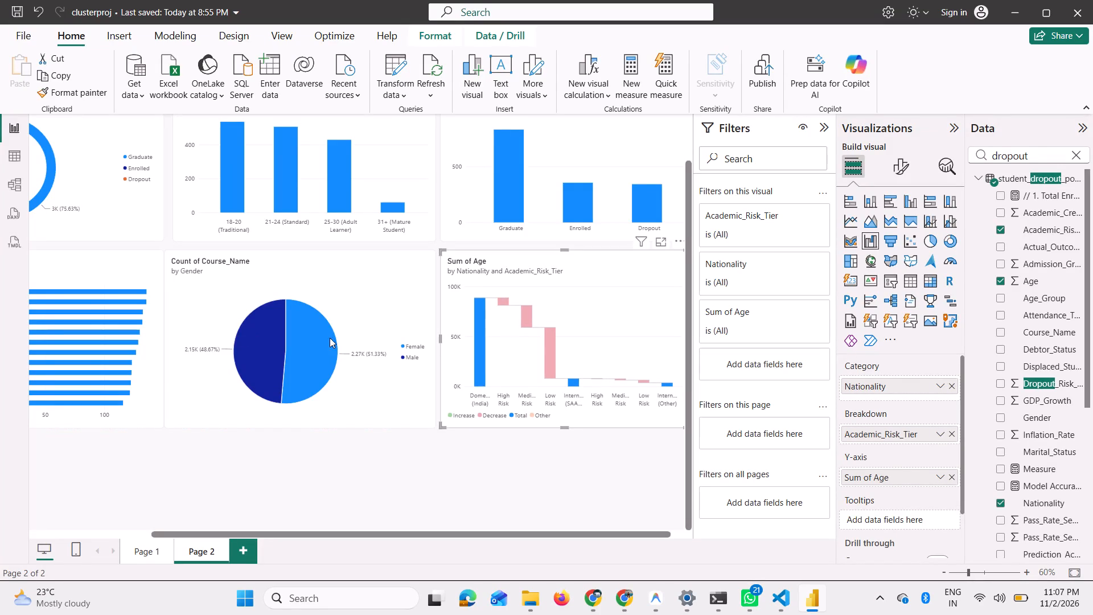
left_click(229, 332)
left_click(229, 332)
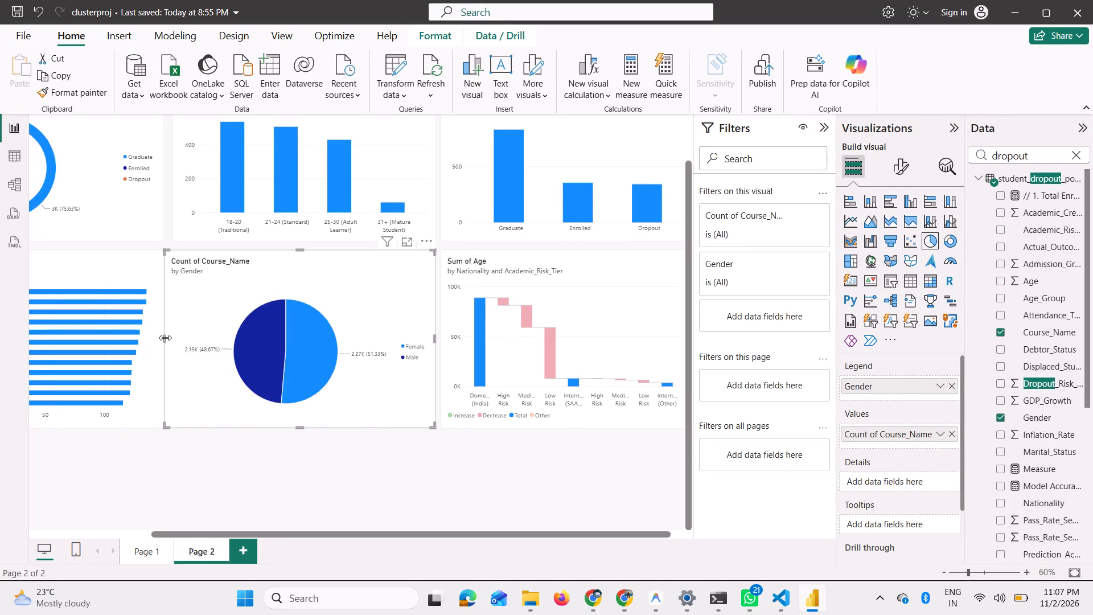
left_click_drag(165, 338, 172, 338)
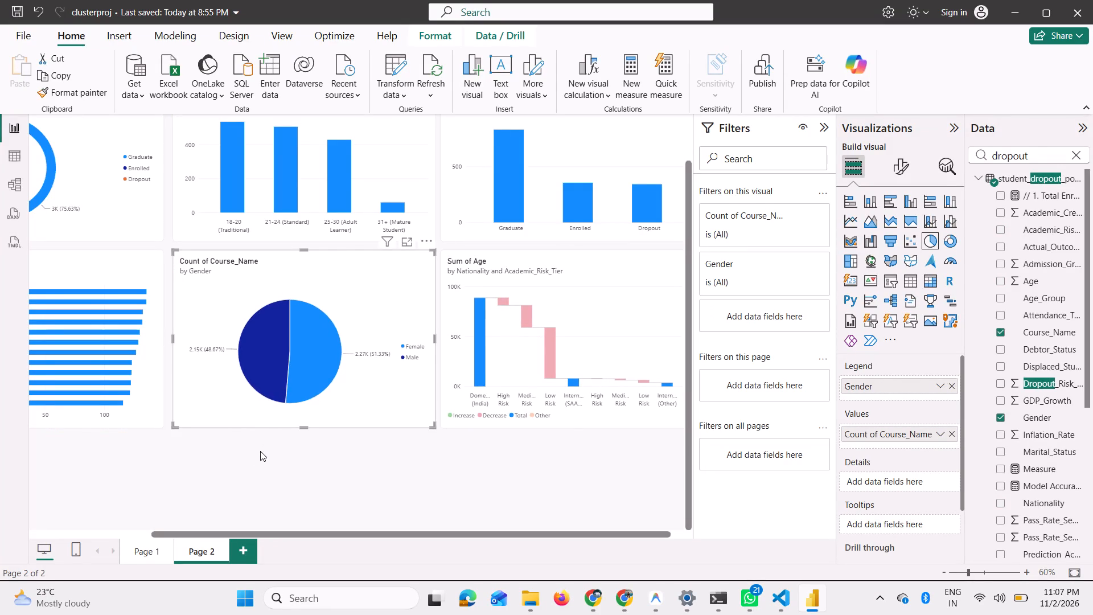
left_click(256, 456)
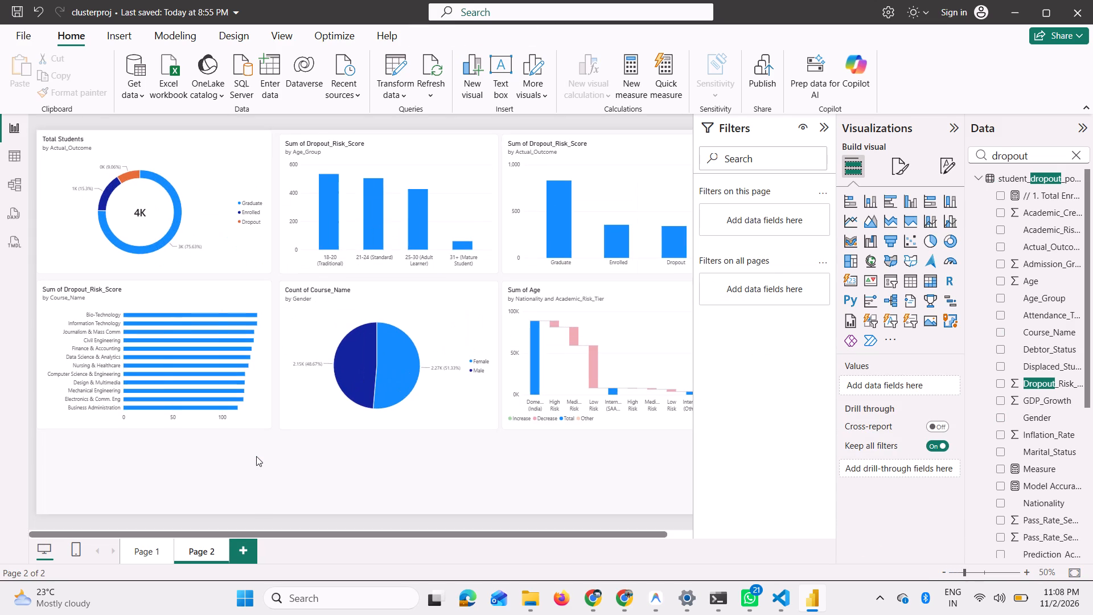
scroll(314, 429, "left", 1)
scroll(314, 429, "up", 1)
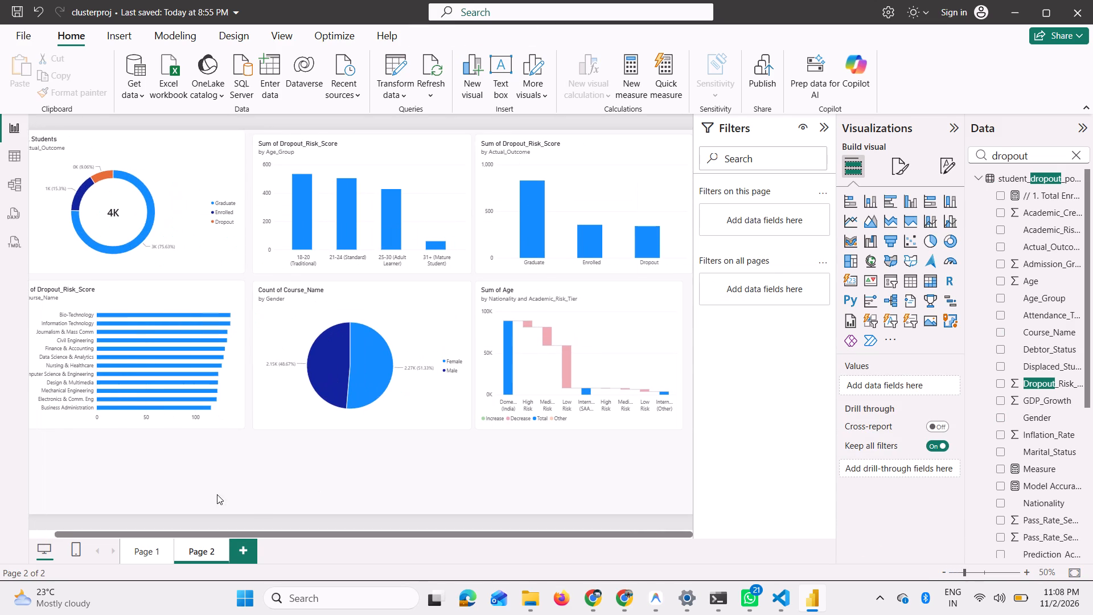
Save a copy of the report as clusterprojkg, a Power BI file, in the Downloads folder.
left_click(30, 30)
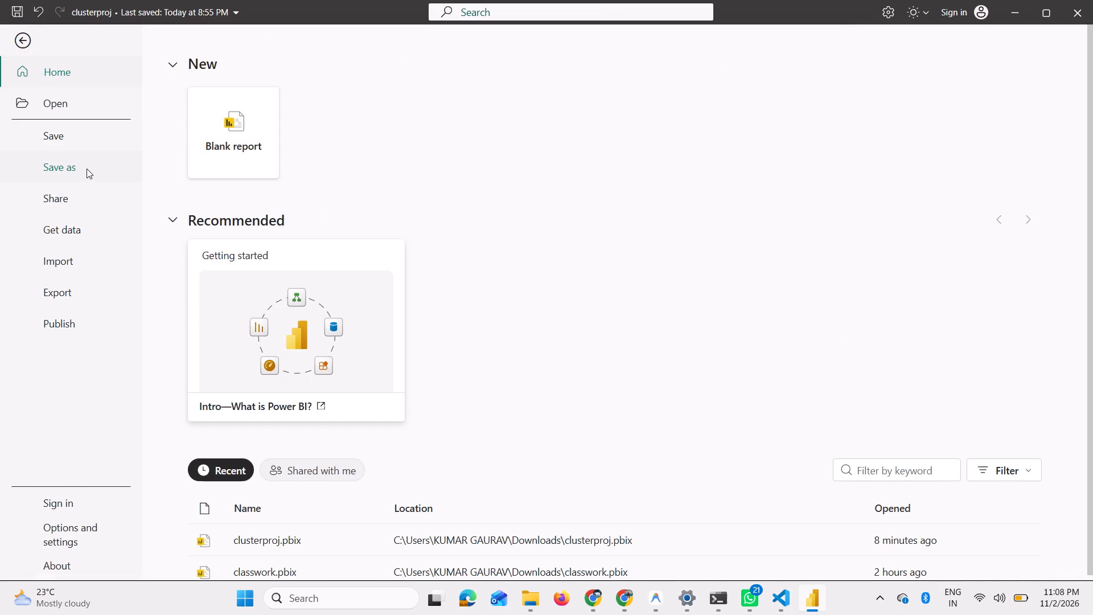
left_click(87, 169)
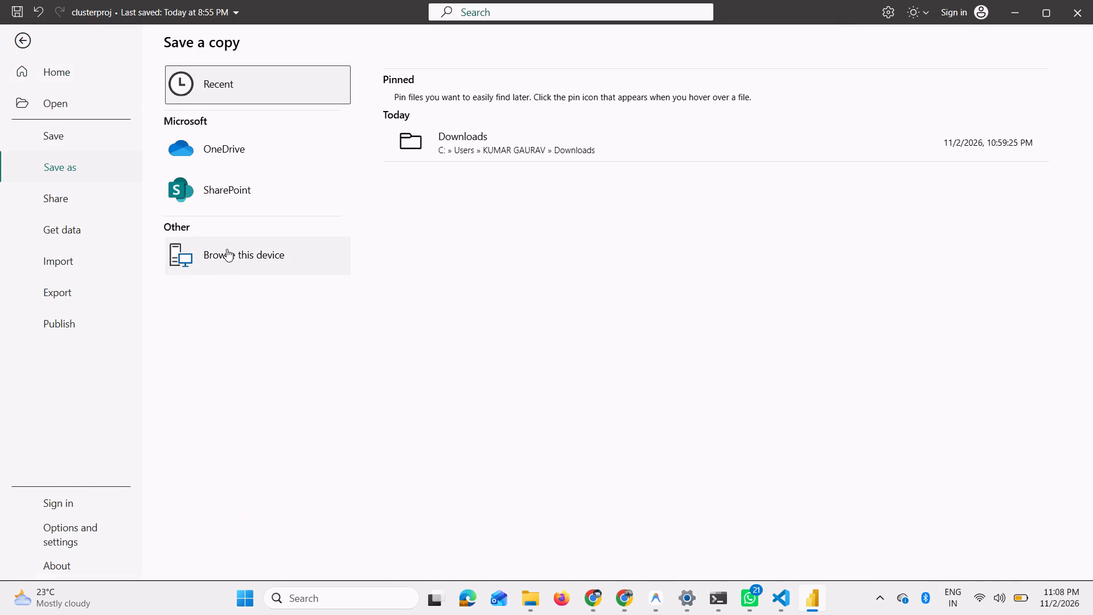
left_click(227, 249)
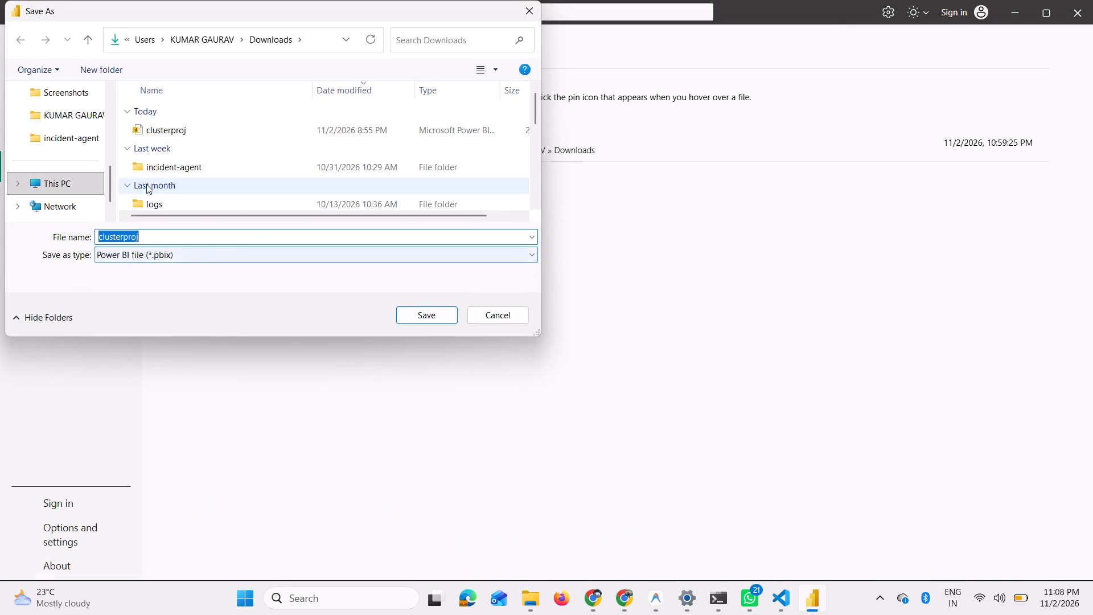
scroll(72, 203, "down", 1)
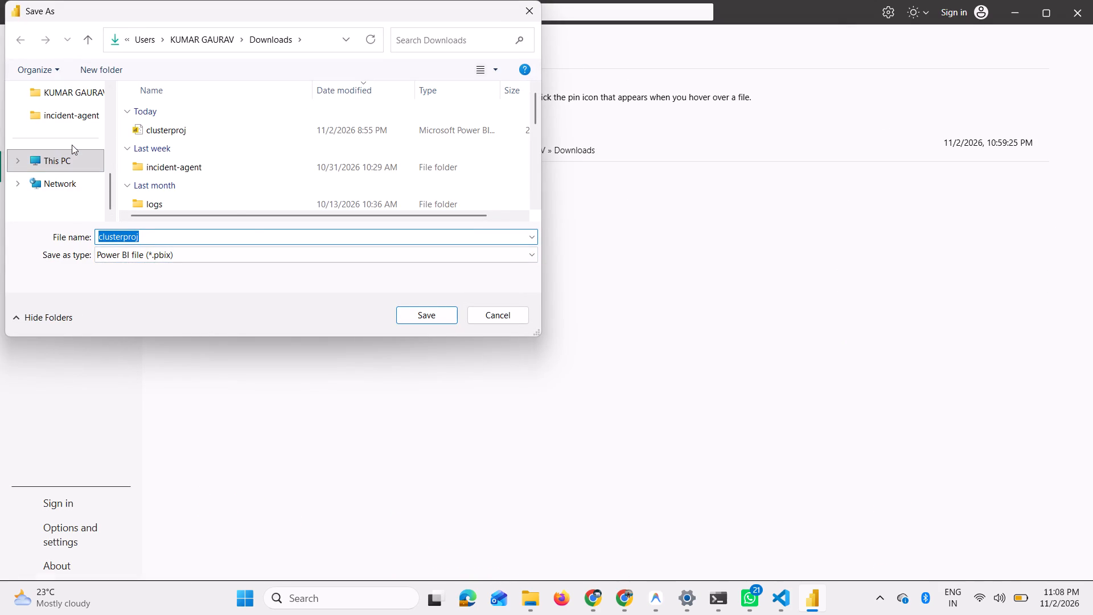
scroll(72, 145, "up", 2)
left_click(60, 207)
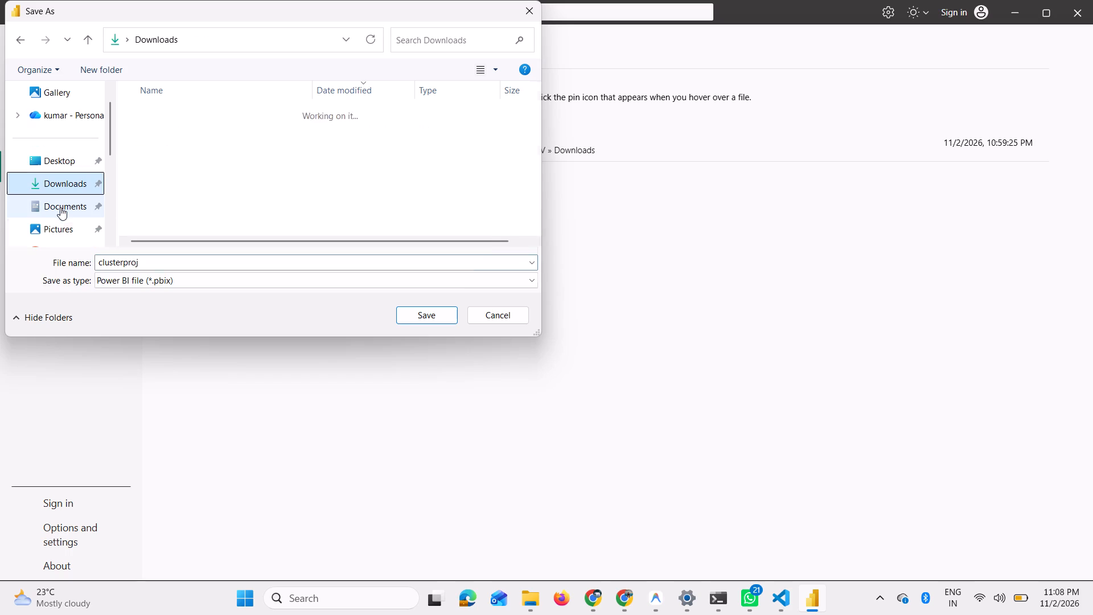
left_click(157, 269)
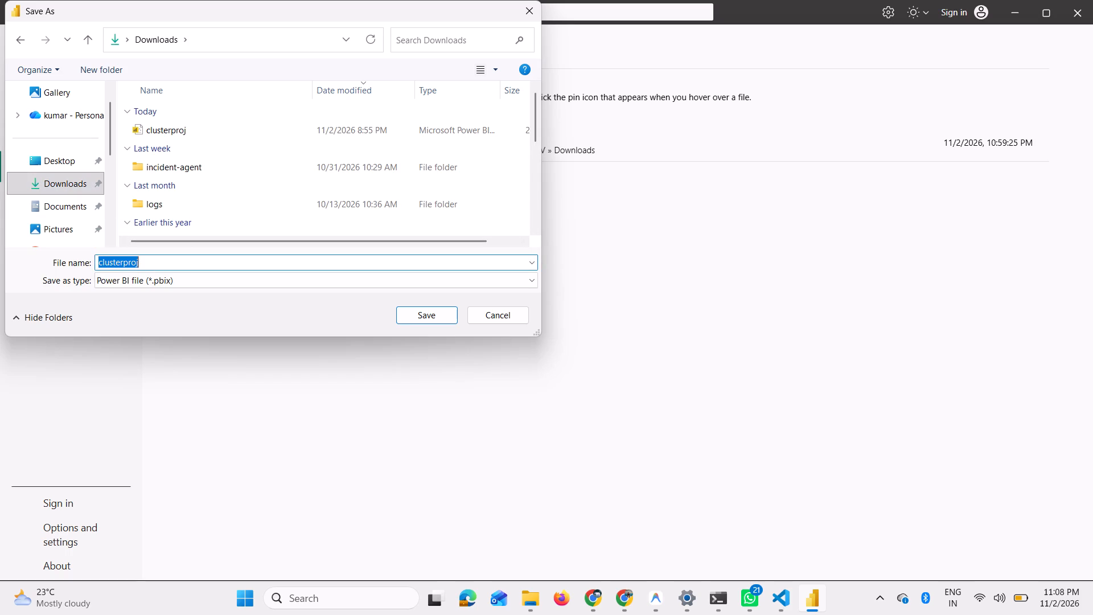
double_click(157, 260)
left_click(152, 260)
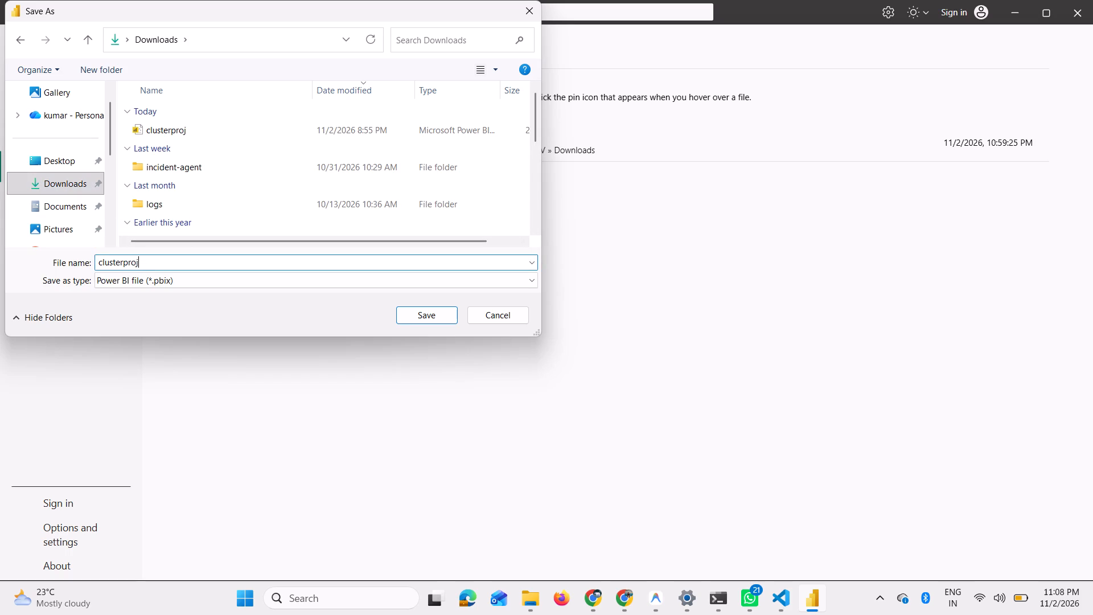
type("kg")
left_click(428, 309)
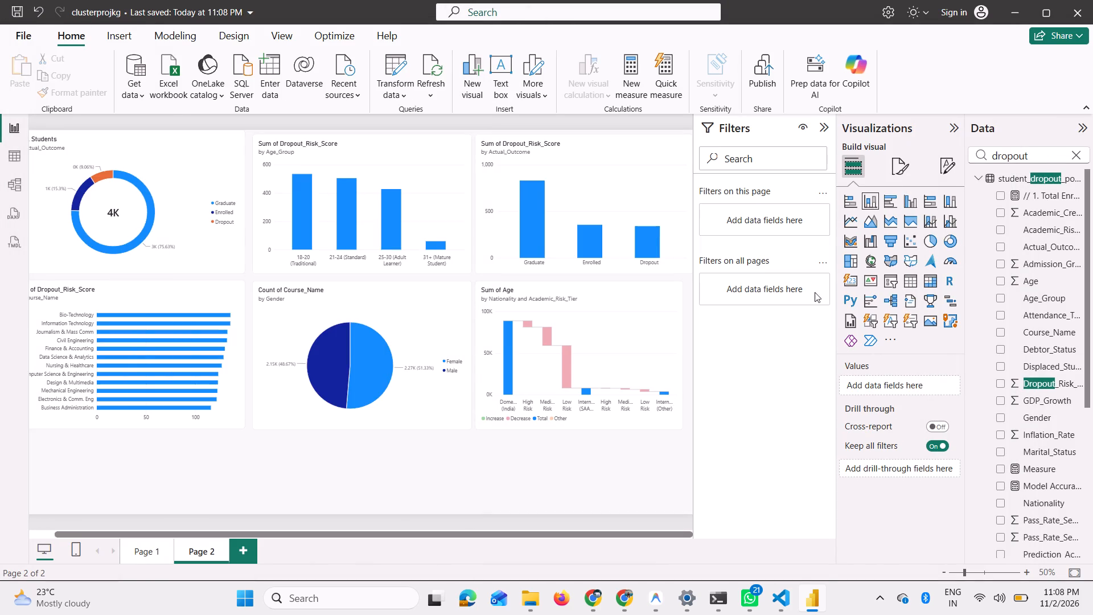
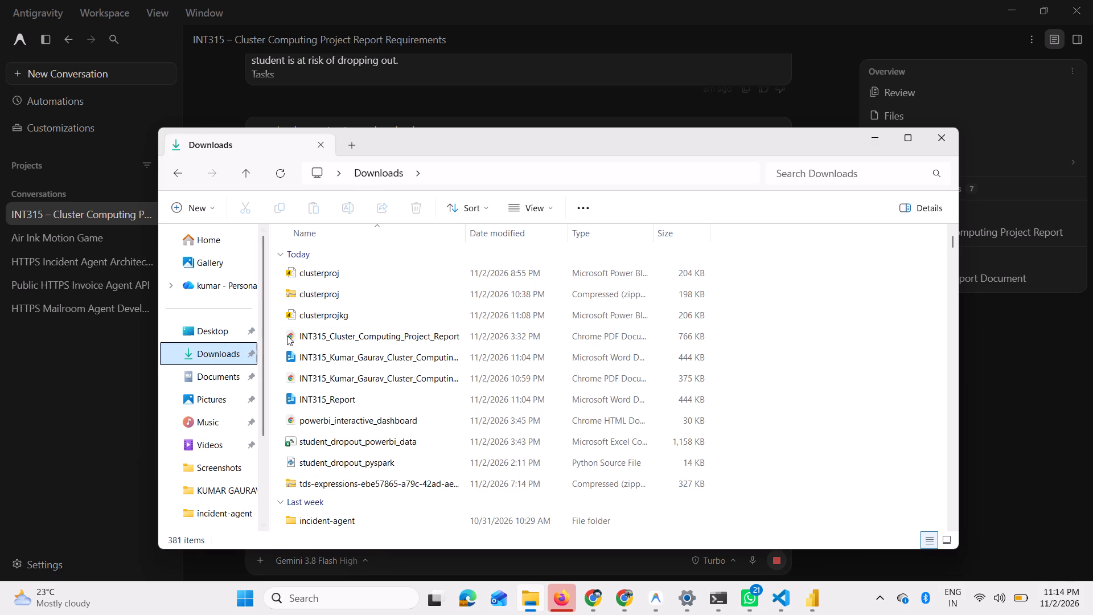
double_click(375, 360)
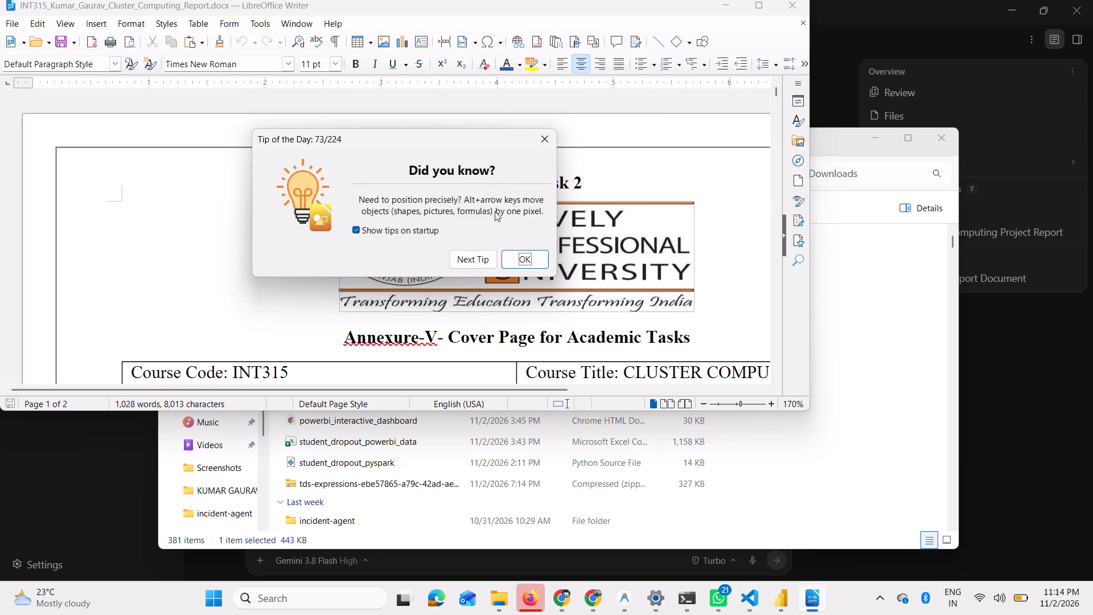
left_click(531, 255)
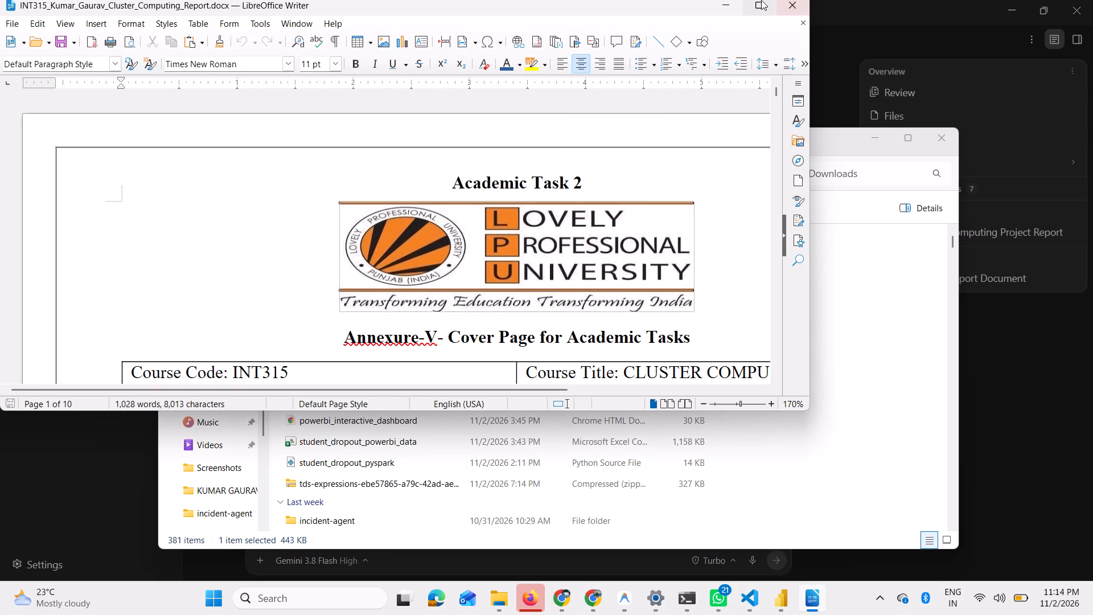
left_click(761, 0)
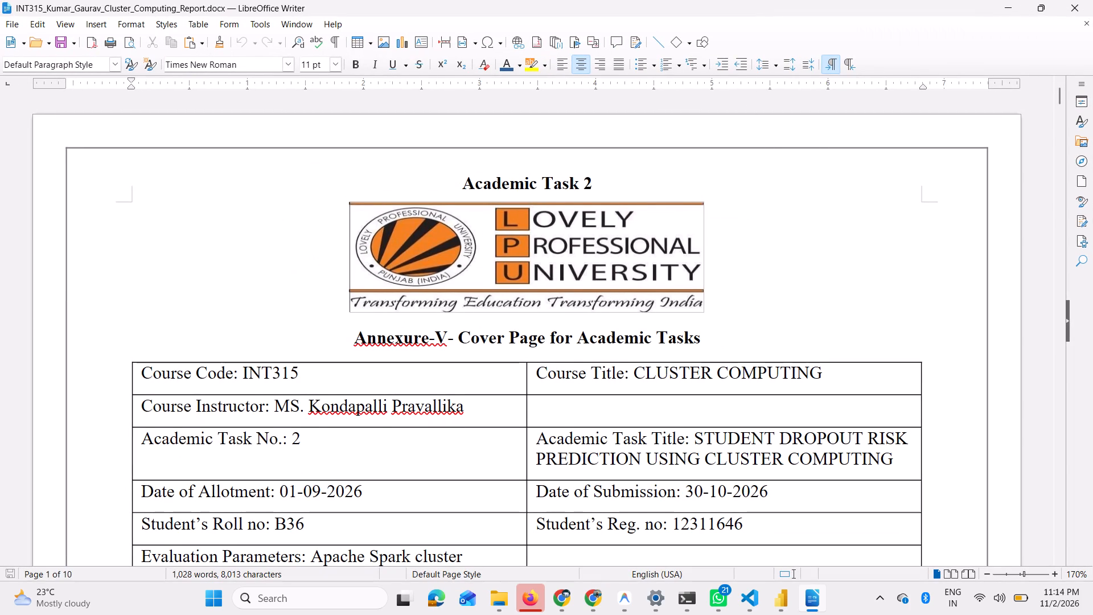
Delete "USING CLUSTER COMPUTING" from the Academic Task Title in the cover page table.
scroll(497, 403, "down", 1)
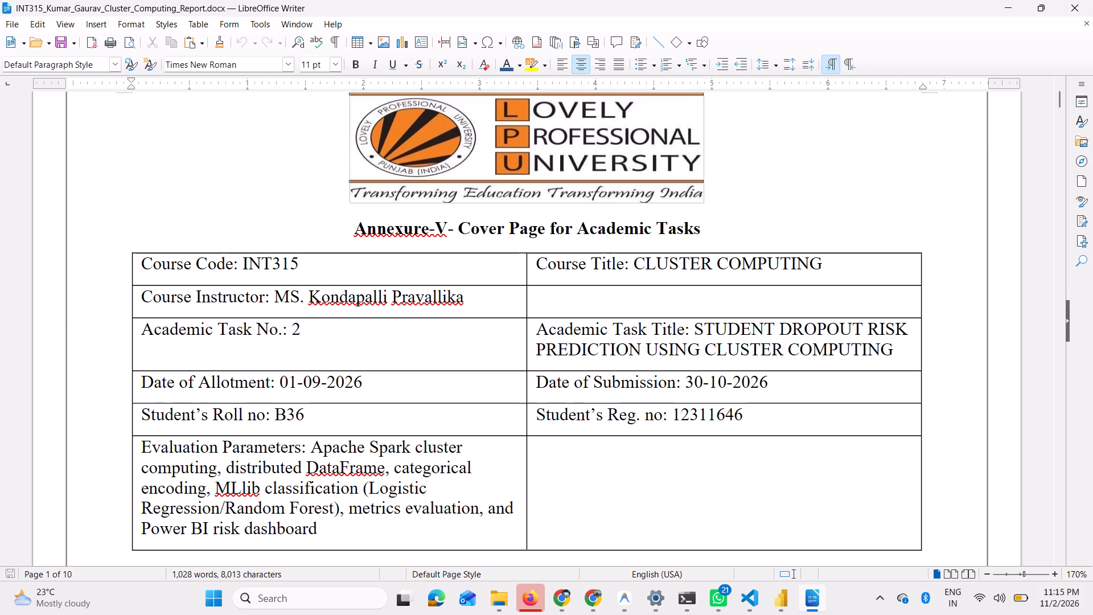
left_click_drag(646, 350, 736, 352)
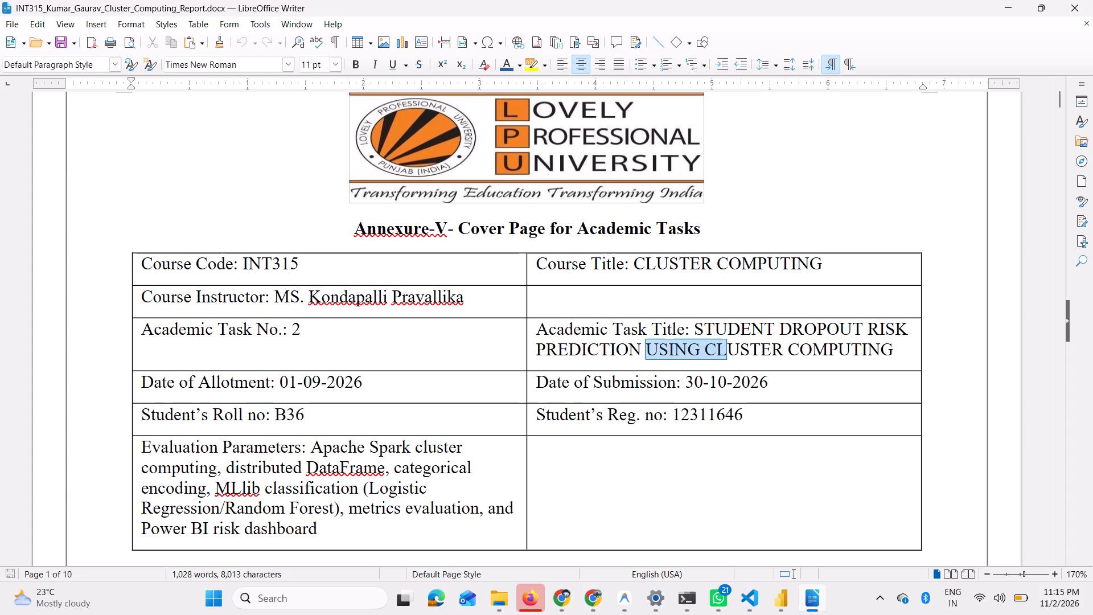
left_click_drag(736, 352, 892, 354)
key("BackSpace")
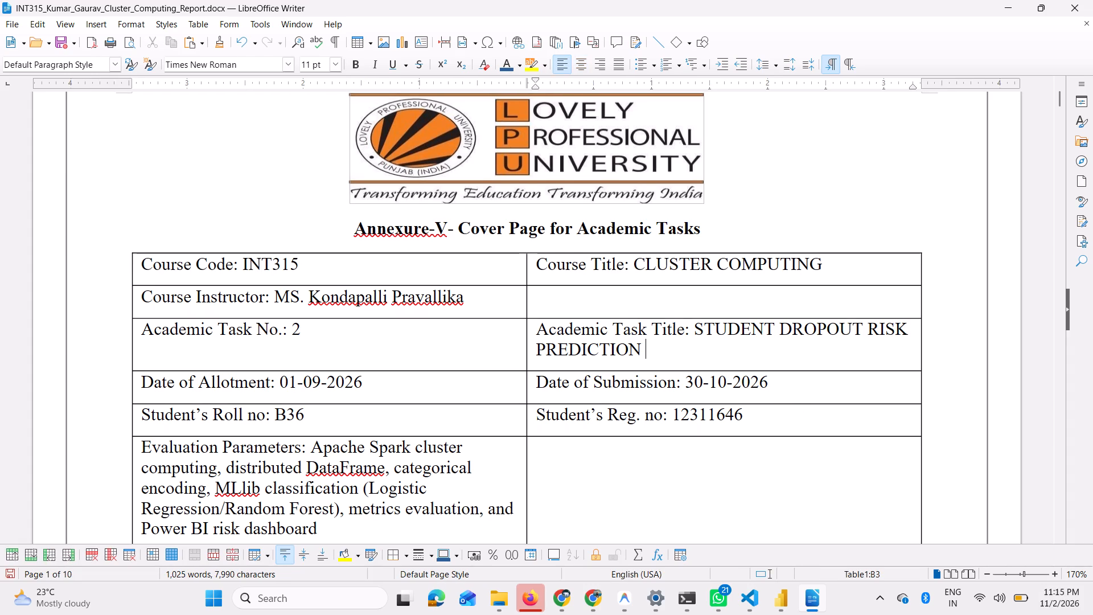
Replace the course instructor's name after "MS." in the cover page table with Priyanka.
scroll(700, 458, "down", 1)
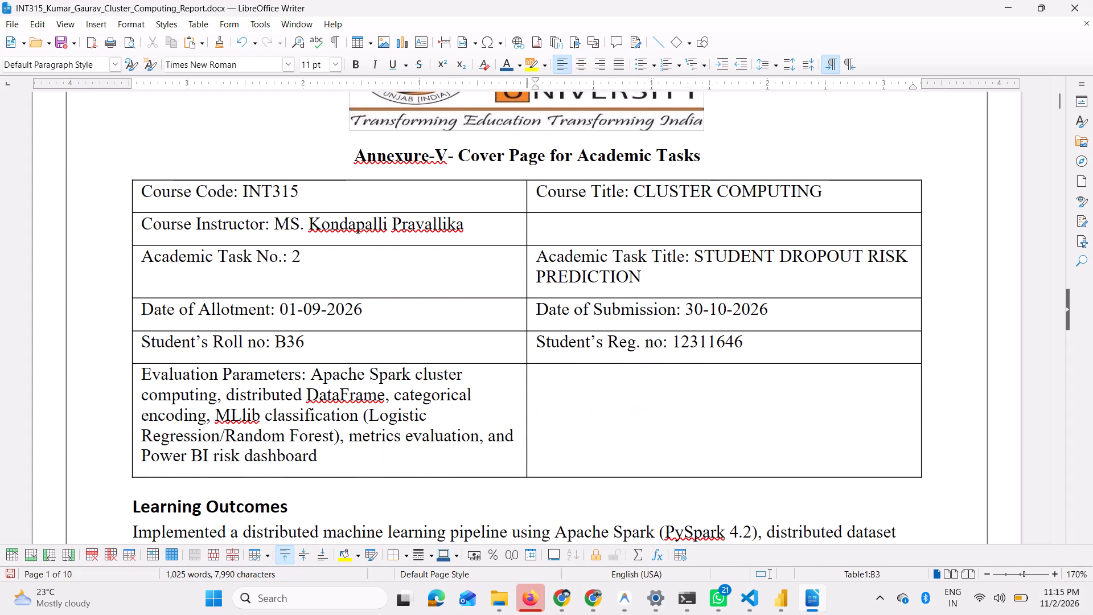
left_click(479, 218)
key("BackSpace")
key("BackSpace")
key("BackSpace")
key("BackSpace")
key("BackSpace")
key("BackSpace")
key("BackSpace")
key("BackSpace")
key("BackSpace")
key("BackSpace")
key("BackSpace")
key("BackSpace")
key("BackSpace")
key("BackSpace")
key("BackSpace")
key("BackSpace")
key("BackSpace")
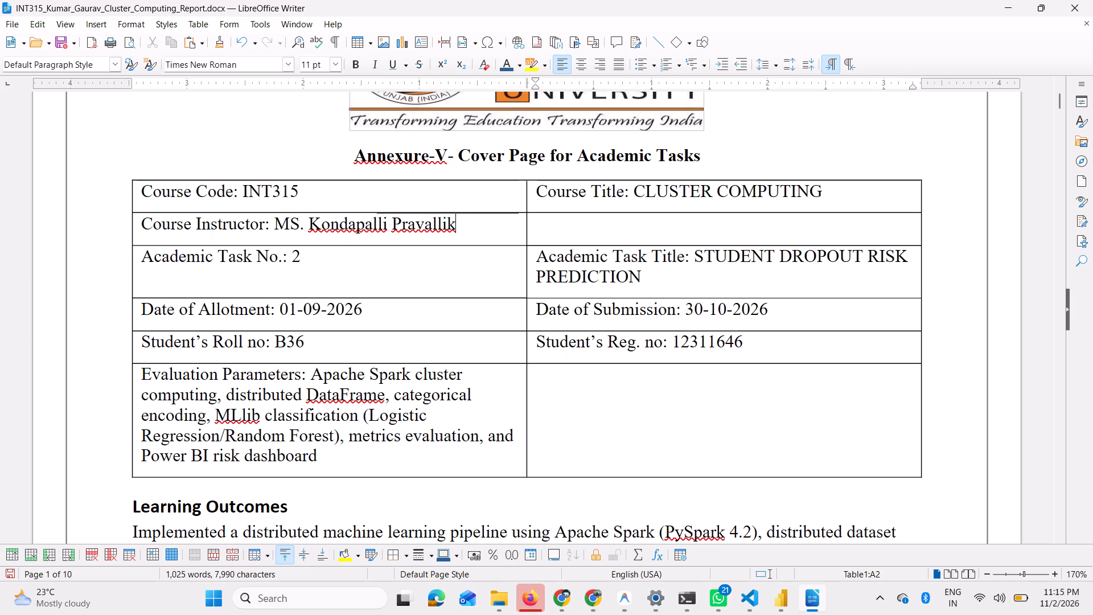
key("BackSpace")
key("BackSpace")
key("BackSpace")
key("BackSpace")
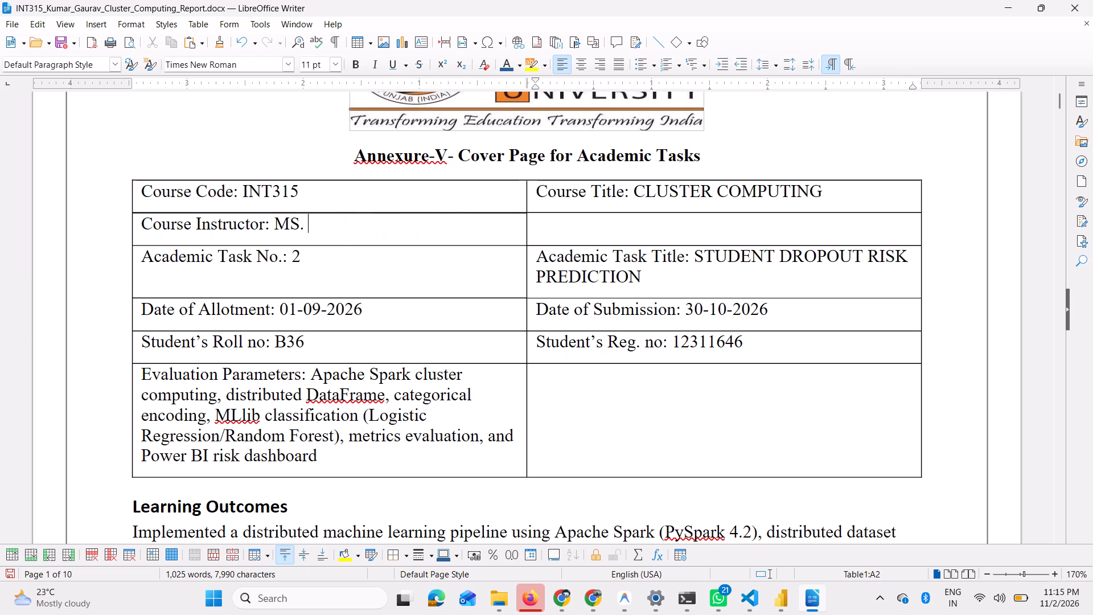
type("ri")
type("yanka")
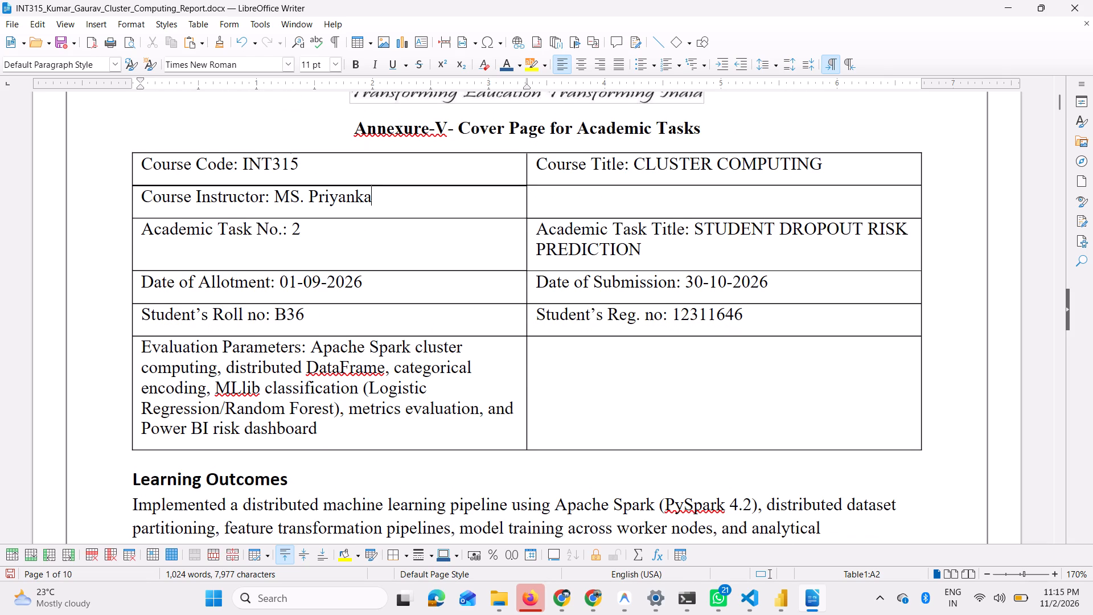
Read from the Learning Outcomes and Declaration through the Dataset Description and Source Link to the start of the Implementation section.
scroll(476, 405, "down", 1)
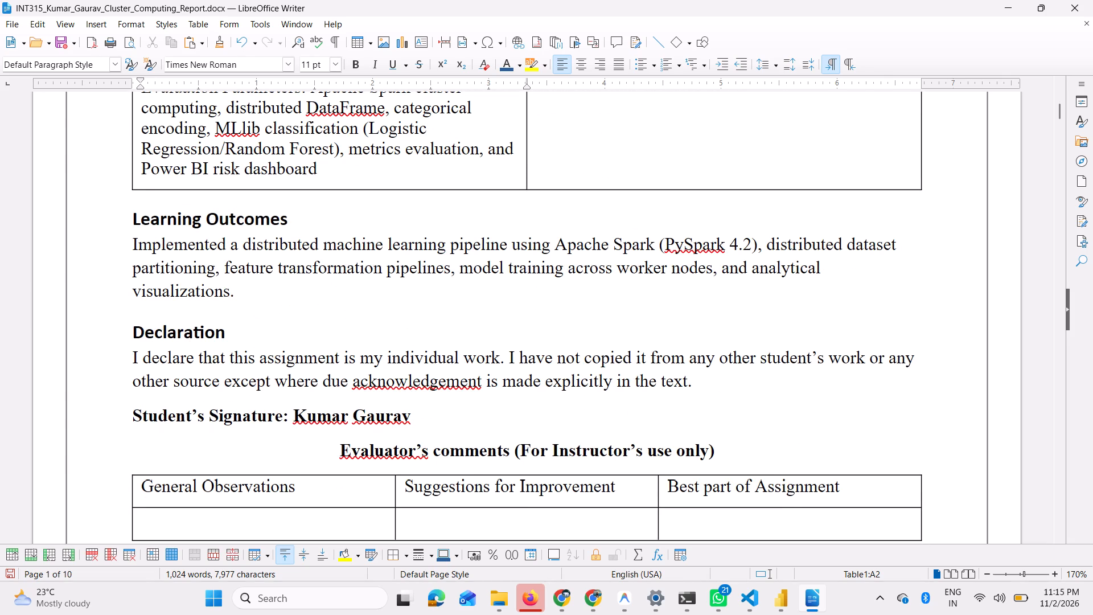
scroll(507, 345, "down", 6)
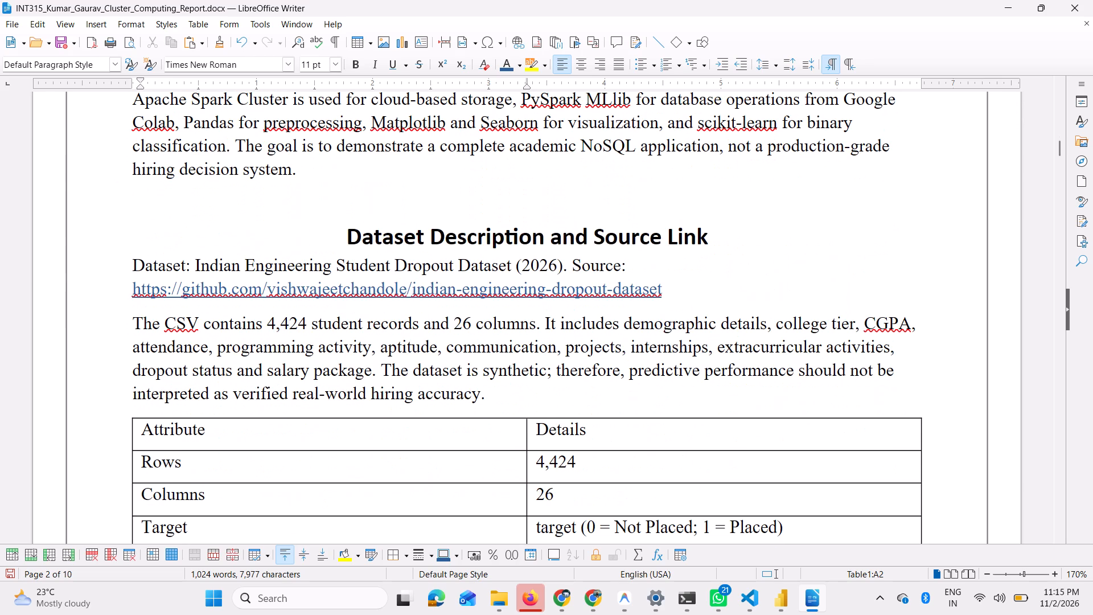
left_click(498, 290)
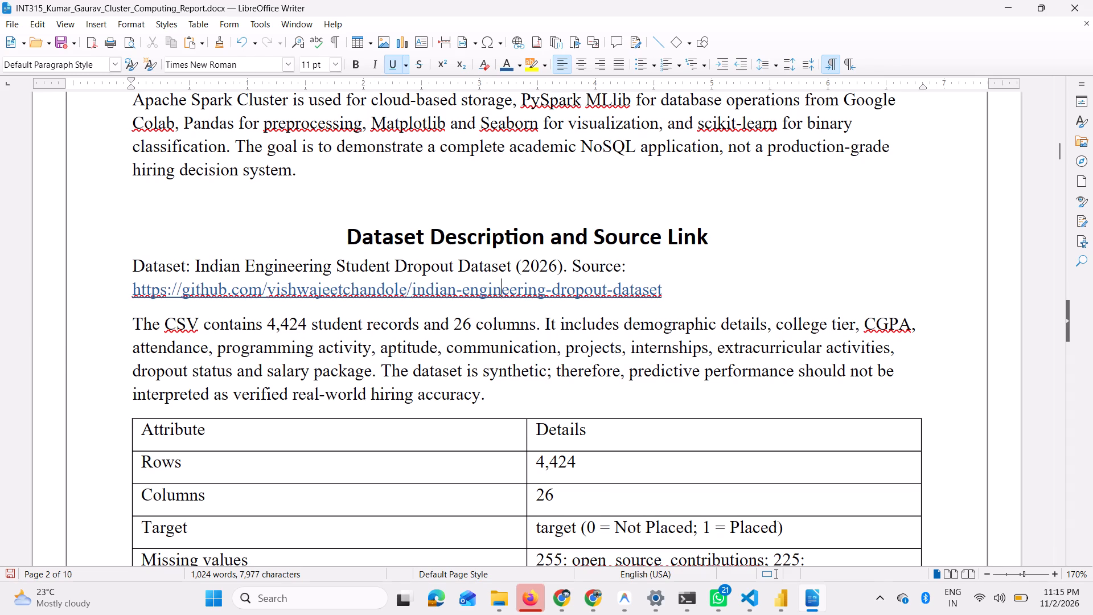
scroll(478, 334, "down", 1)
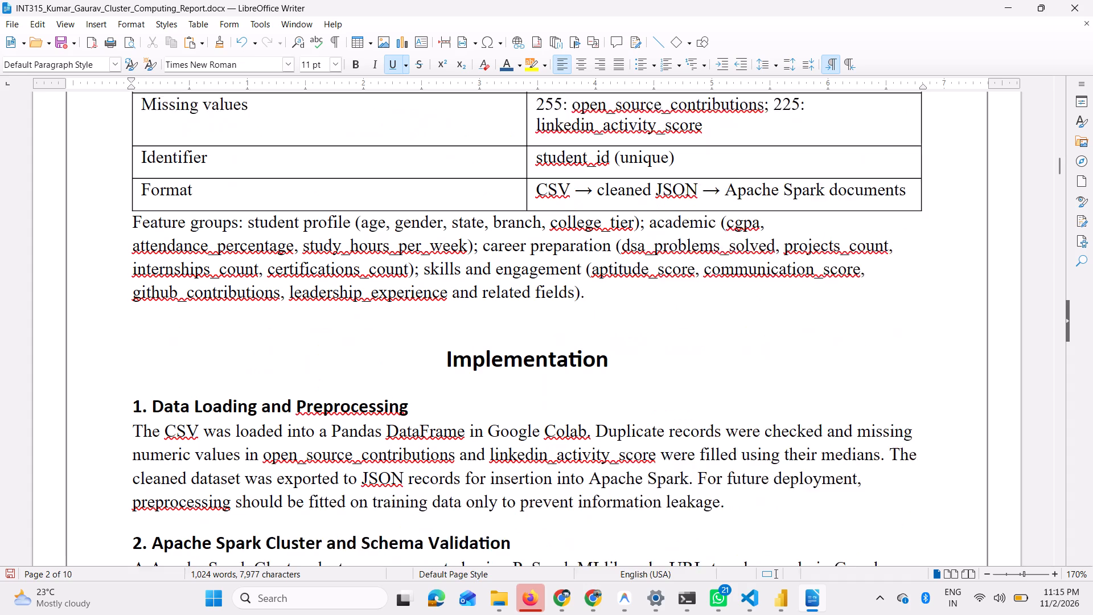
scroll(478, 334, "down", 4)
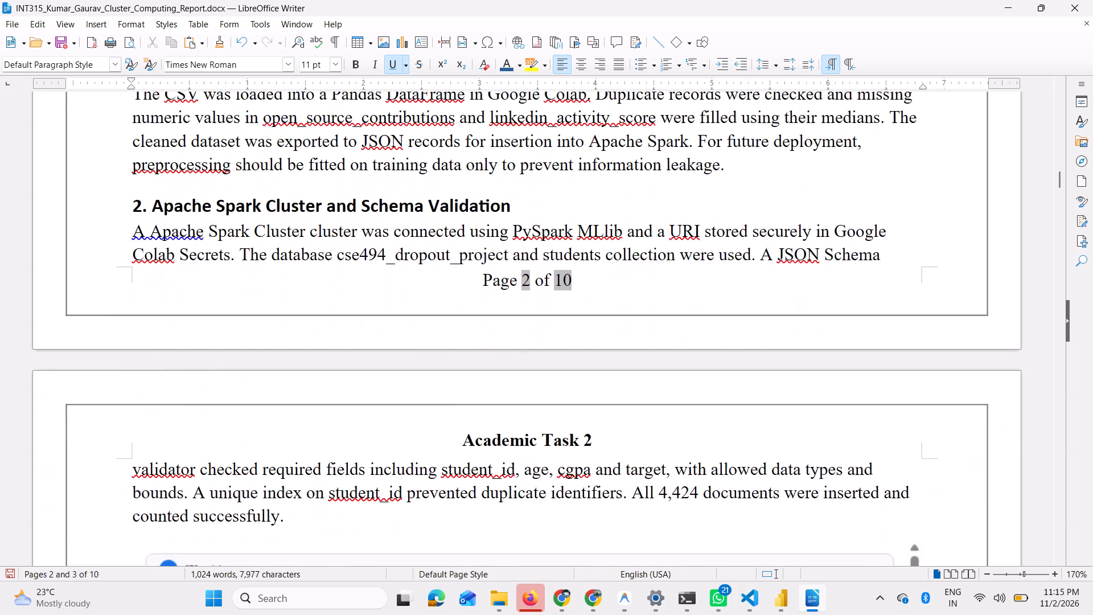
Review the Implementation section's Spark code outputs, CRUD Operations, Aggregation Pipelines and ROC curve figure.
scroll(478, 334, "down", 1)
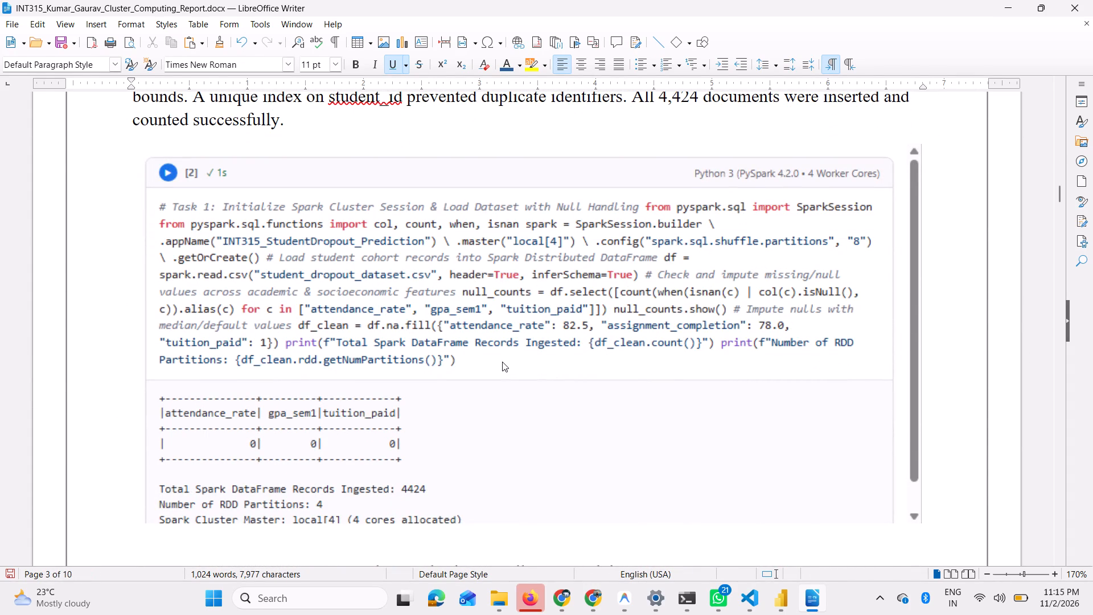
scroll(502, 362, "down", 2)
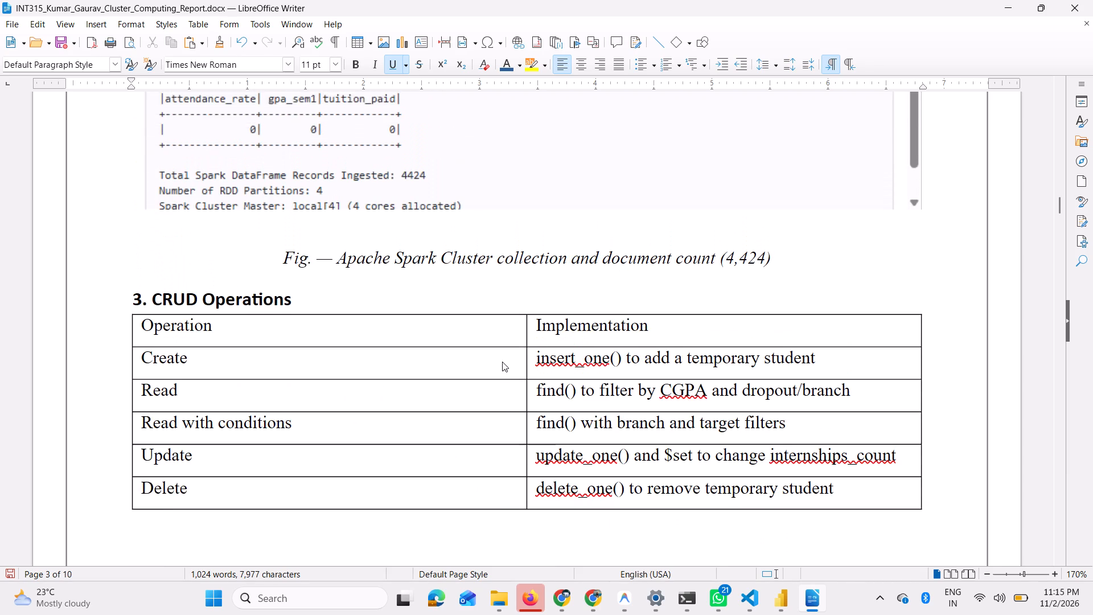
scroll(502, 362, "down", 3)
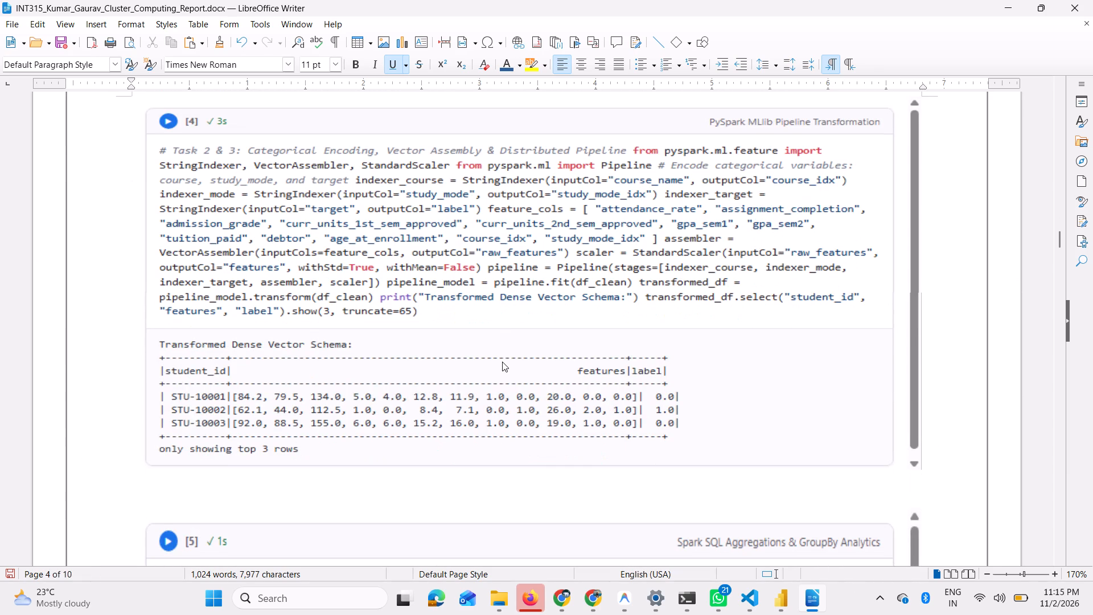
scroll(502, 362, "down", 3)
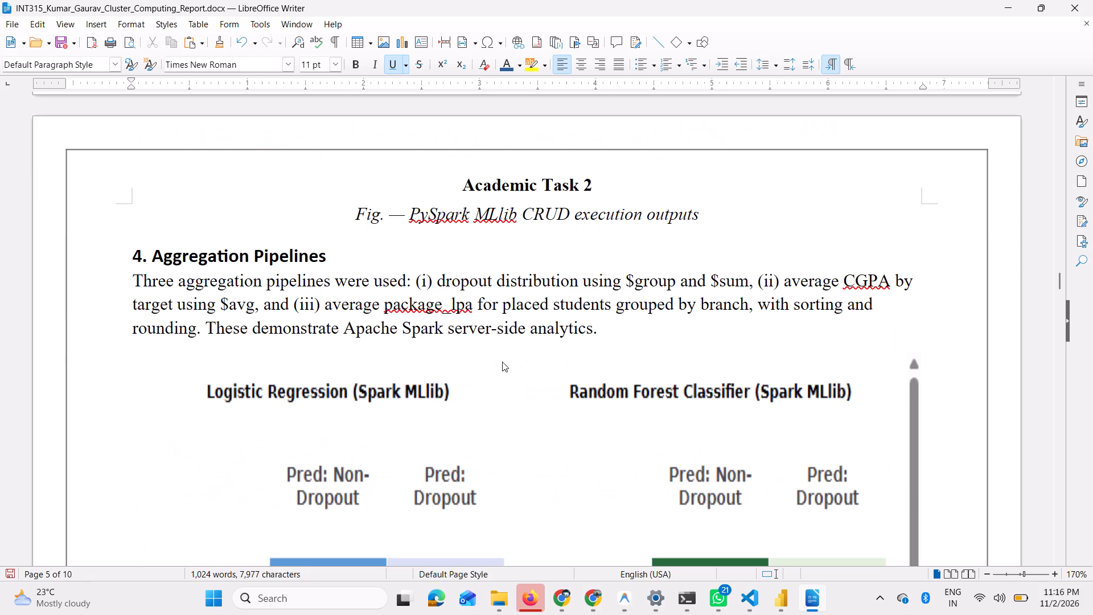
scroll(502, 362, "down", 6)
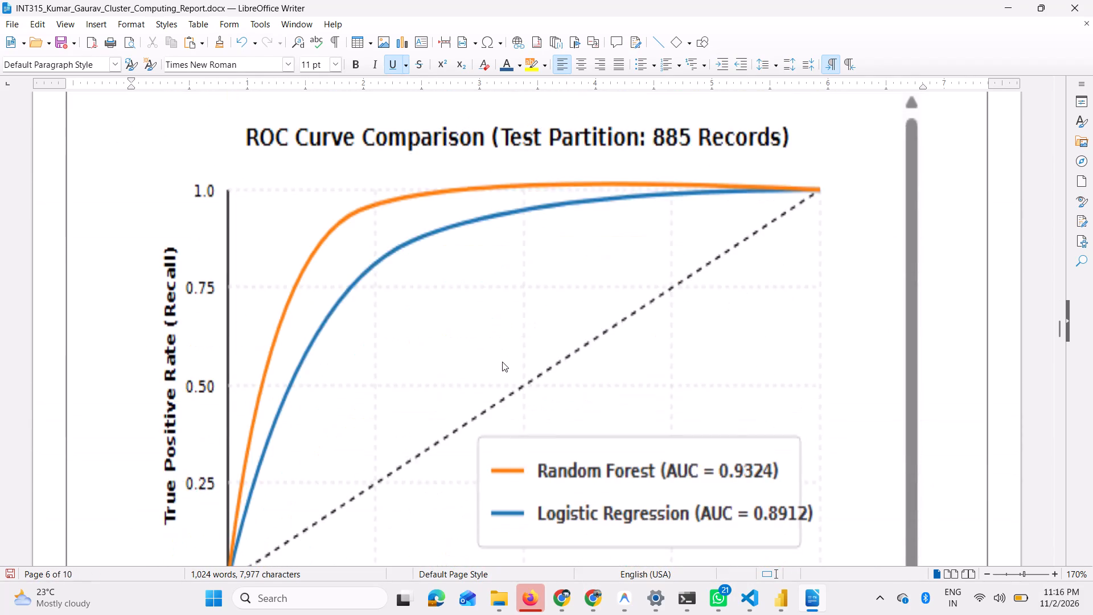
Examine the evaluation metrics table, its model comparison text and the Student Academic Outcome Distribution pie chart.
scroll(502, 362, "down", 2)
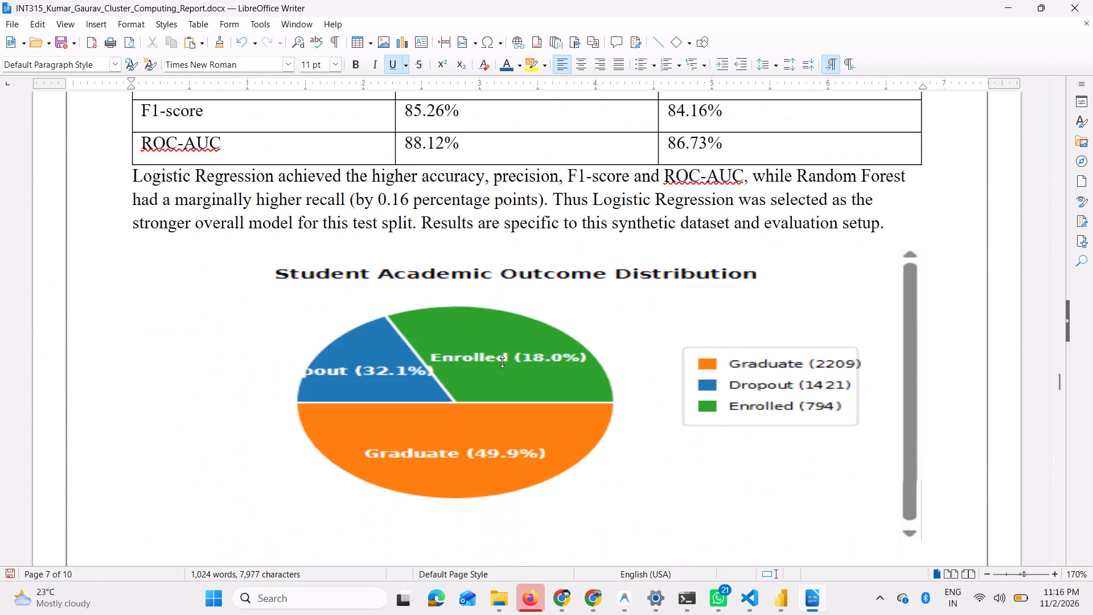
scroll(502, 362, "down", 3)
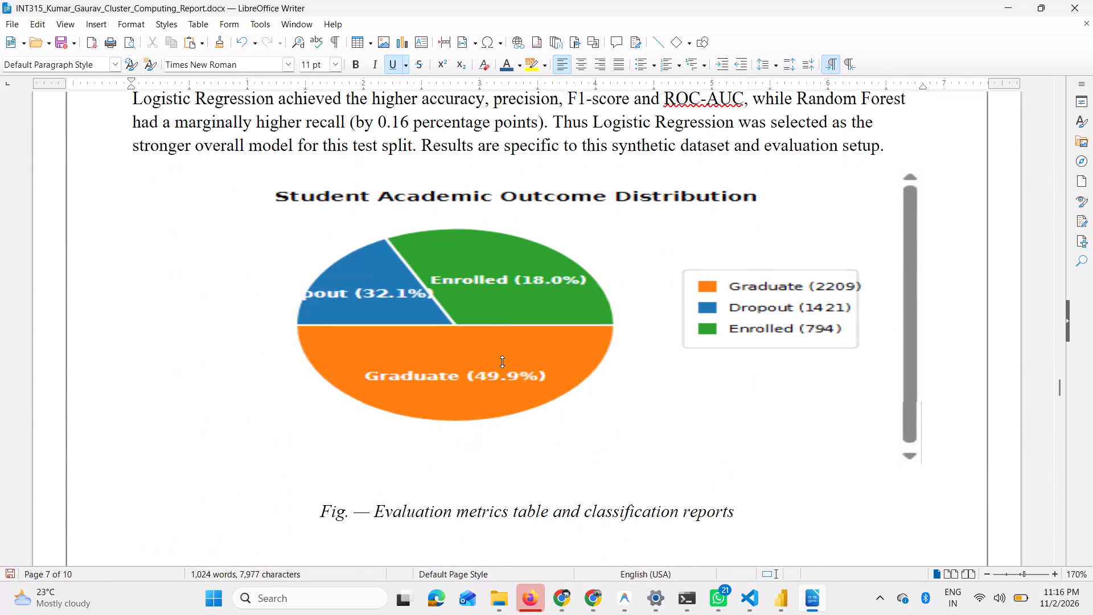
scroll(502, 362, "down", 1)
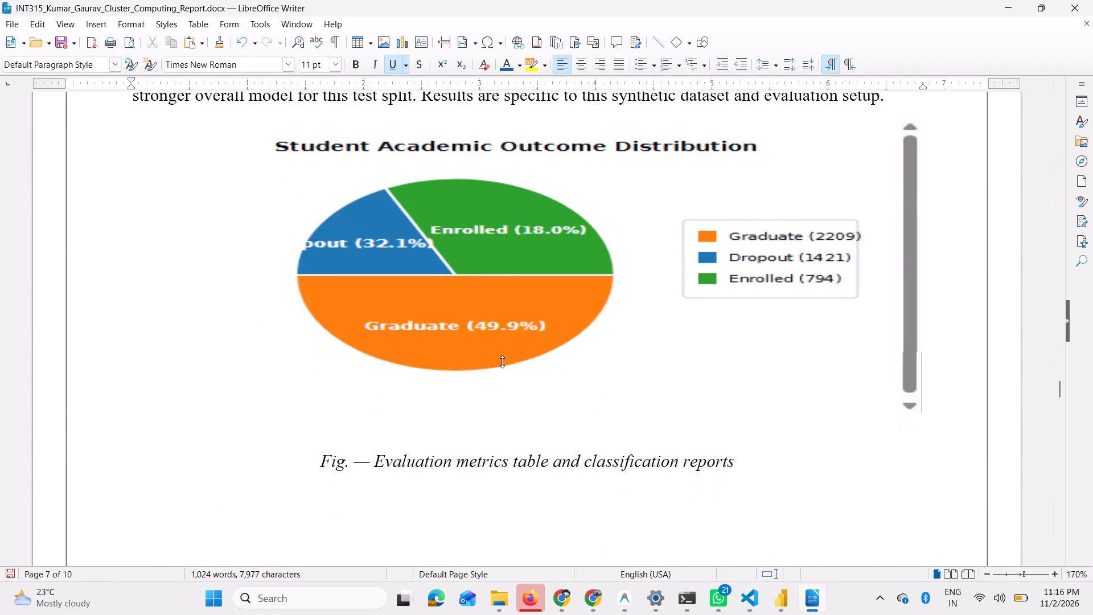
scroll(502, 362, "down", 1)
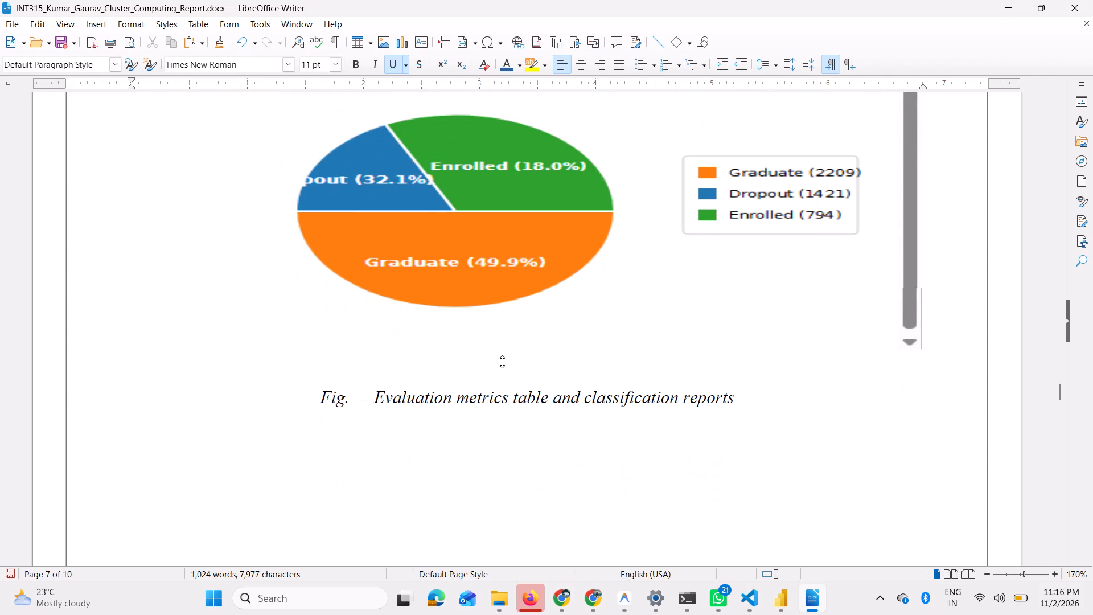
scroll(502, 362, "down", 1)
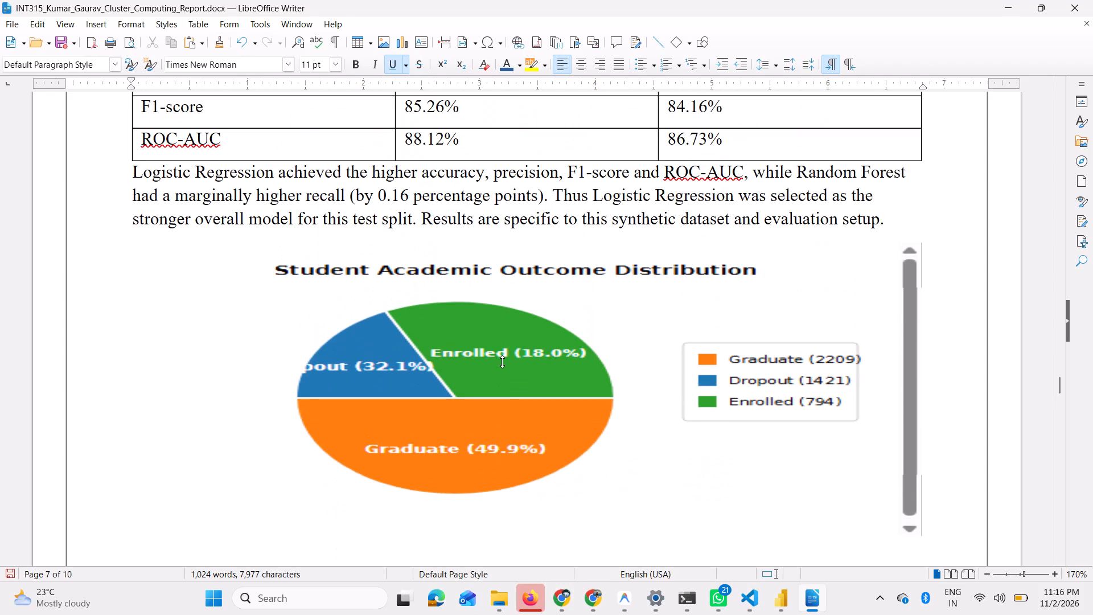
scroll(502, 362, "down", 5)
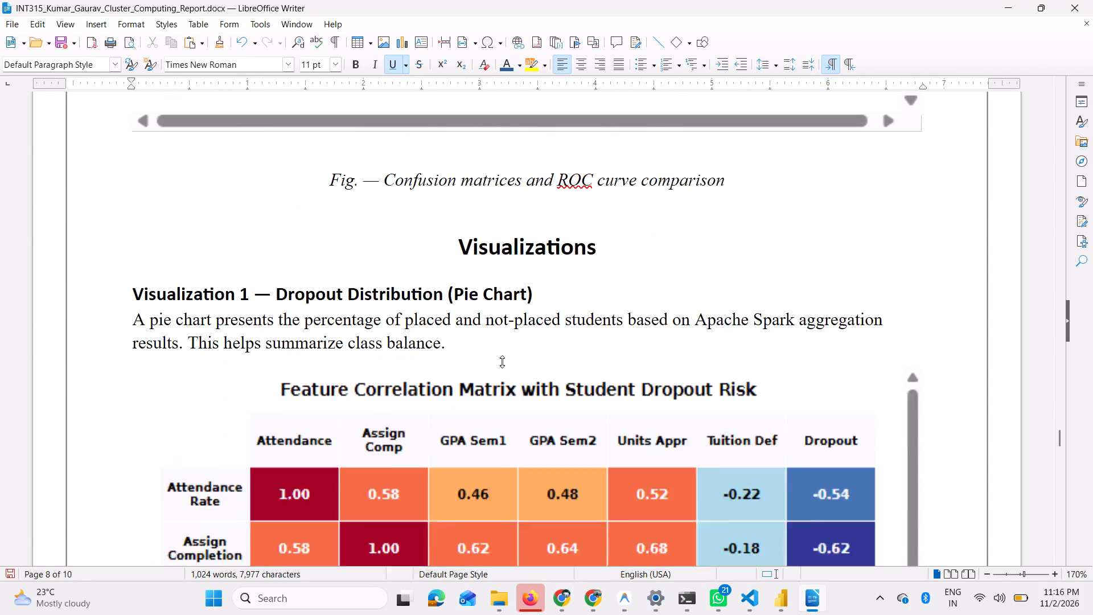
Check the Visualizations section's figures against their headings and captions, and look over the Conclusion and References.
scroll(502, 362, "down", 3)
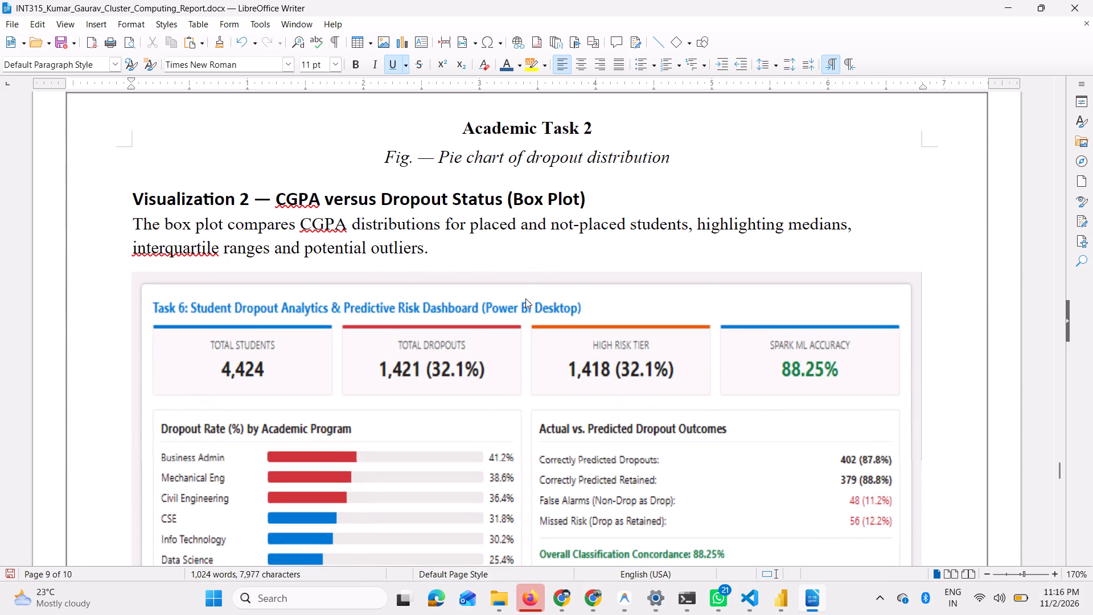
scroll(533, 329, "up", 1)
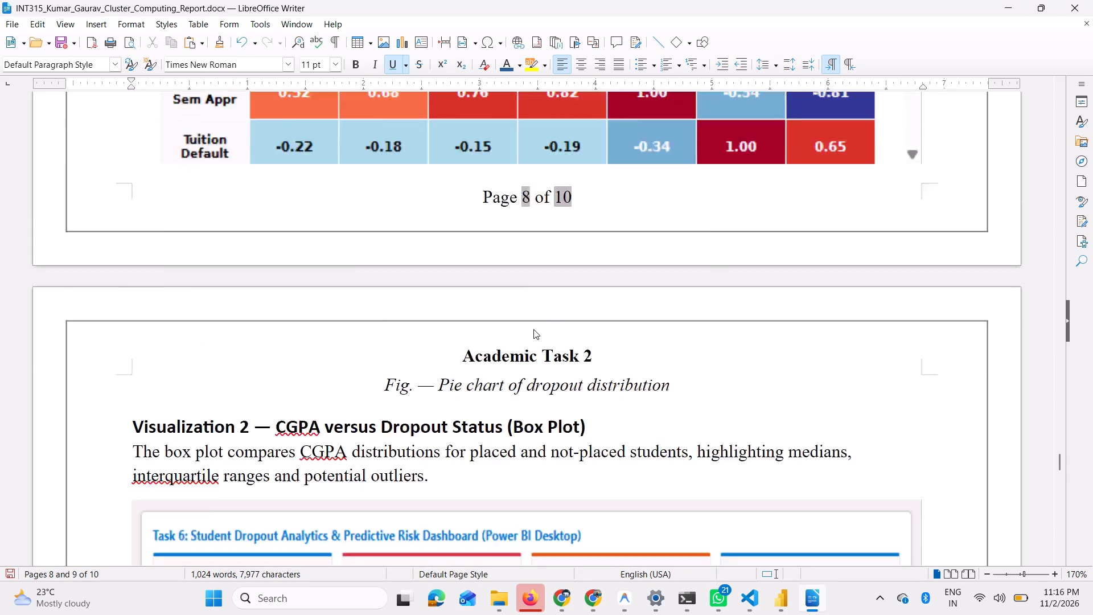
scroll(533, 329, "up", 2)
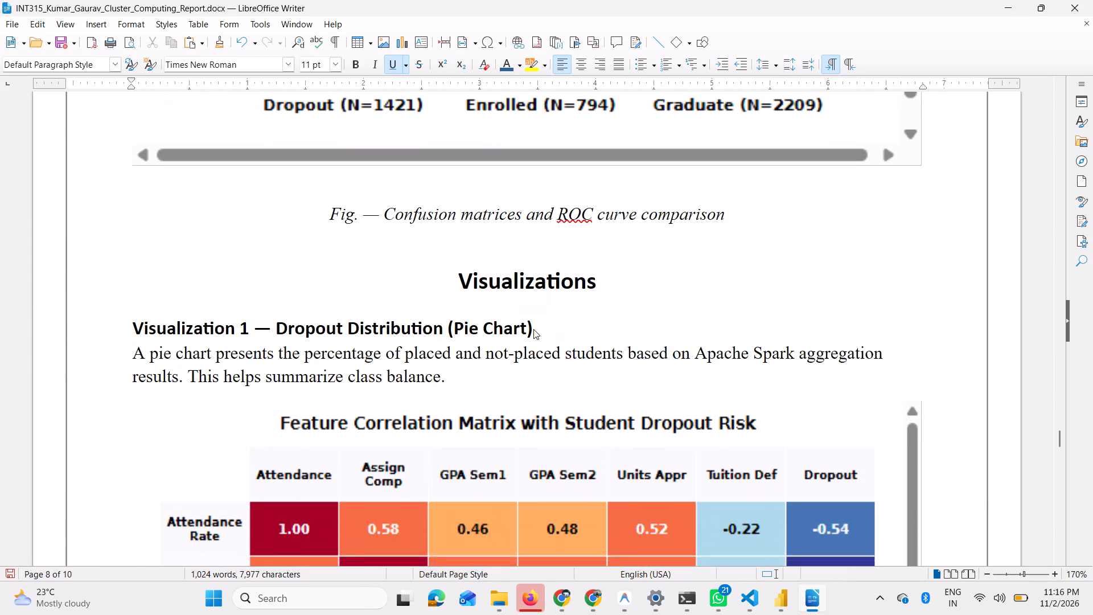
scroll(533, 329, "down", 1)
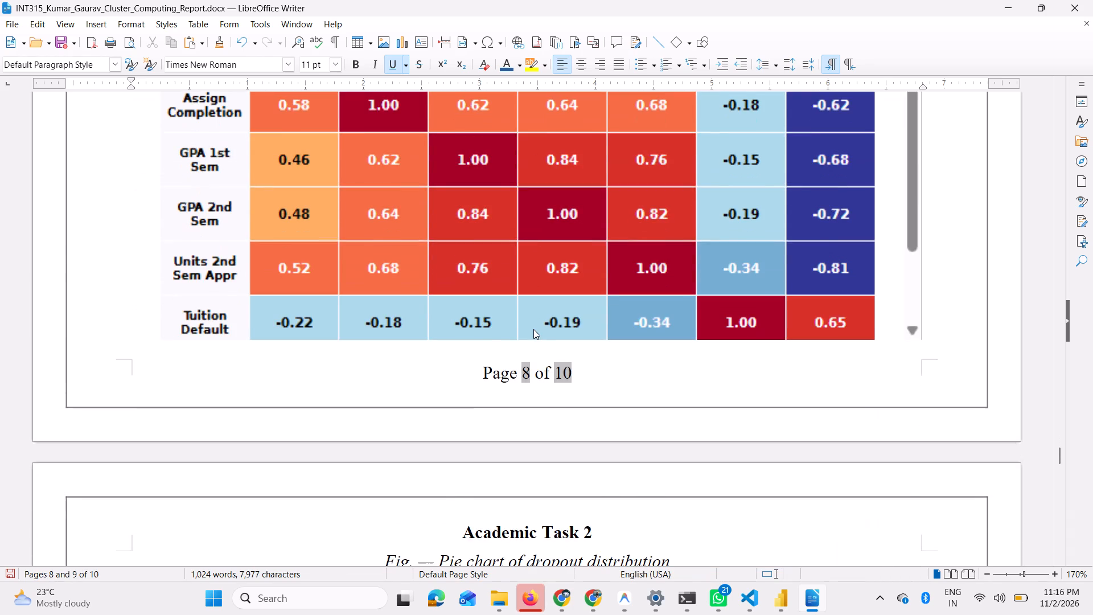
scroll(533, 329, "down", 4)
scroll(533, 329, "up", 2)
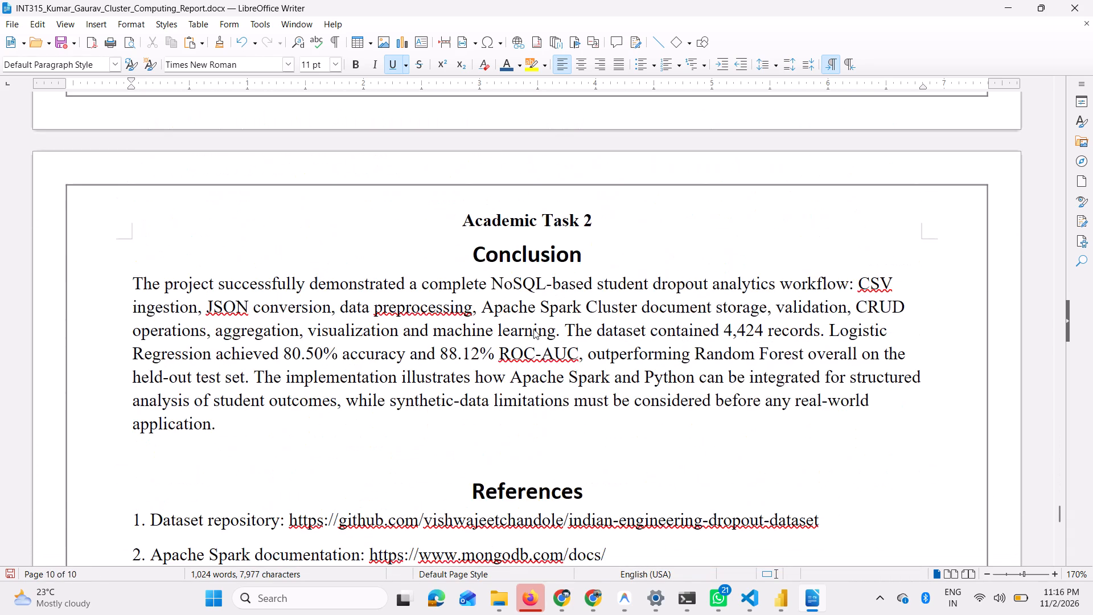
scroll(533, 329, "up", 1)
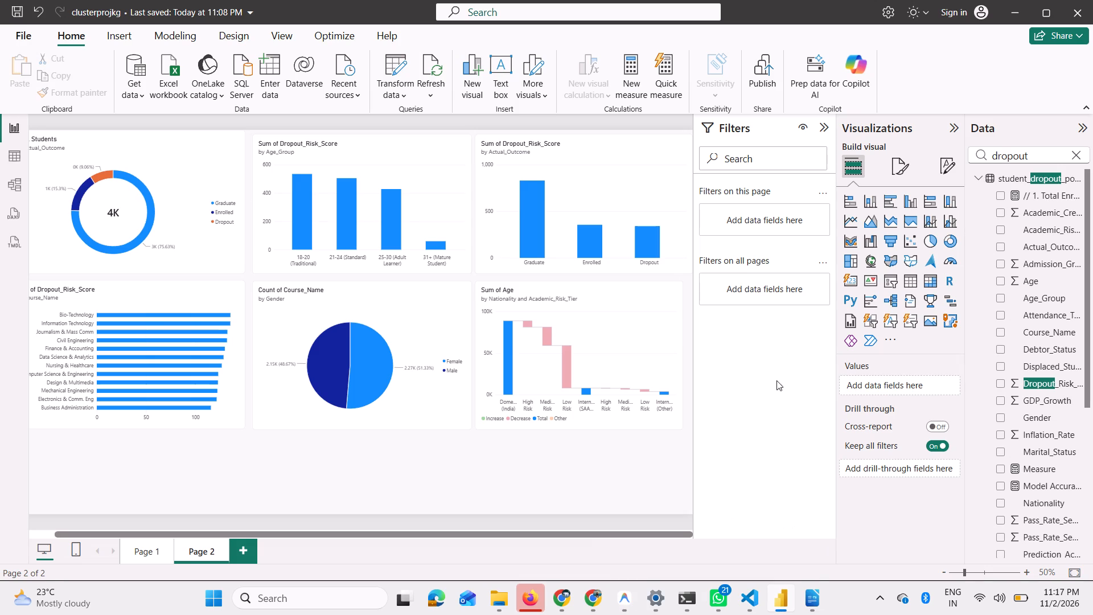
left_click(824, 128)
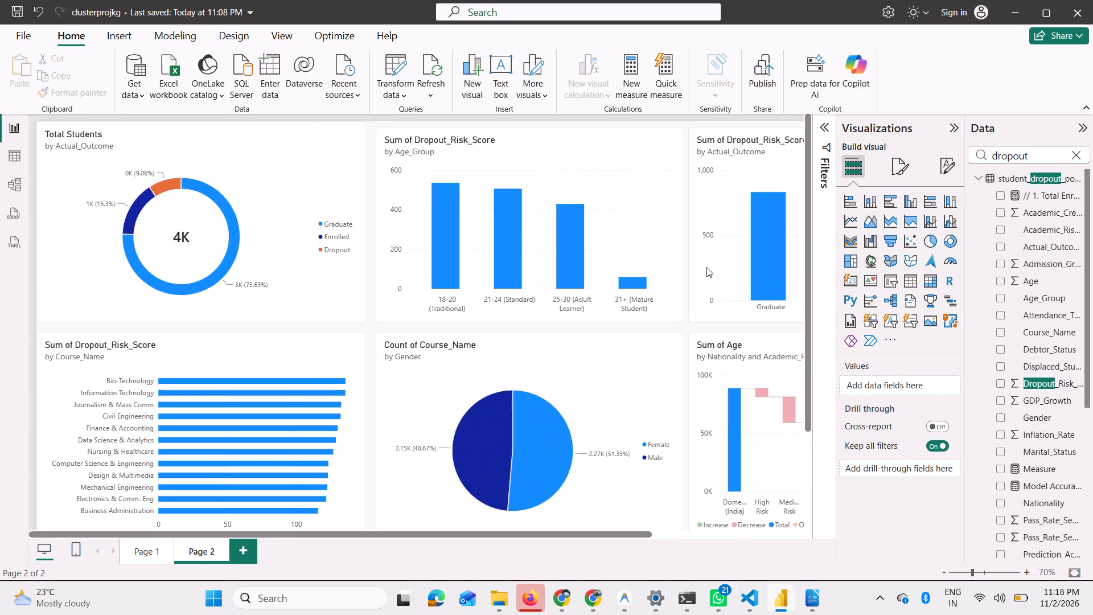
left_click(706, 267)
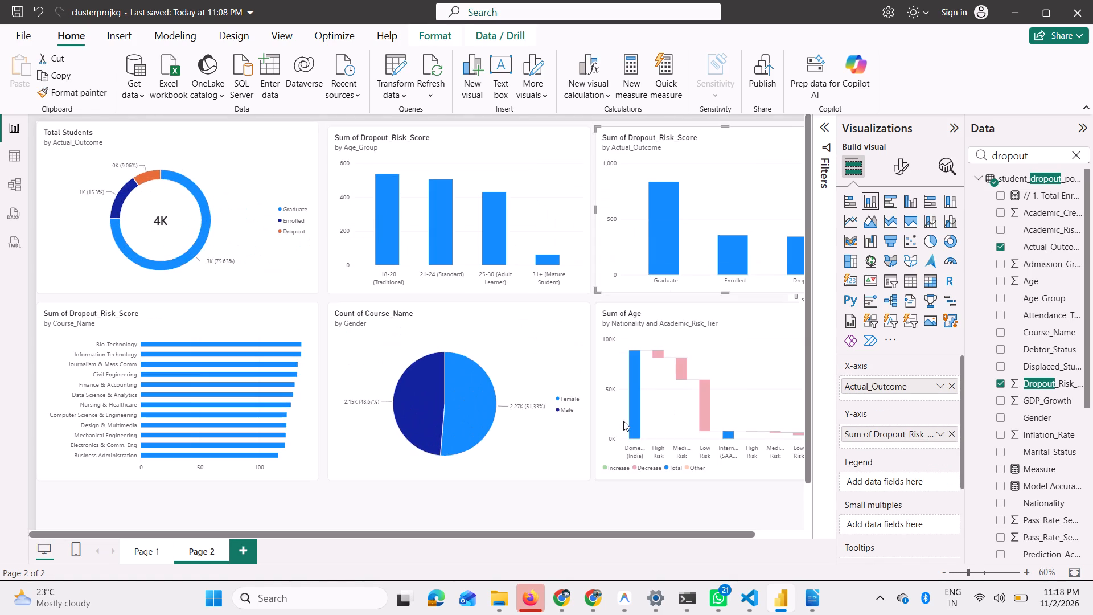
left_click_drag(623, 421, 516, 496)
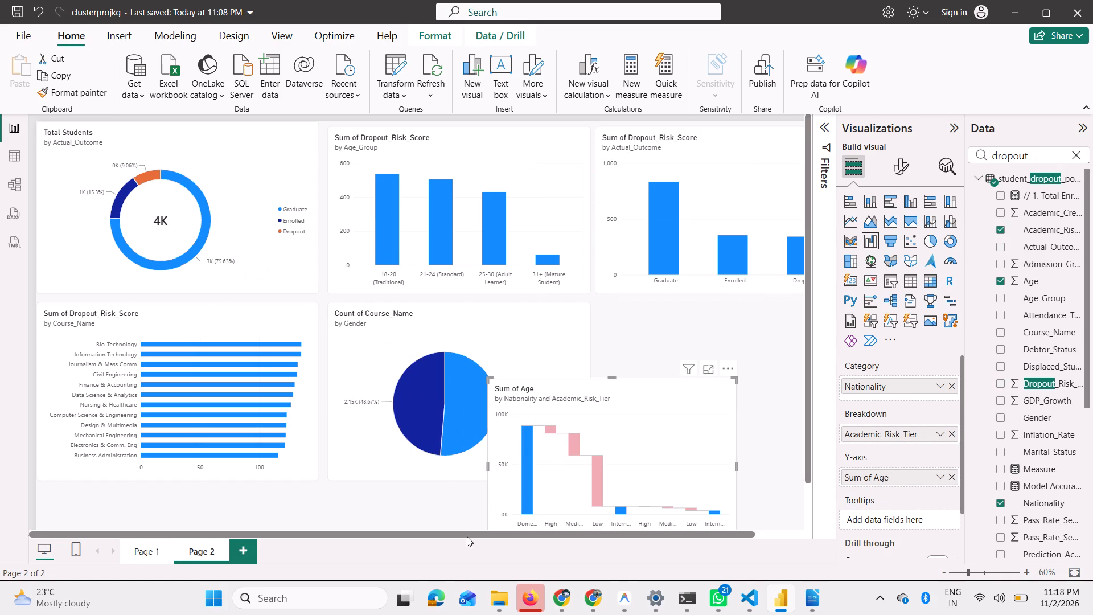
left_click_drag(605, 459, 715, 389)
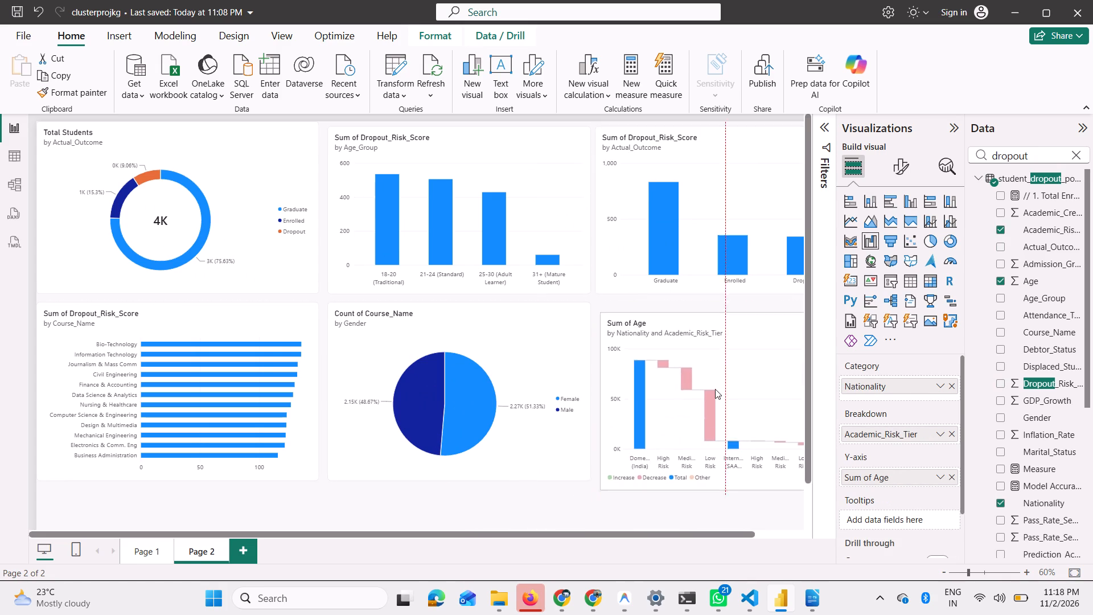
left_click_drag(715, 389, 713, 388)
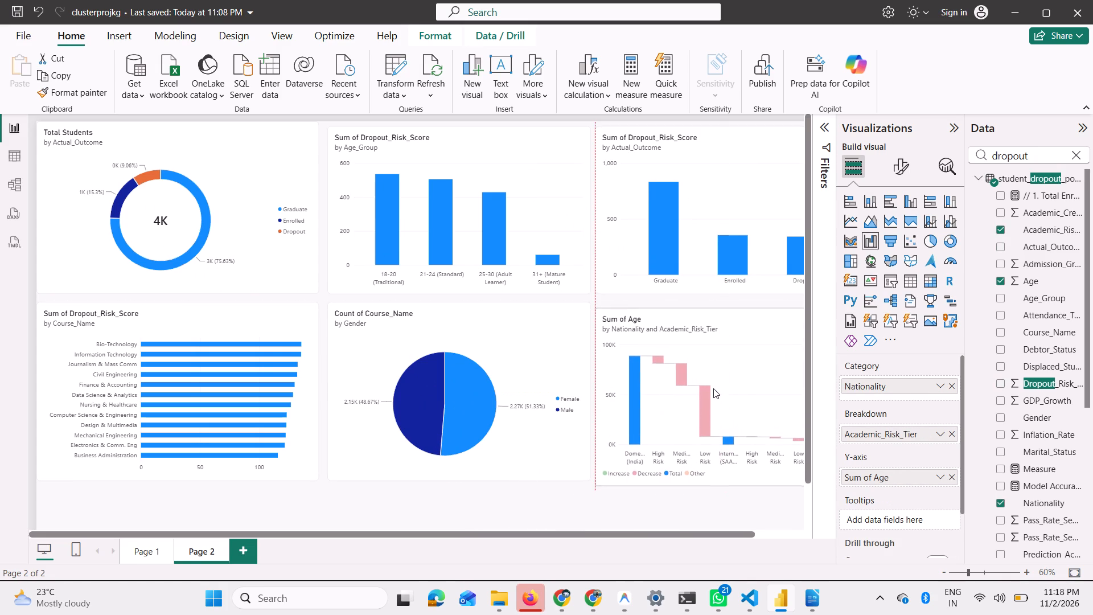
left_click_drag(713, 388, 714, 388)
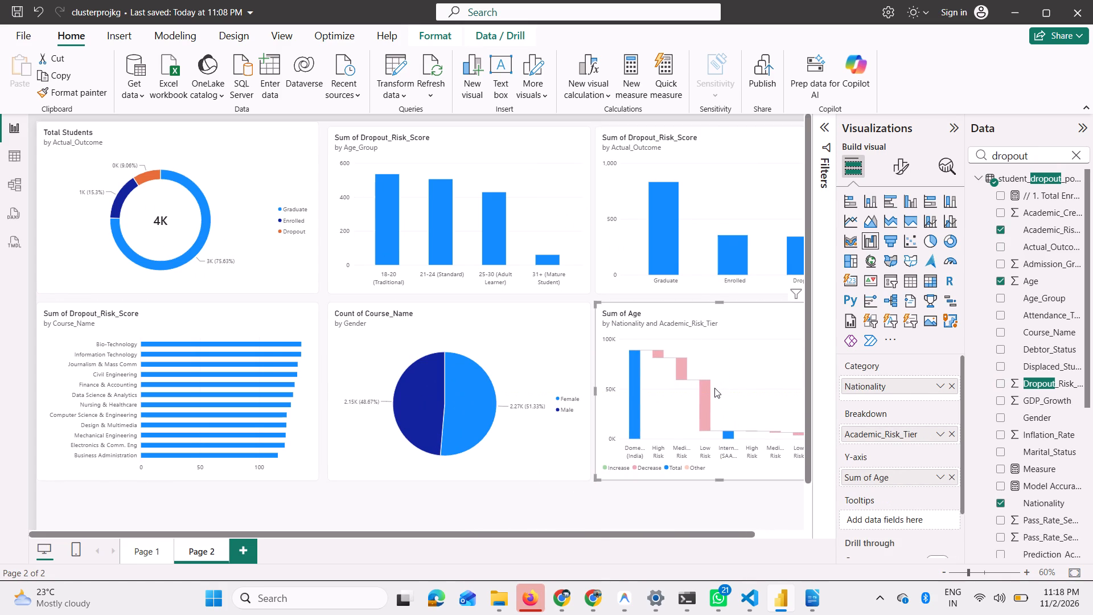
Frame the Page 2 dashboard charts and capture a full-screen screenshot of the Power BI window.
left_click_drag(583, 535, 617, 534)
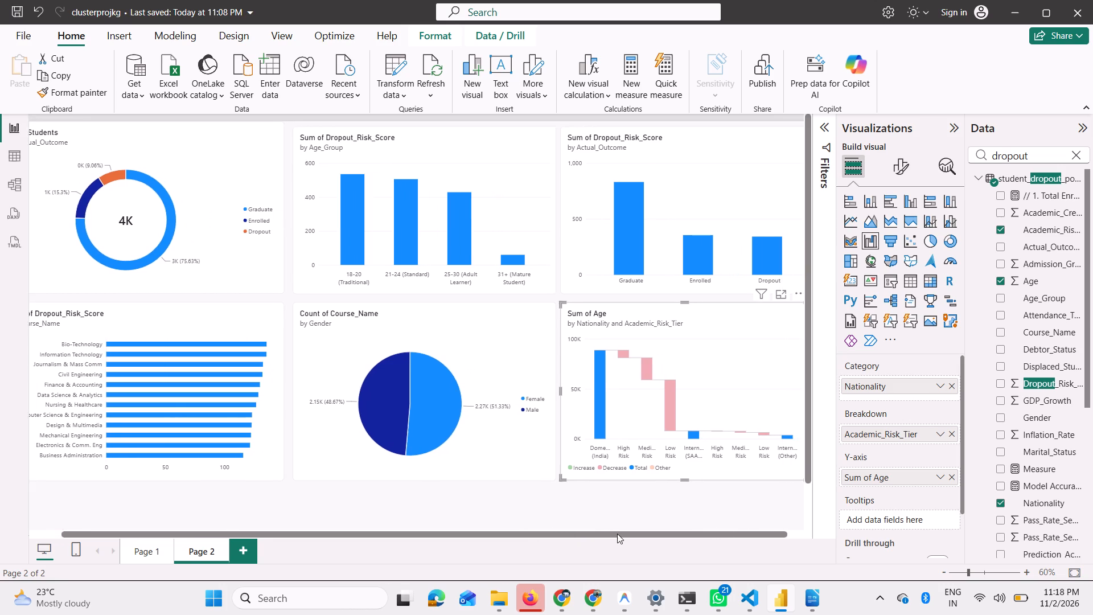
left_click_drag(617, 534, 602, 540)
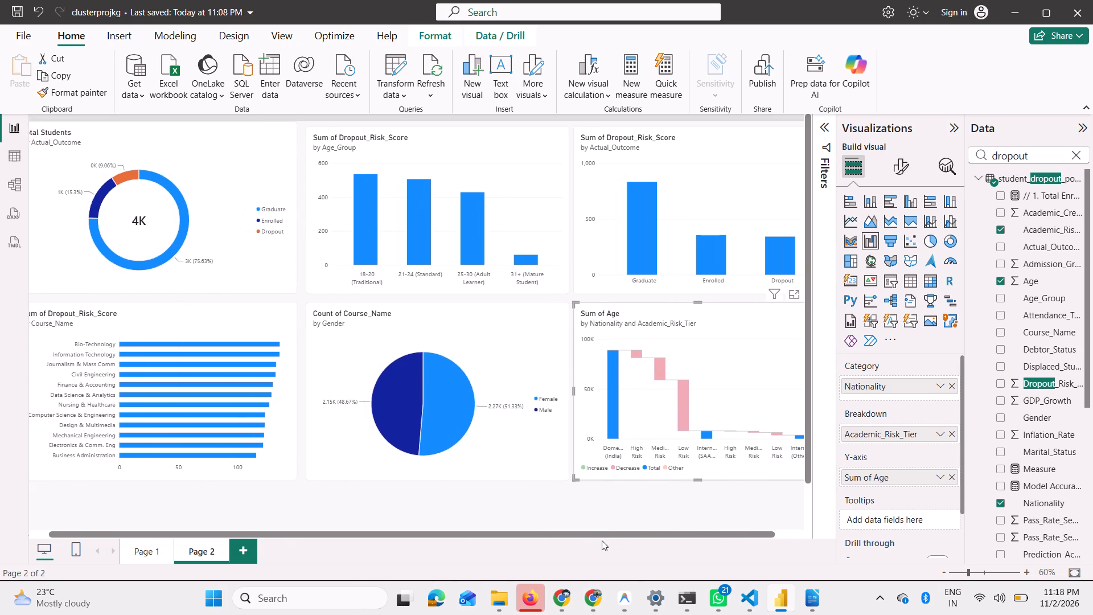
left_click_drag(602, 540, 590, 543)
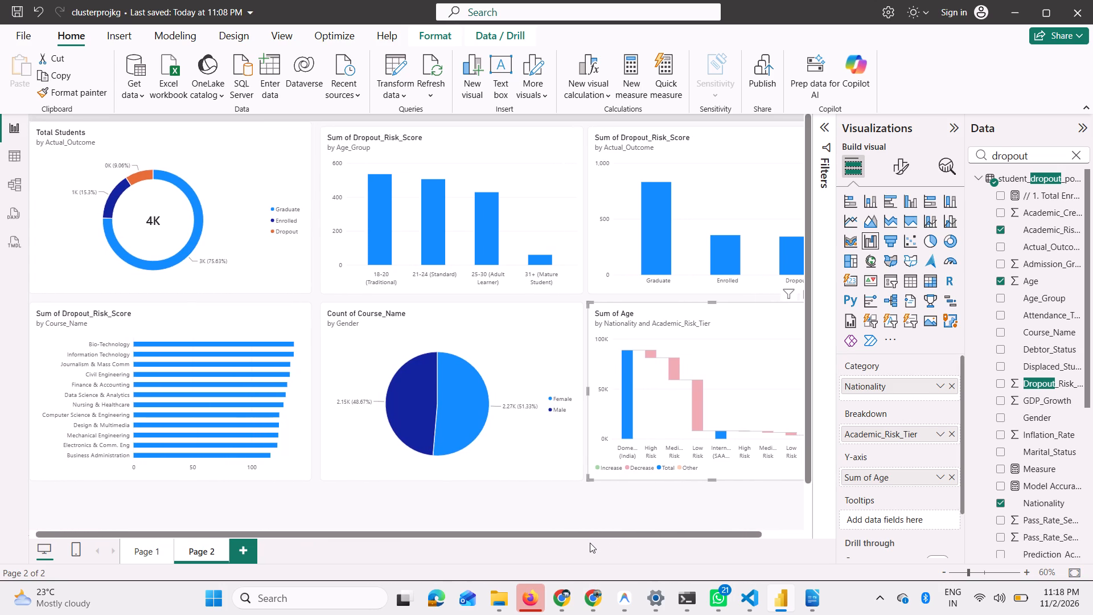
key("Print")
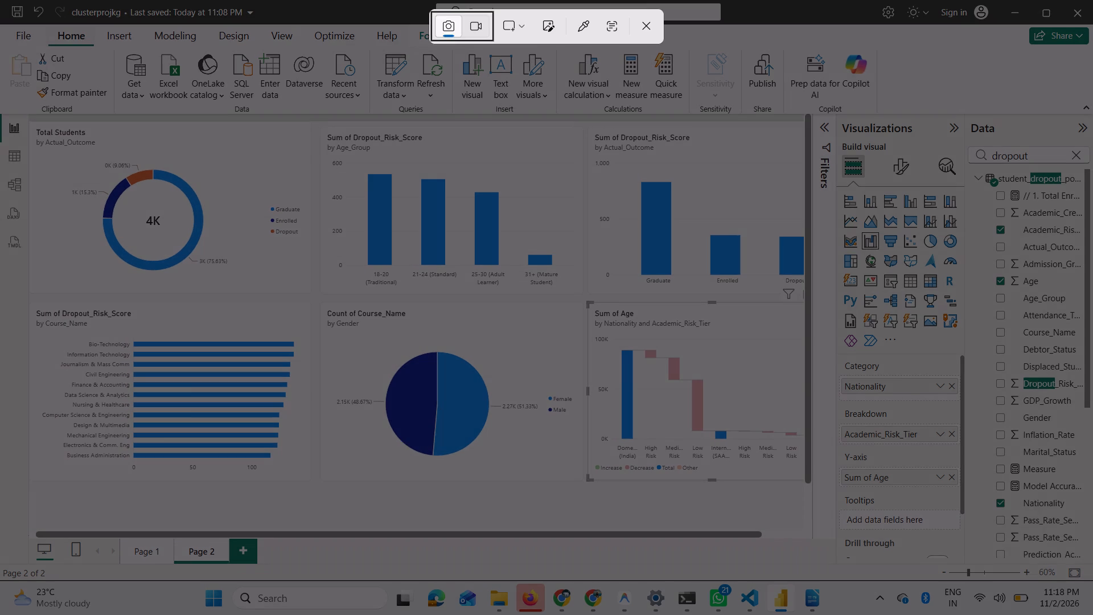
left_click_drag(0, 0, 1033, 568)
scroll(233, 108, "right", 1)
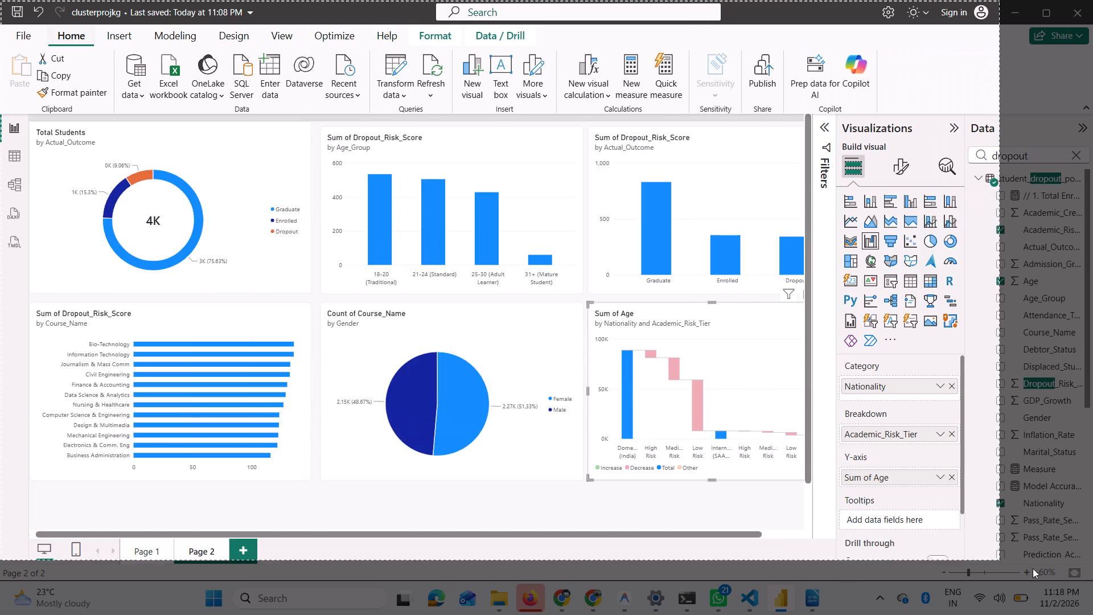
scroll(1033, 568, "right", 1)
left_click_drag(1033, 568, 1092, 608)
scroll(1092, 608, "right", 1)
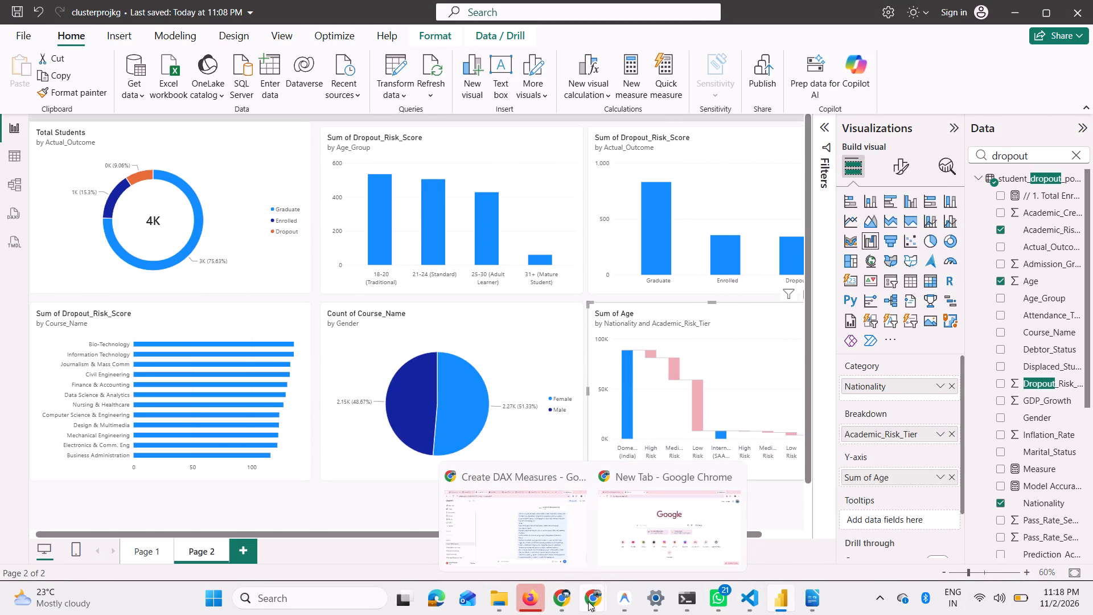
Open the INT315_Report Word document from the Downloads folder and enlarge its window to full screen.
left_click(499, 604)
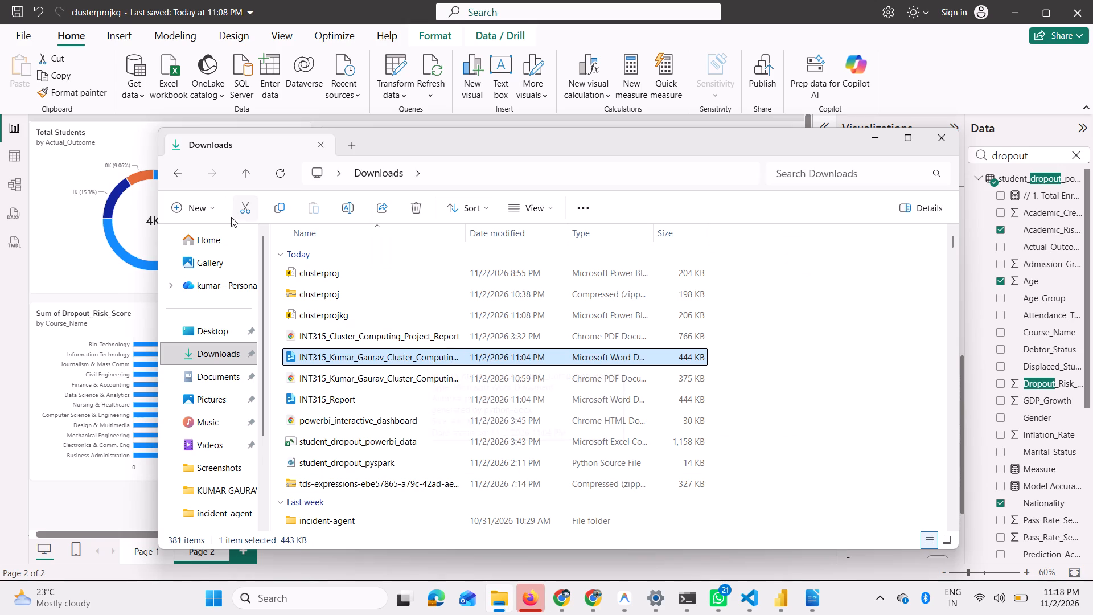
left_click(168, 174)
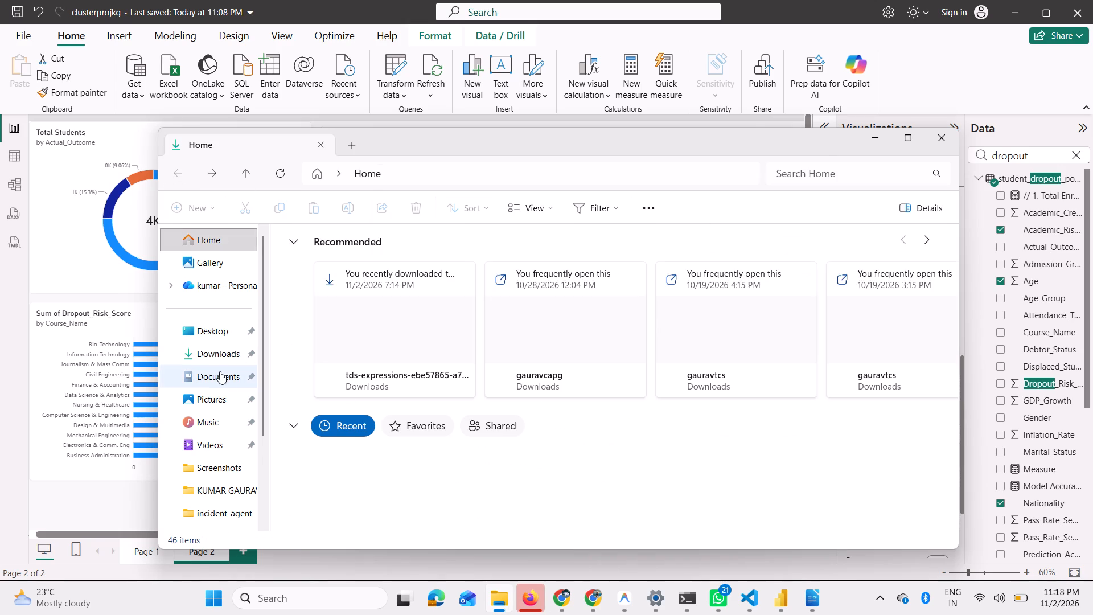
left_click(223, 359)
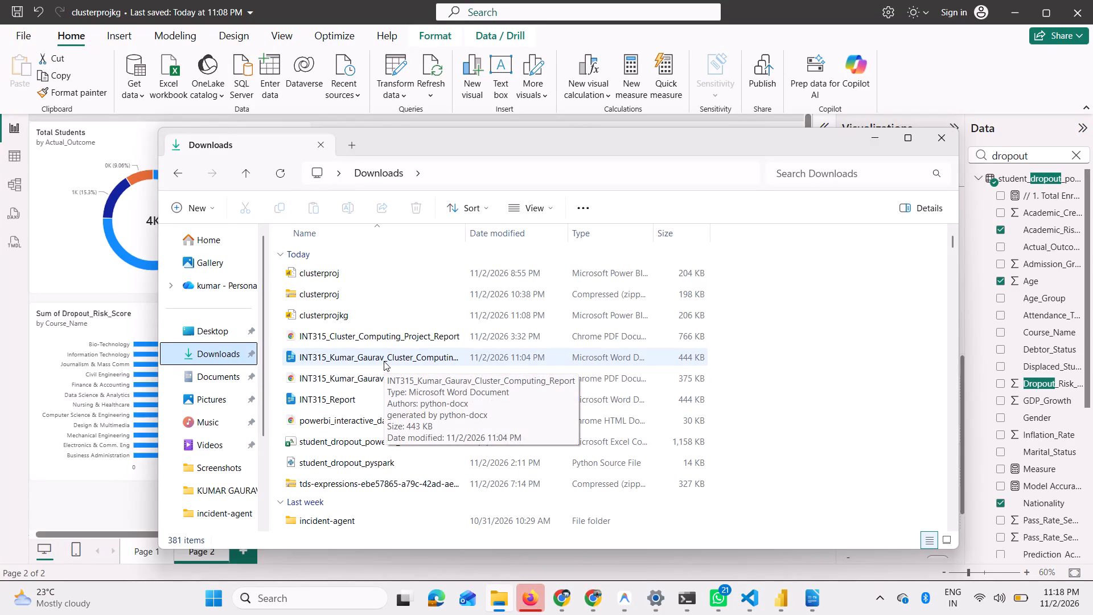
double_click(332, 401)
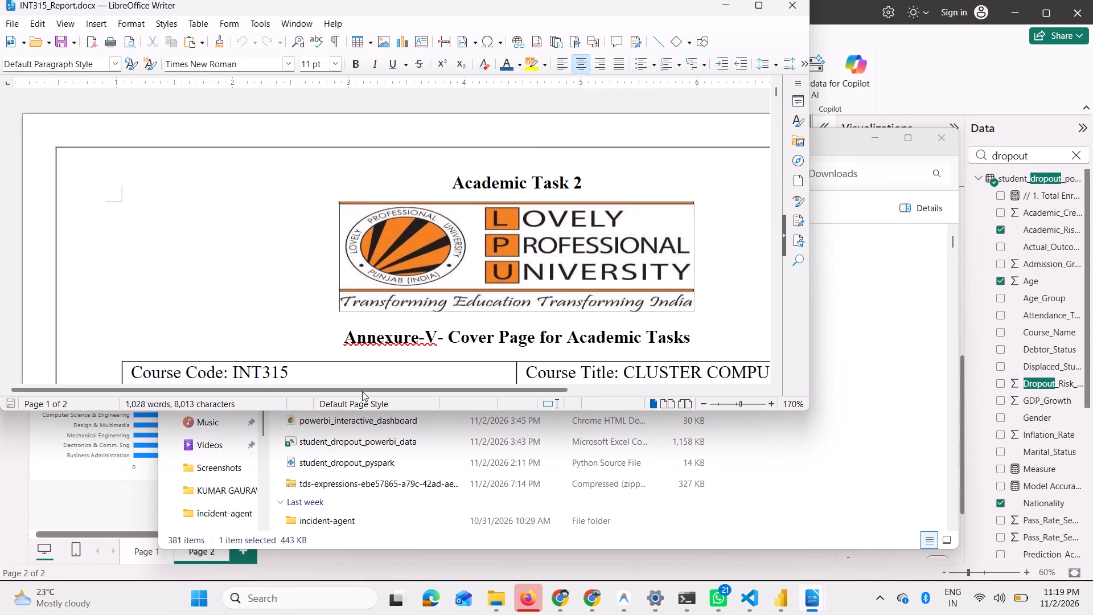
scroll(396, 347, "down", 1)
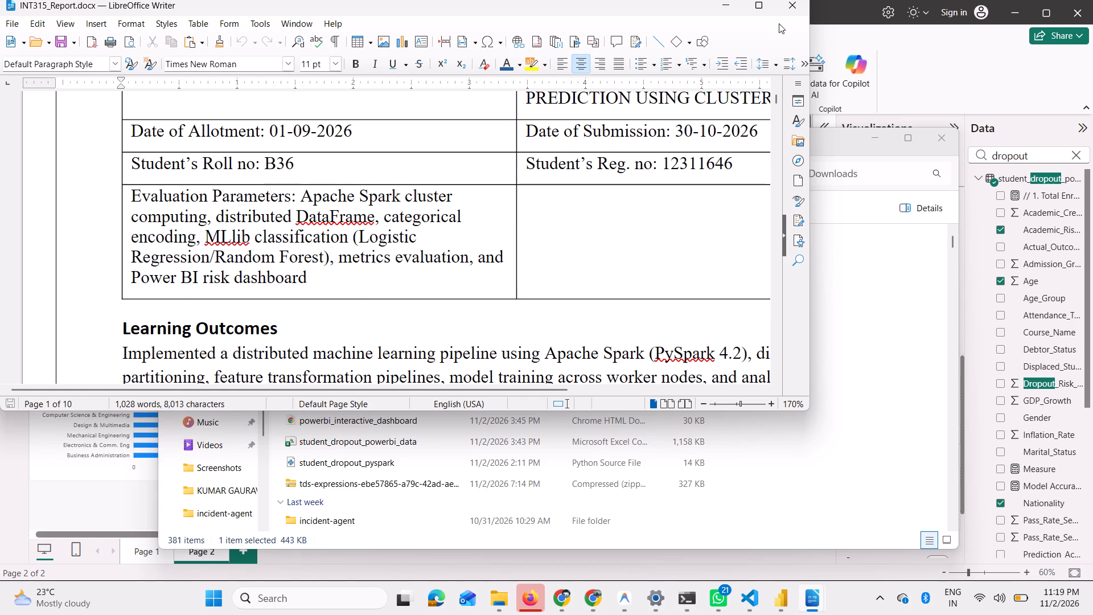
left_click(762, 5)
Examine the figures and captions around the Visualizations section of INT315_Report, and close the document.
scroll(535, 303, "down", 12)
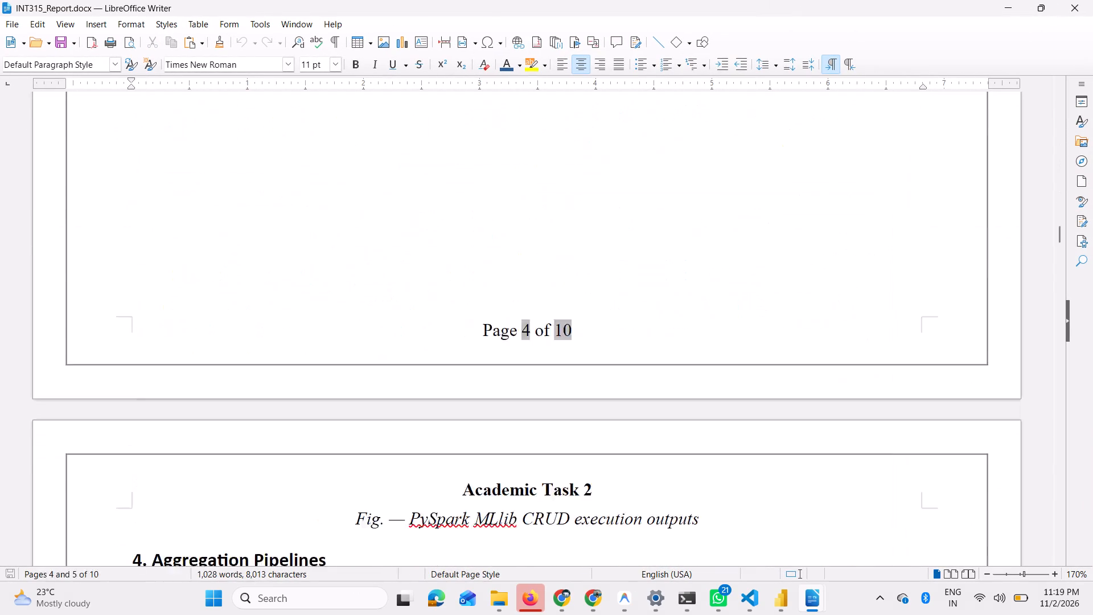
scroll(535, 303, "down", 16)
scroll(535, 303, "up", 3)
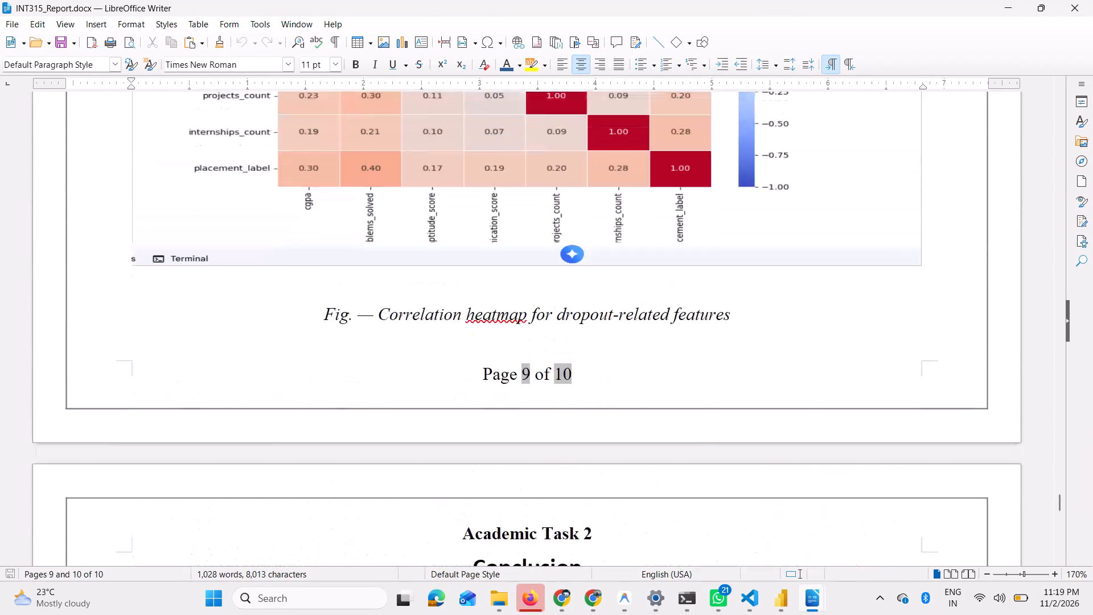
scroll(535, 303, "up", 6)
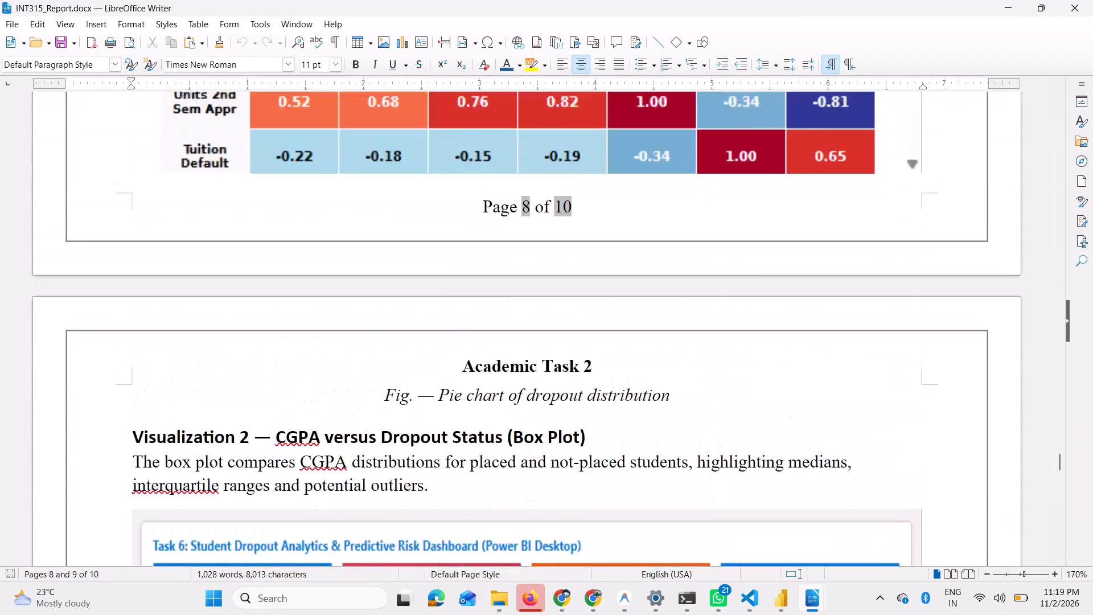
scroll(535, 303, "up", 5)
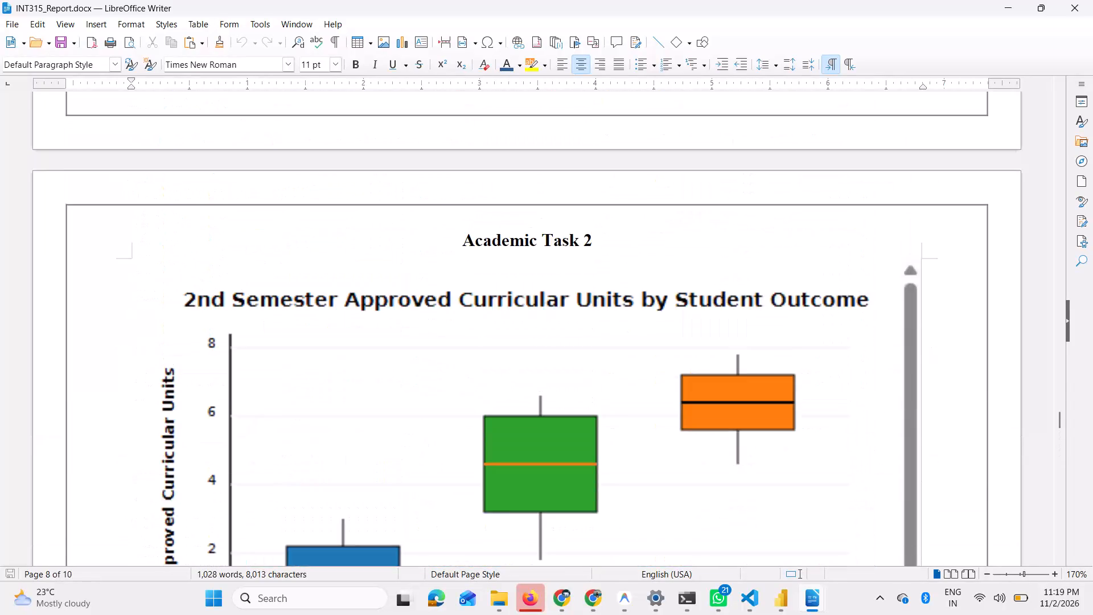
scroll(535, 303, "up", 2)
scroll(535, 303, "down", 1)
scroll(535, 303, "up", 1)
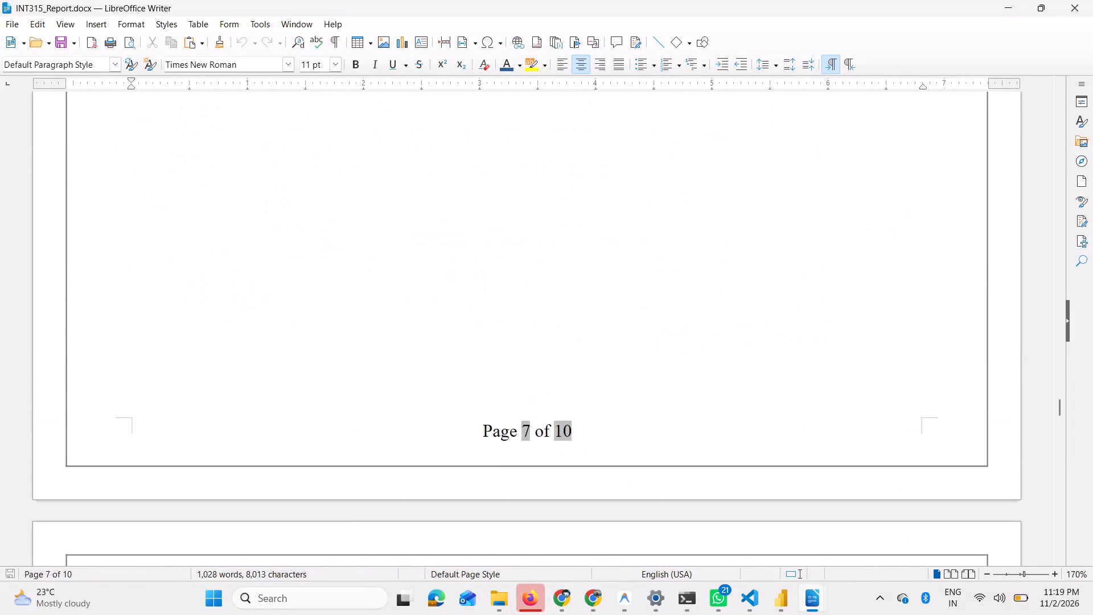
scroll(535, 303, "up", 2)
scroll(535, 303, "down", 3, "ctrl")
scroll(535, 303, "down", 6)
scroll(535, 303, "up", 2)
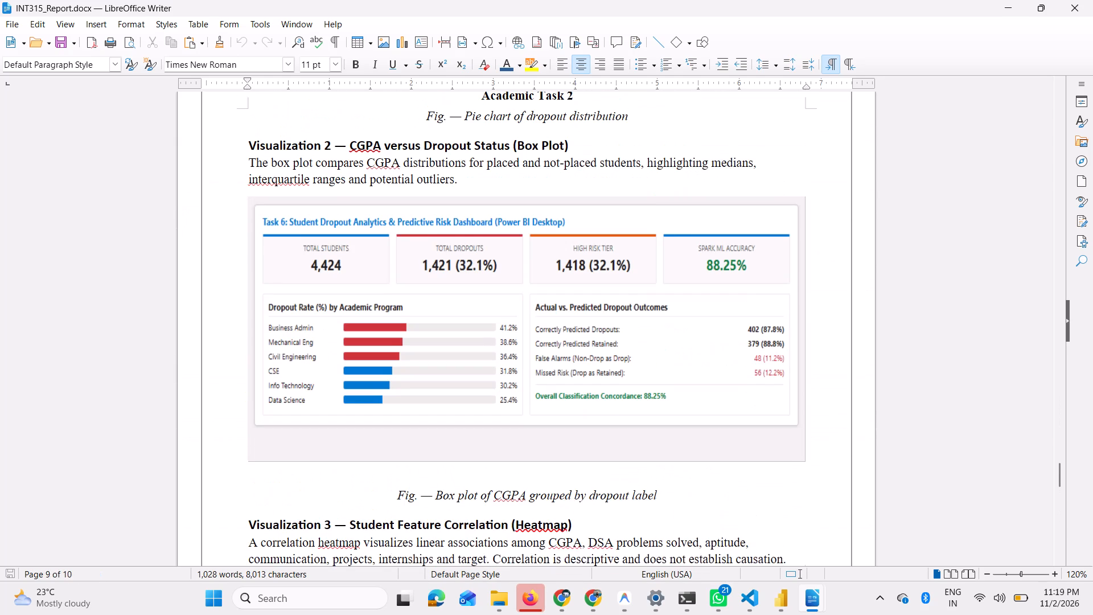
scroll(535, 303, "up", 1)
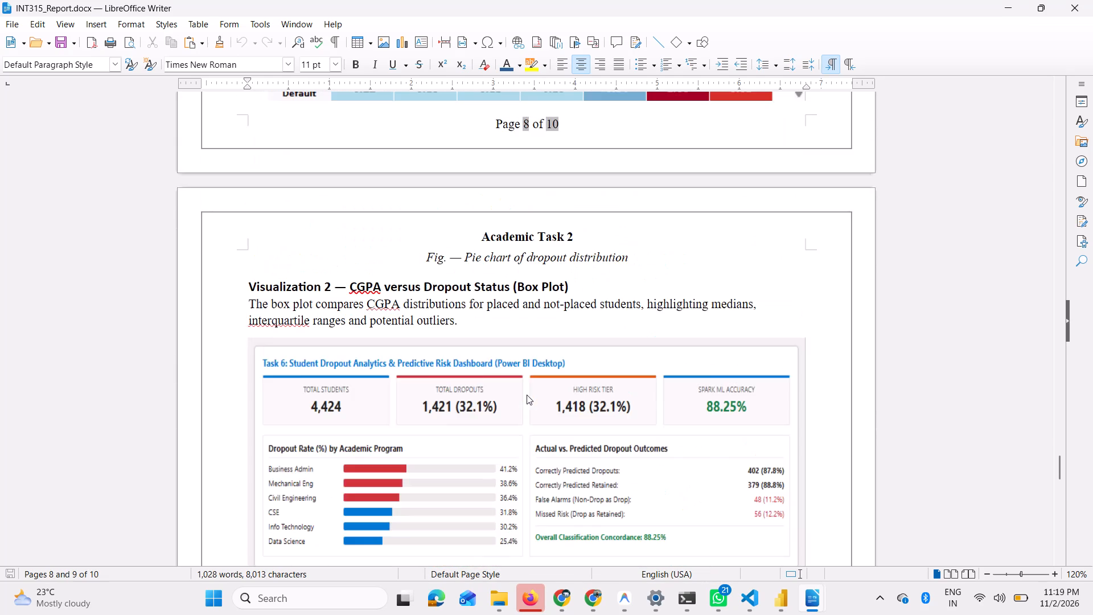
scroll(527, 395, "up", 2)
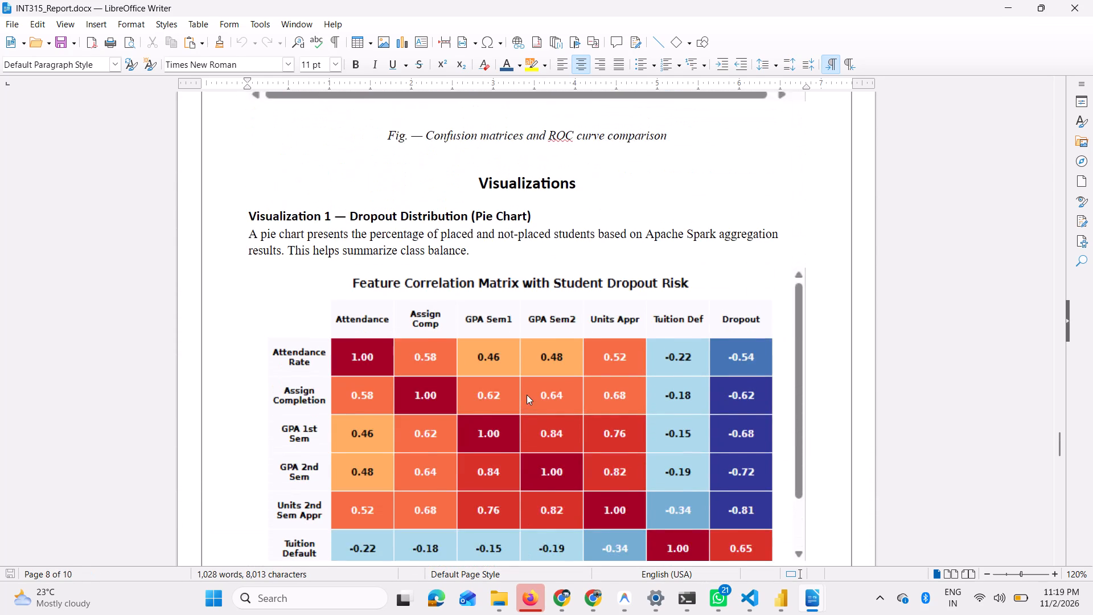
scroll(527, 395, "up", 1)
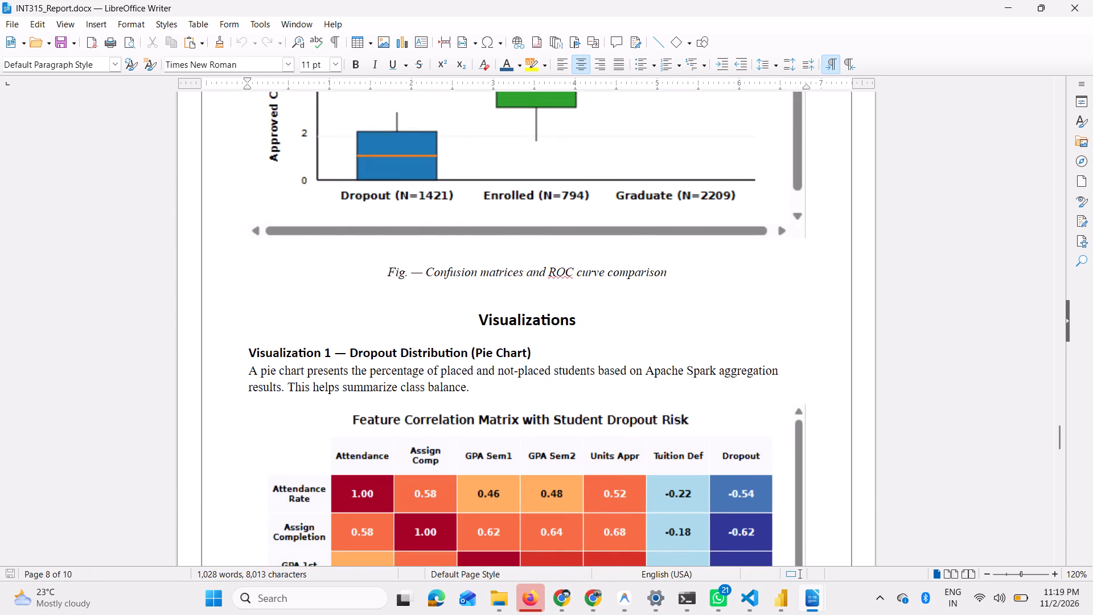
left_click(1082, 0)
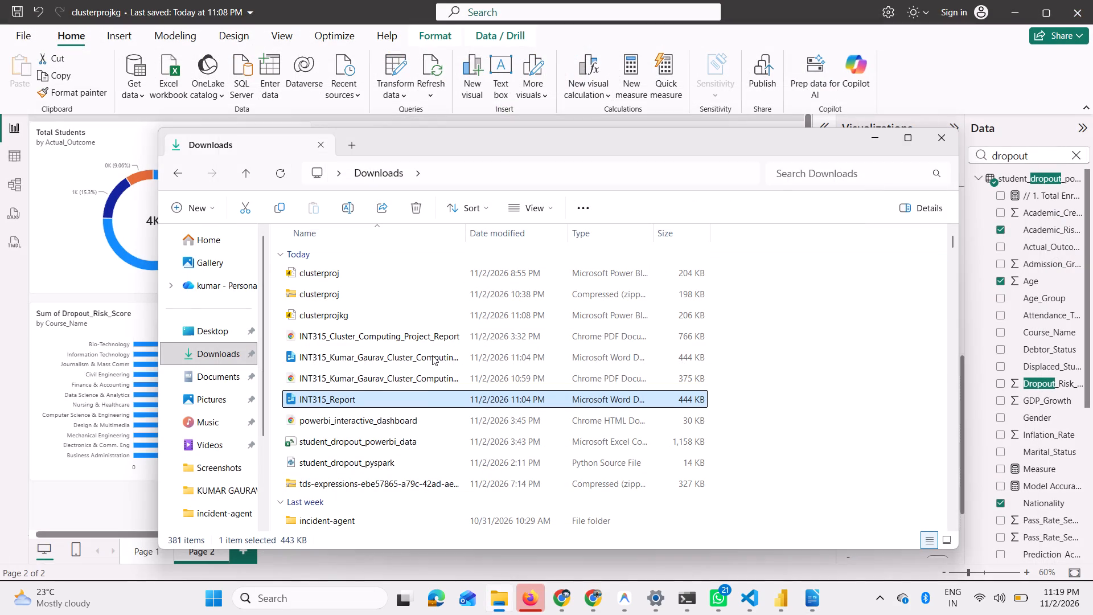
Return to the INT315 Cluster Computing Report Word document and check its Visualization 3 heatmap and Conclusion pages.
double_click(391, 357)
scroll(497, 391, "up", 1)
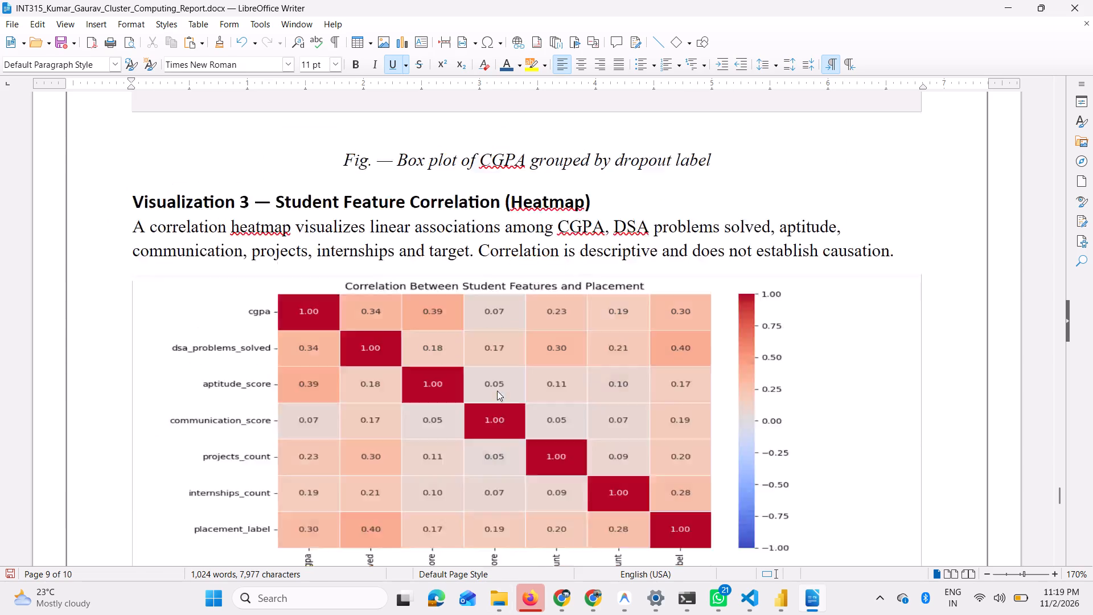
scroll(497, 391, "up", 1)
scroll(497, 391, "down", 3)
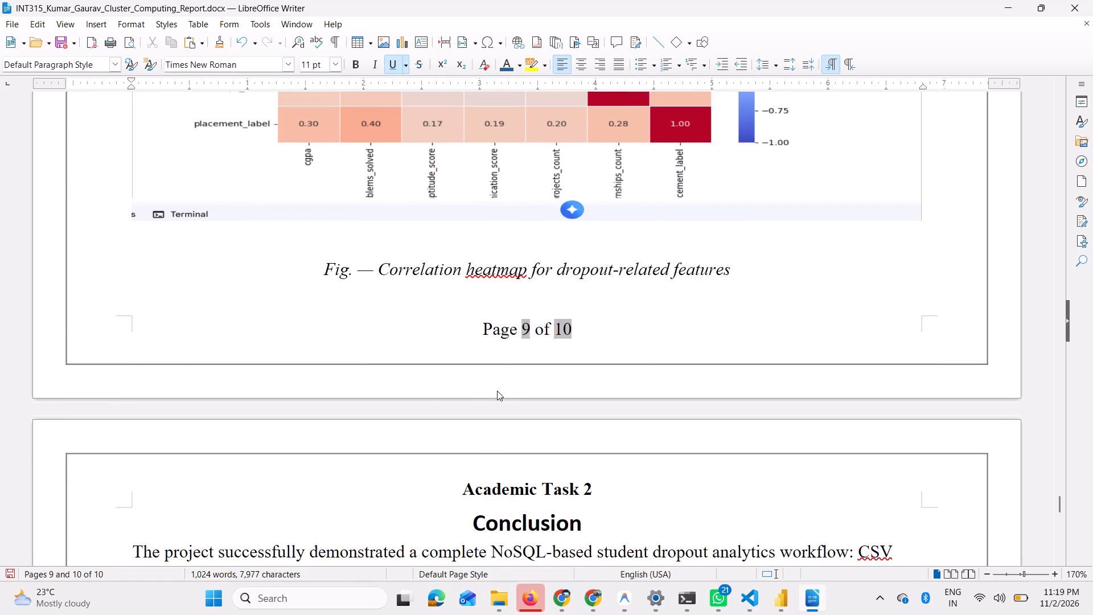
scroll(497, 391, "up", 1)
scroll(497, 391, "down", 3)
scroll(497, 391, "up", 1)
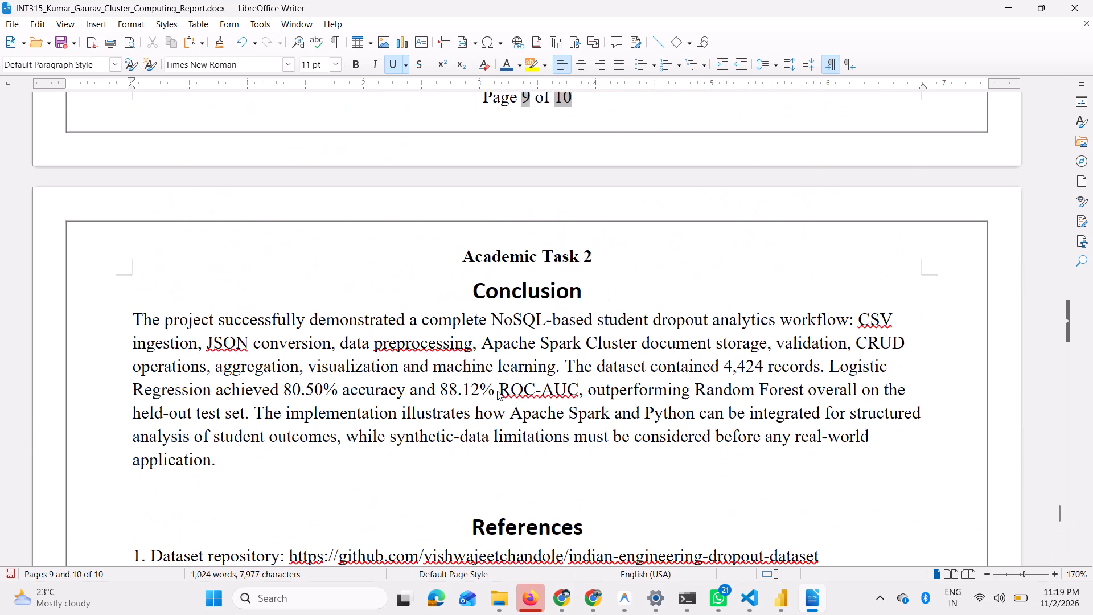
Review the report backward from the Visualizations through the model evaluation and machine learning sections to the Introduction.
scroll(497, 391, "up", 4)
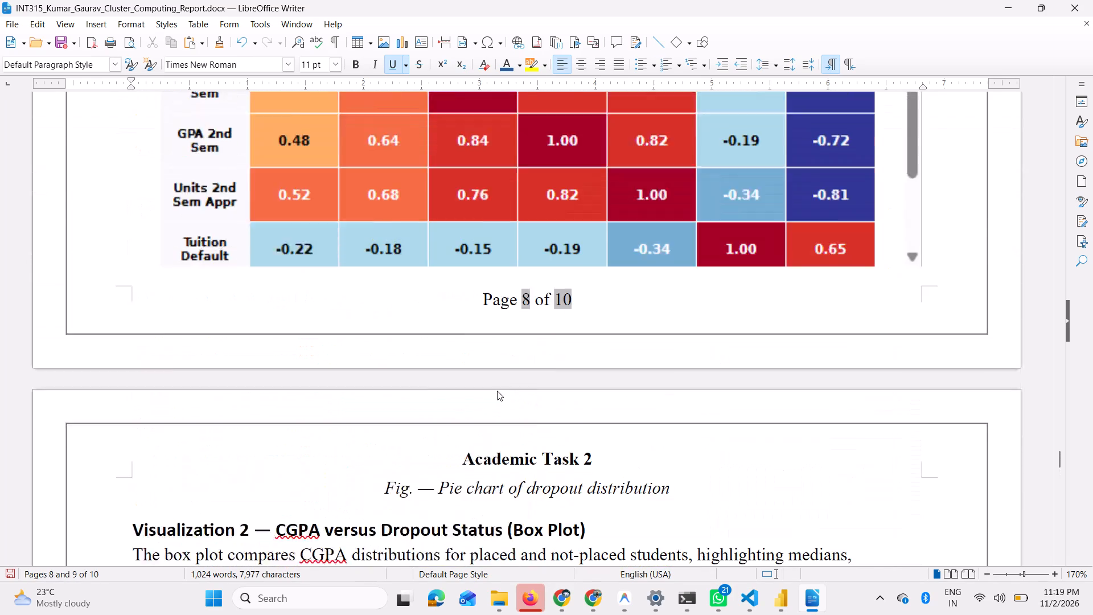
scroll(497, 391, "up", 4)
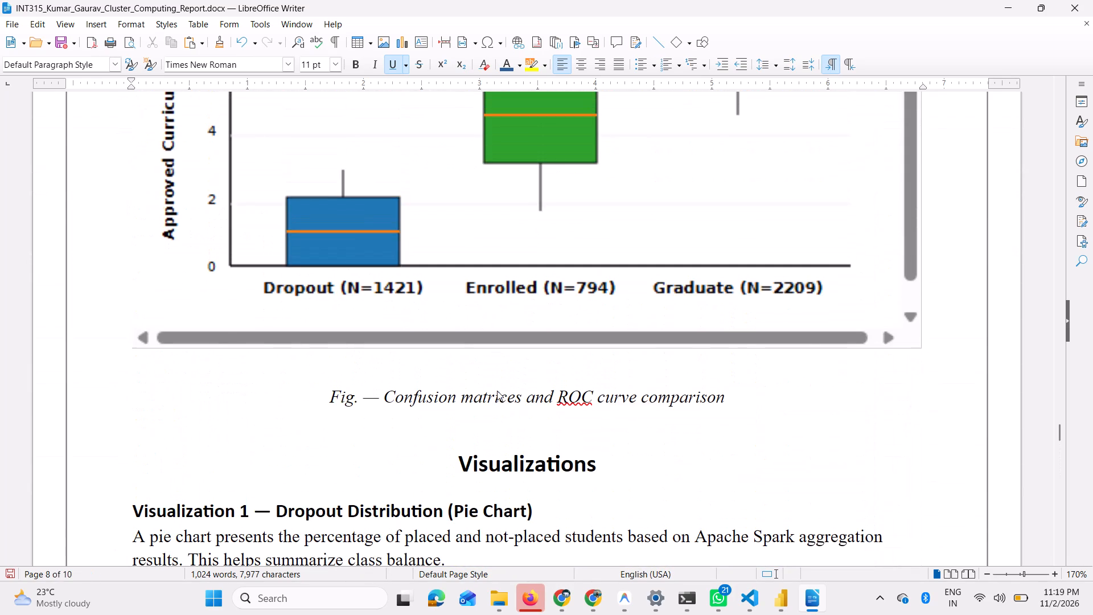
scroll(497, 391, "up", 2)
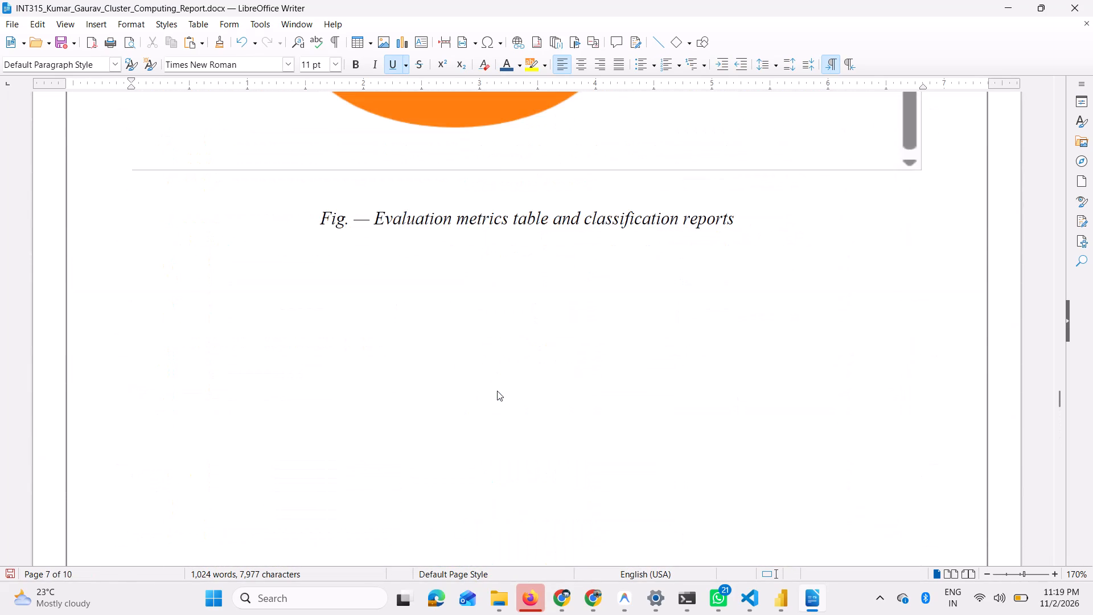
scroll(497, 391, "up", 4)
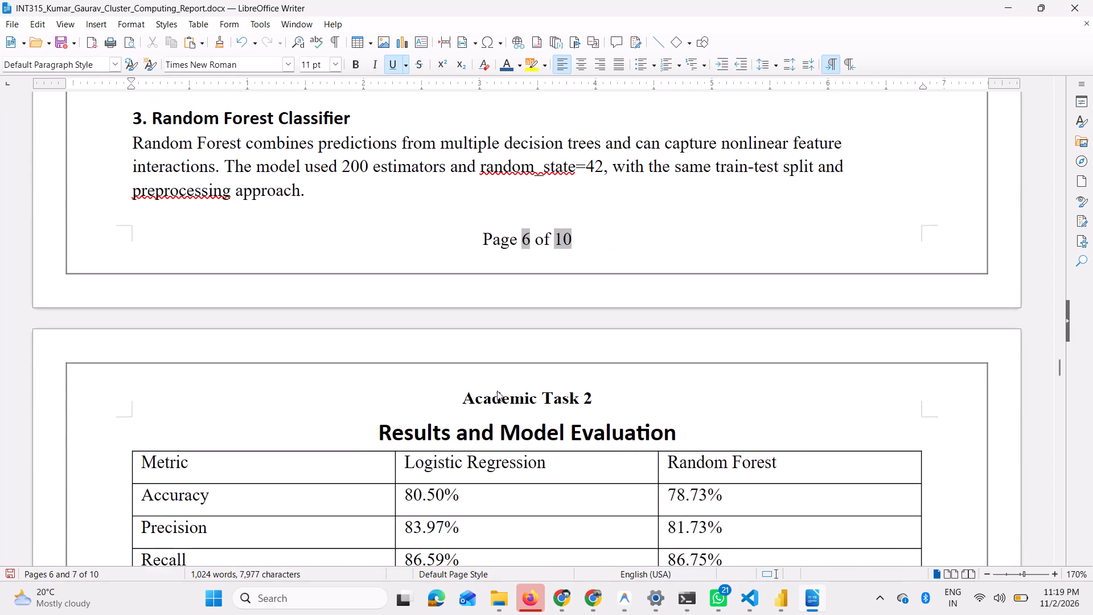
scroll(497, 391, "up", 6)
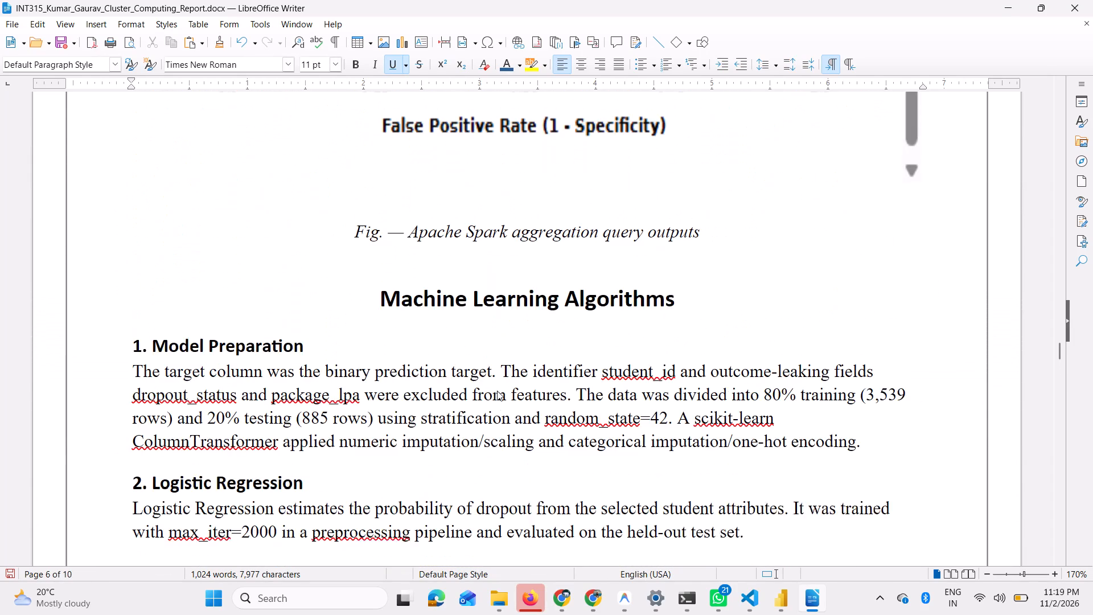
scroll(497, 391, "up", 5)
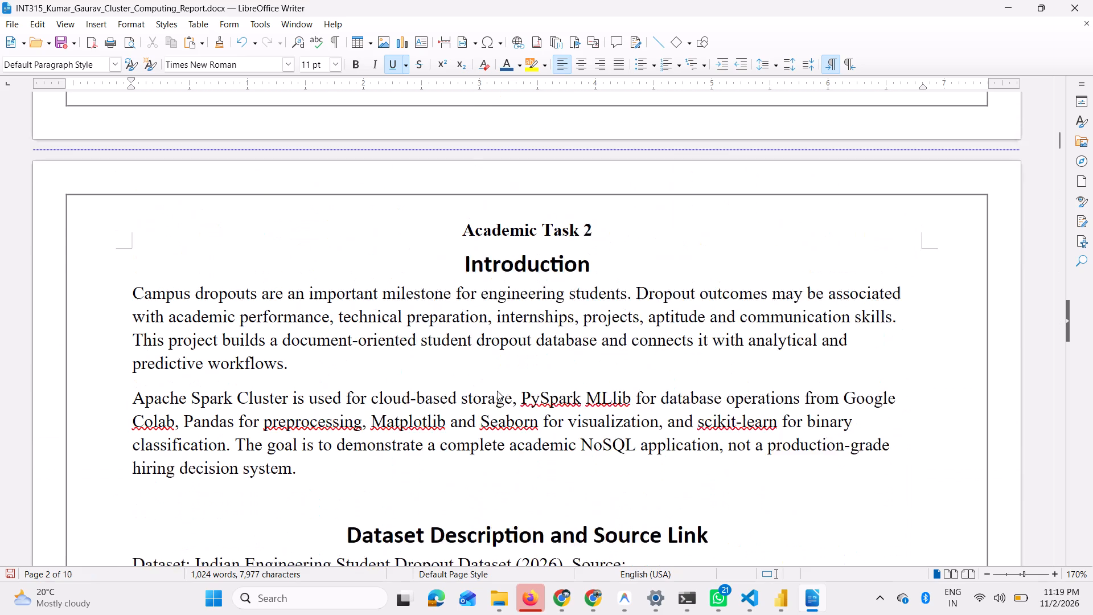
scroll(497, 391, "up", 6)
Examine the report's last pages, comparing the Visualization 1 to 3 figures with their captions and reading the Conclusion and References.
scroll(497, 391, "down", 19)
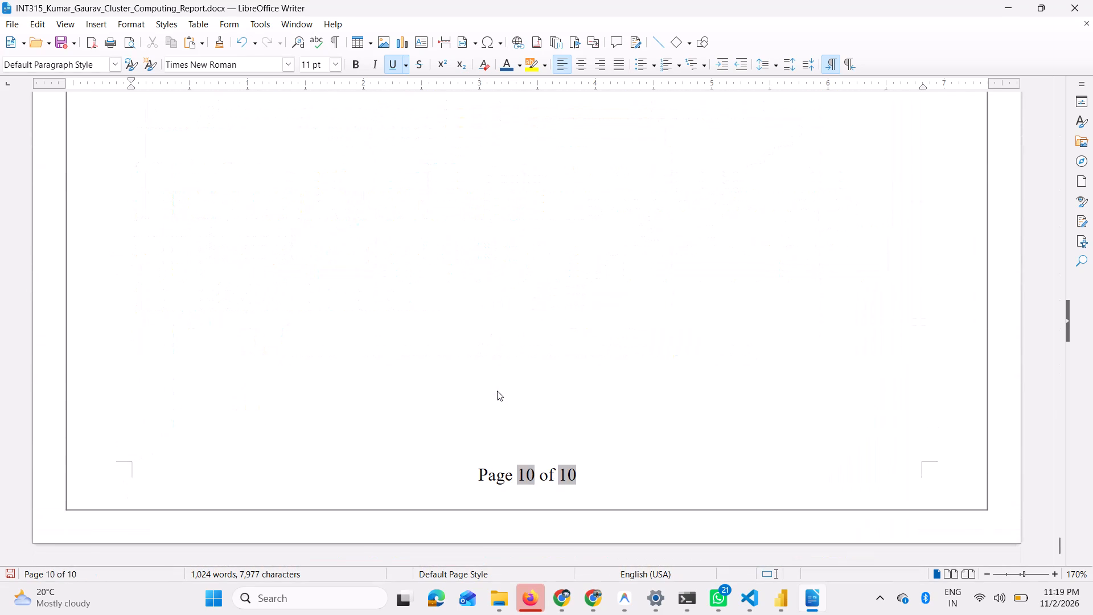
scroll(497, 391, "down", 4, "ctrl")
scroll(497, 391, "up", 4)
scroll(497, 391, "down", 1)
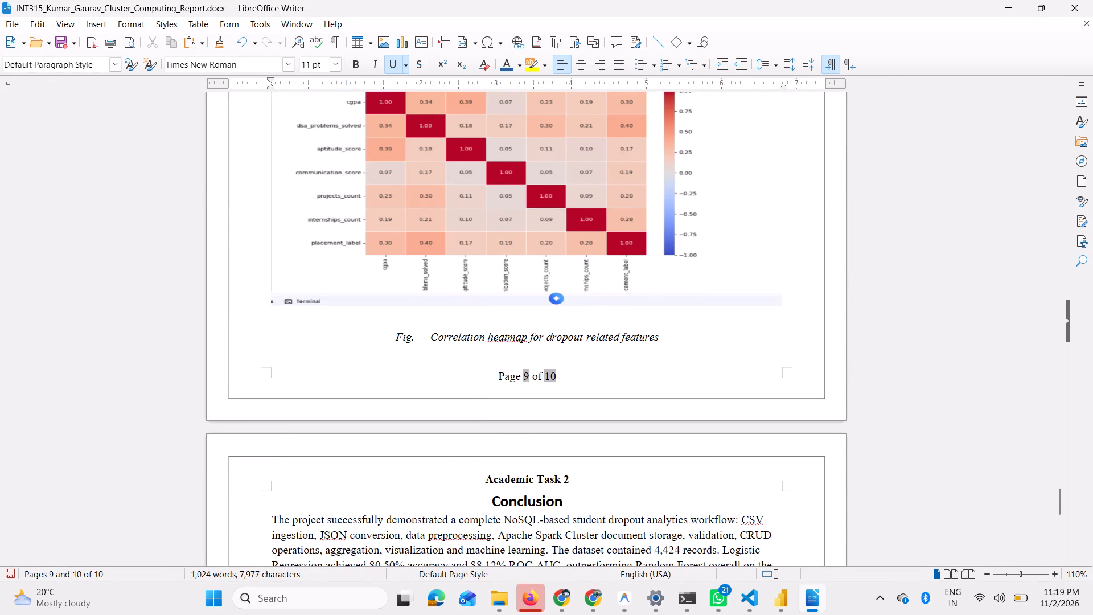
scroll(548, 505, "down", 1)
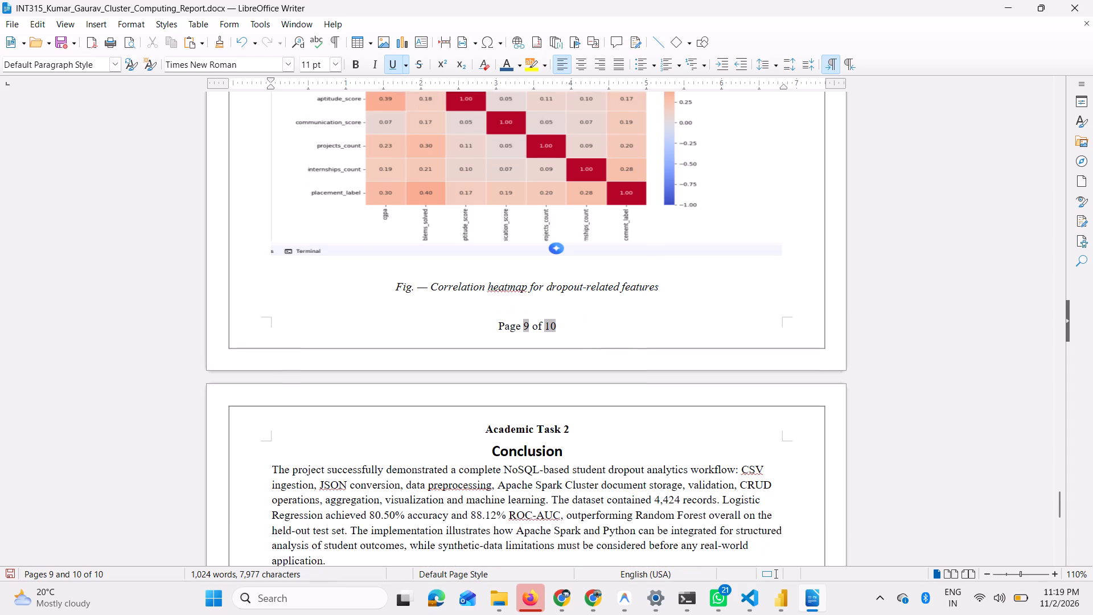
scroll(548, 505, "up", 3)
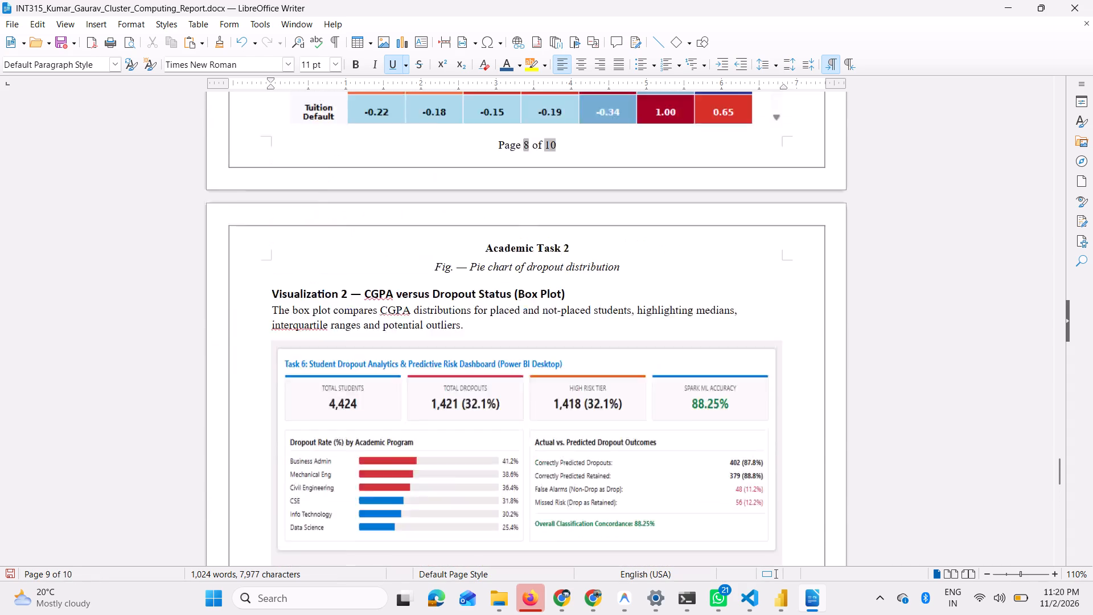
scroll(548, 505, "up", 2)
scroll(548, 505, "down", 3)
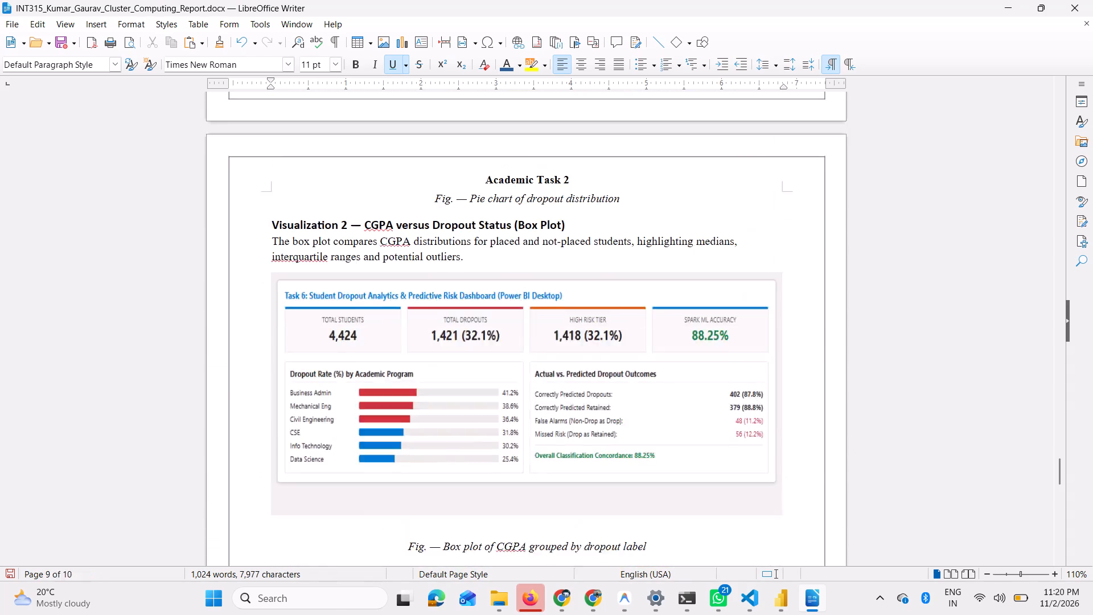
scroll(548, 505, "down", 3)
scroll(548, 505, "up", 2)
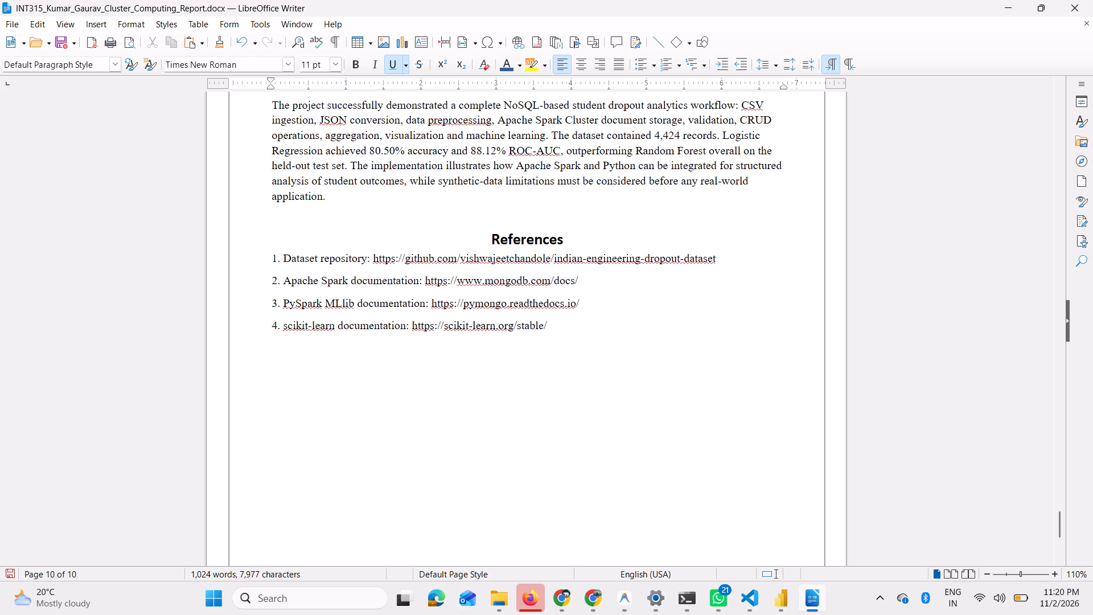
scroll(524, 257, "up", 1)
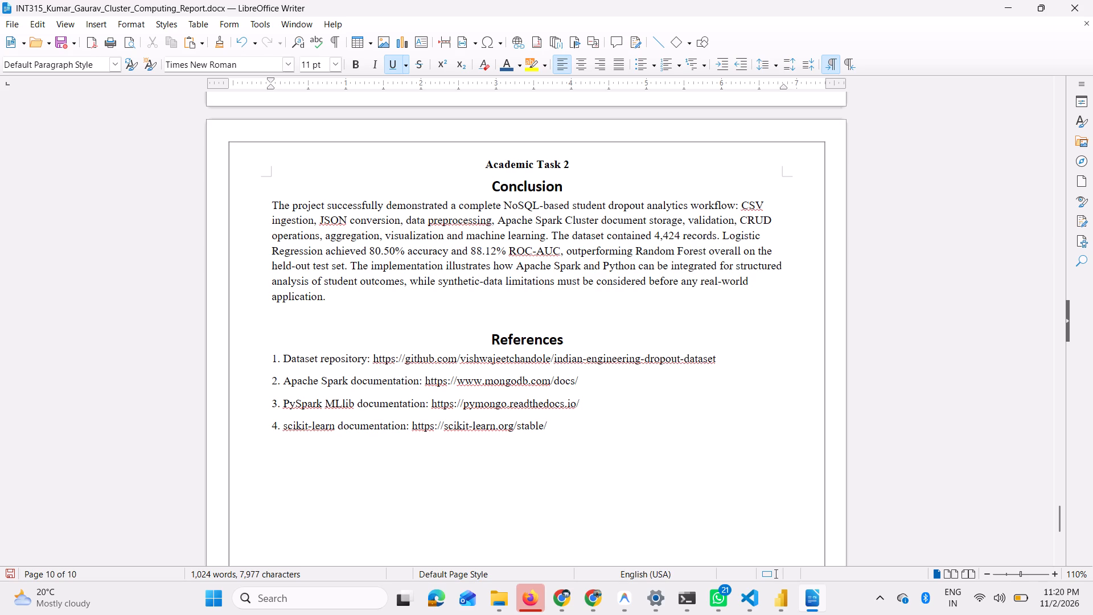
scroll(622, 281, "up", 2)
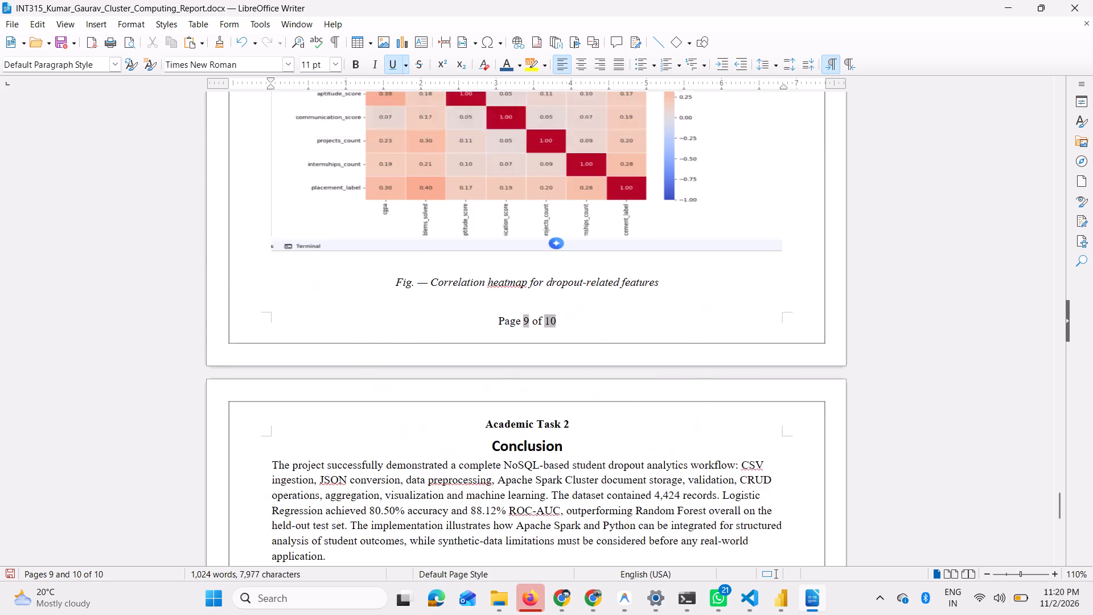
scroll(622, 281, "up", 2)
scroll(624, 274, "down", 1)
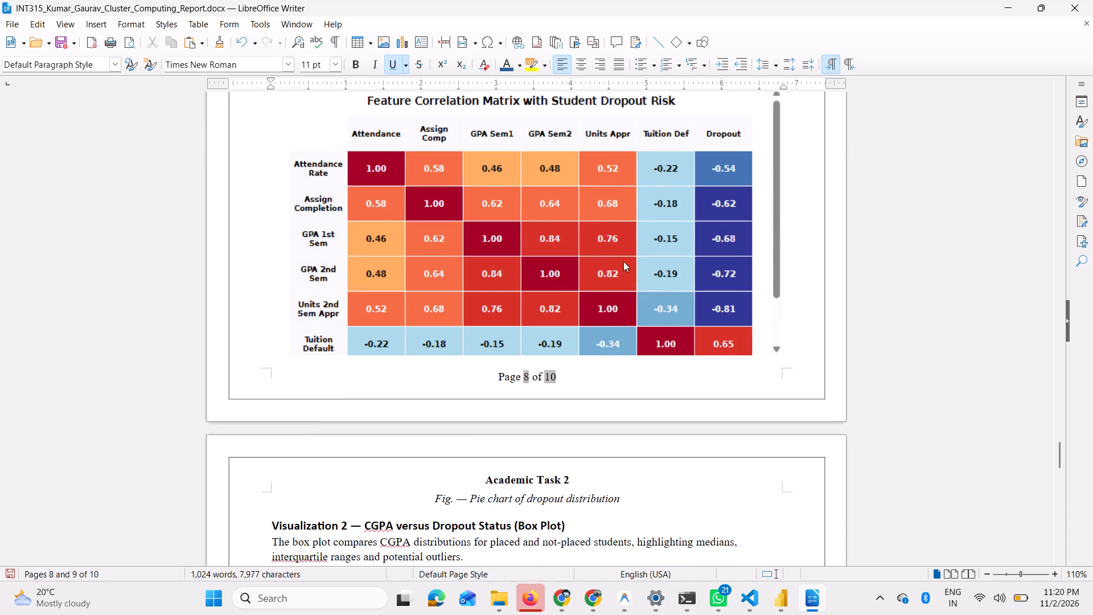
Cut the Task 6 dashboard picture from under the Visualization 2 box plot description in the report.
left_click(596, 224)
scroll(554, 301, "down", 2)
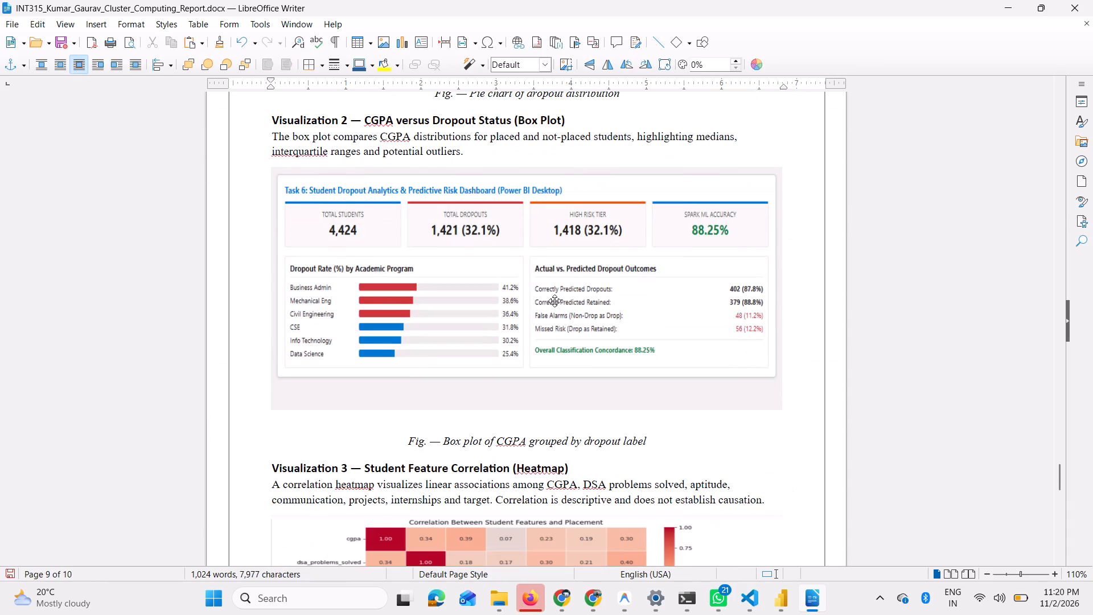
left_click(551, 300)
right_click(537, 322)
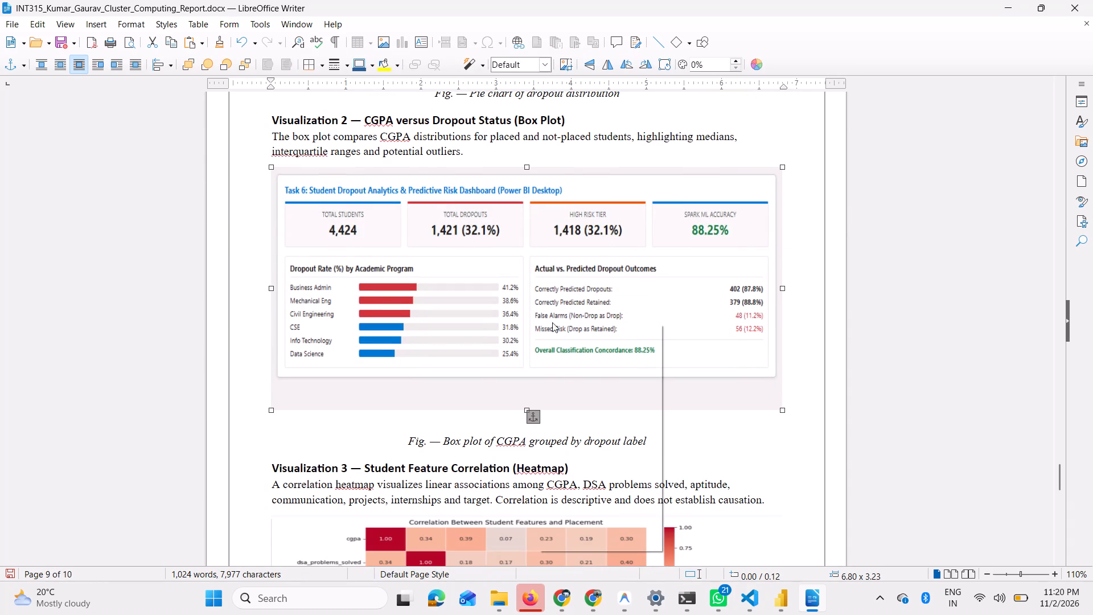
left_click(598, 331)
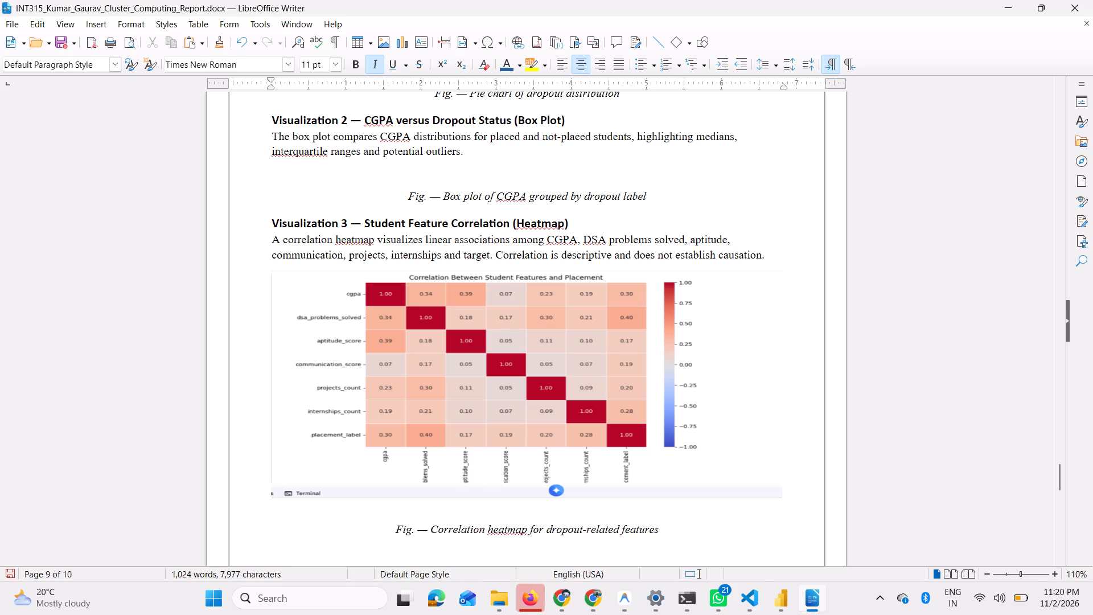
Switch to File Explorer and open the Screenshots folder inside Pictures, going to its most recent screenshots.
left_click(507, 611)
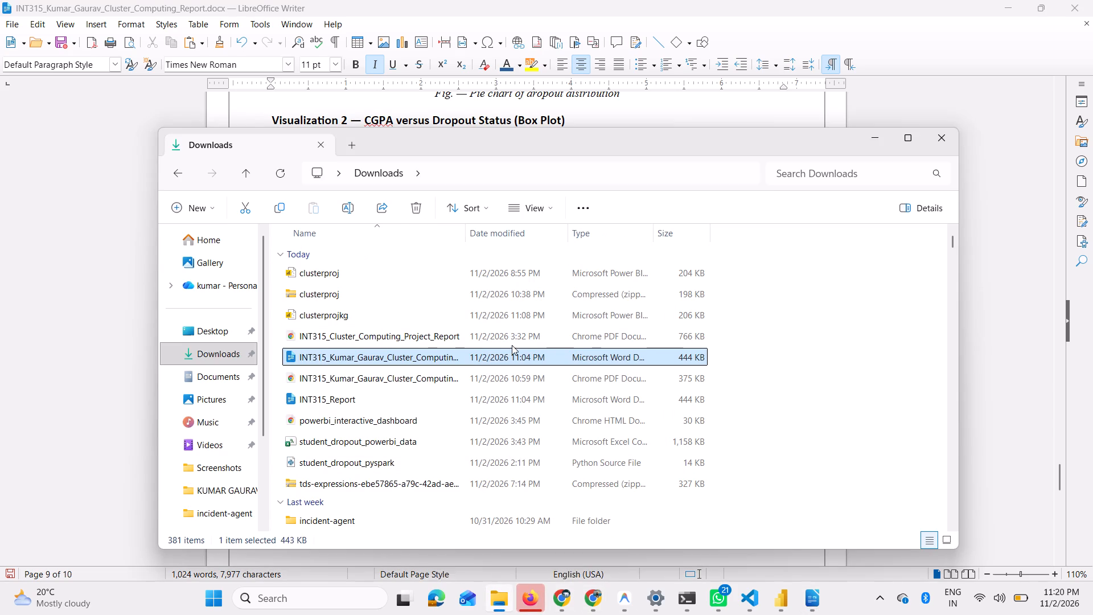
left_click(214, 404)
double_click(544, 287)
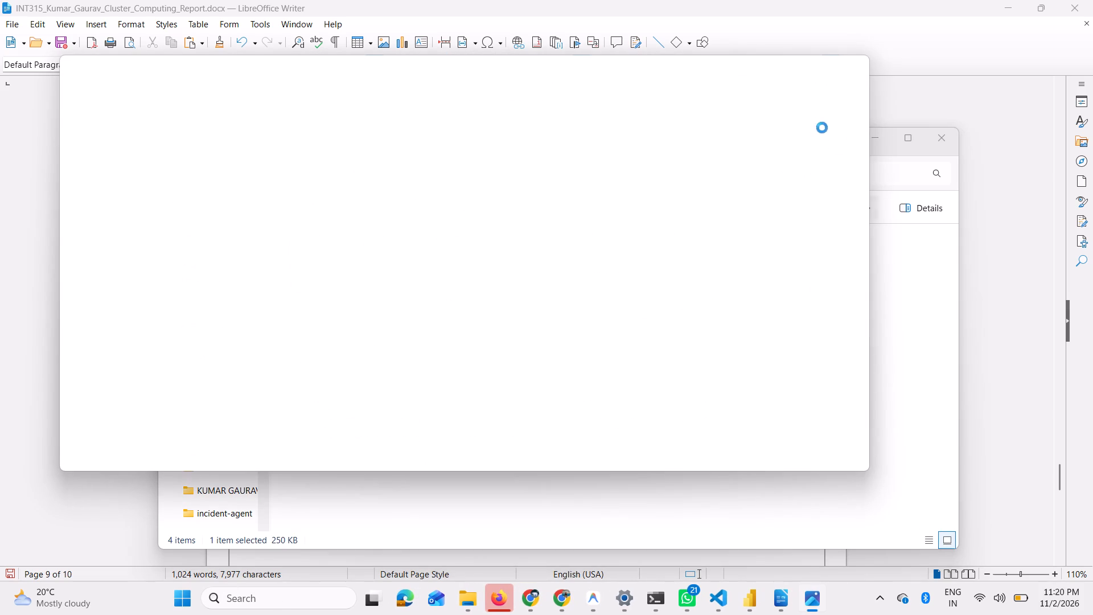
left_click(848, 76)
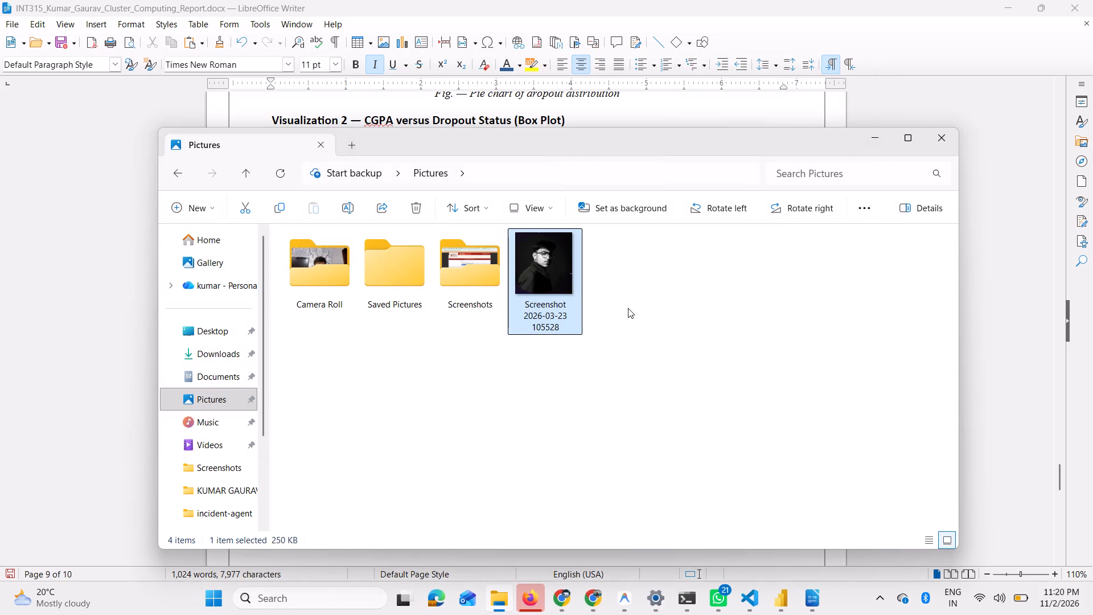
double_click(432, 292)
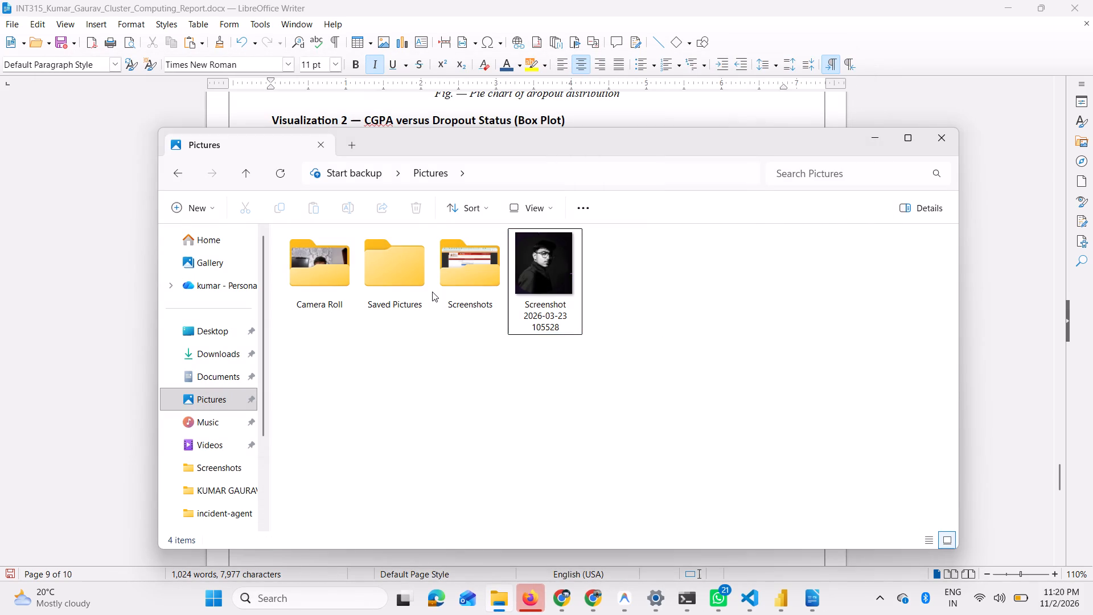
double_click(445, 291)
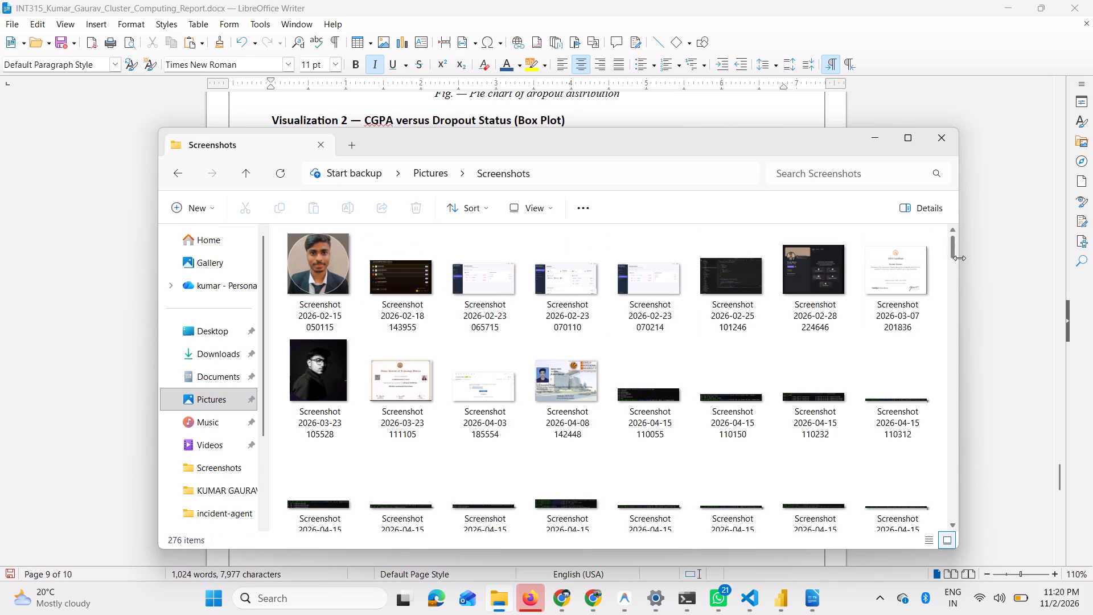
left_click_drag(955, 256, 947, 522)
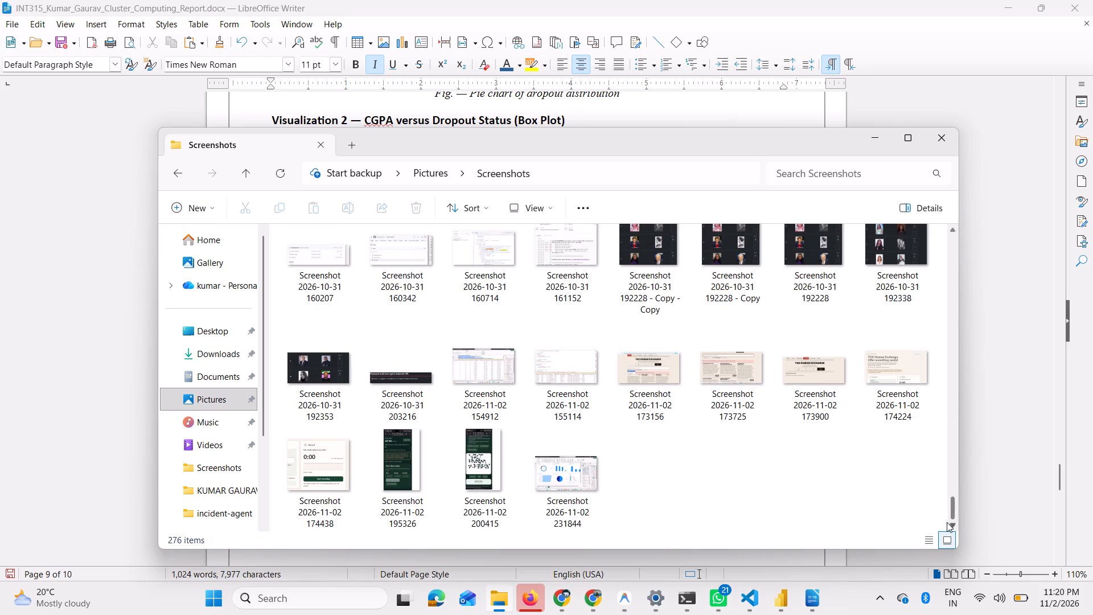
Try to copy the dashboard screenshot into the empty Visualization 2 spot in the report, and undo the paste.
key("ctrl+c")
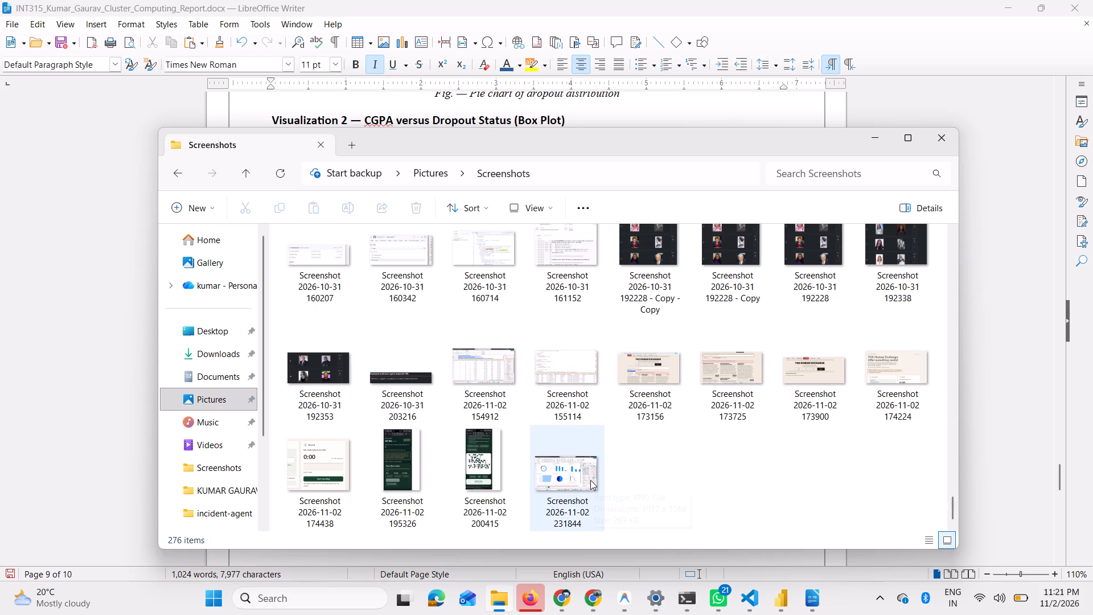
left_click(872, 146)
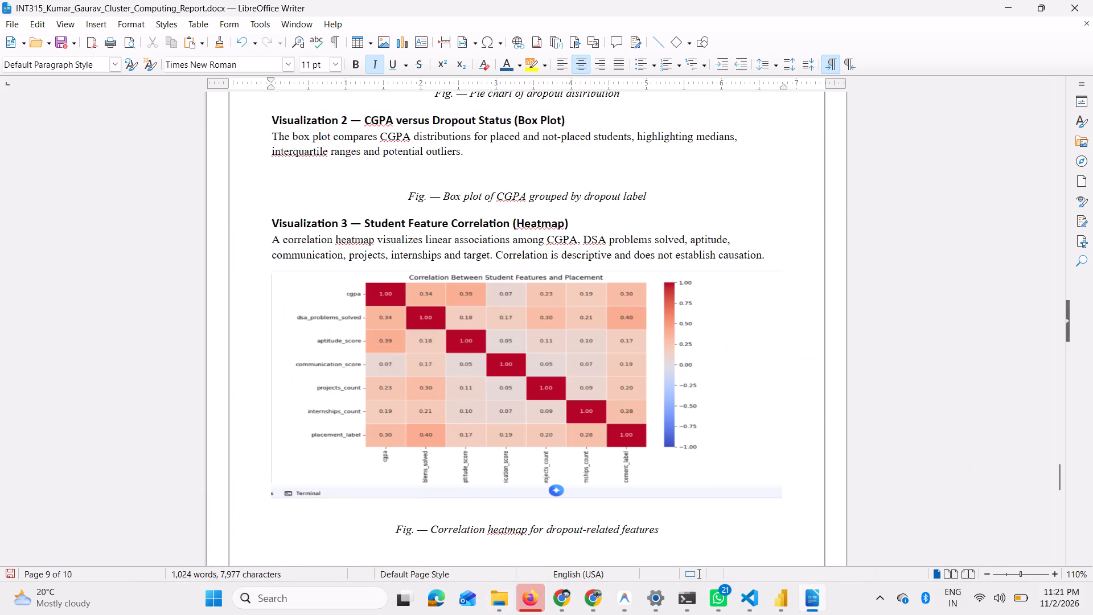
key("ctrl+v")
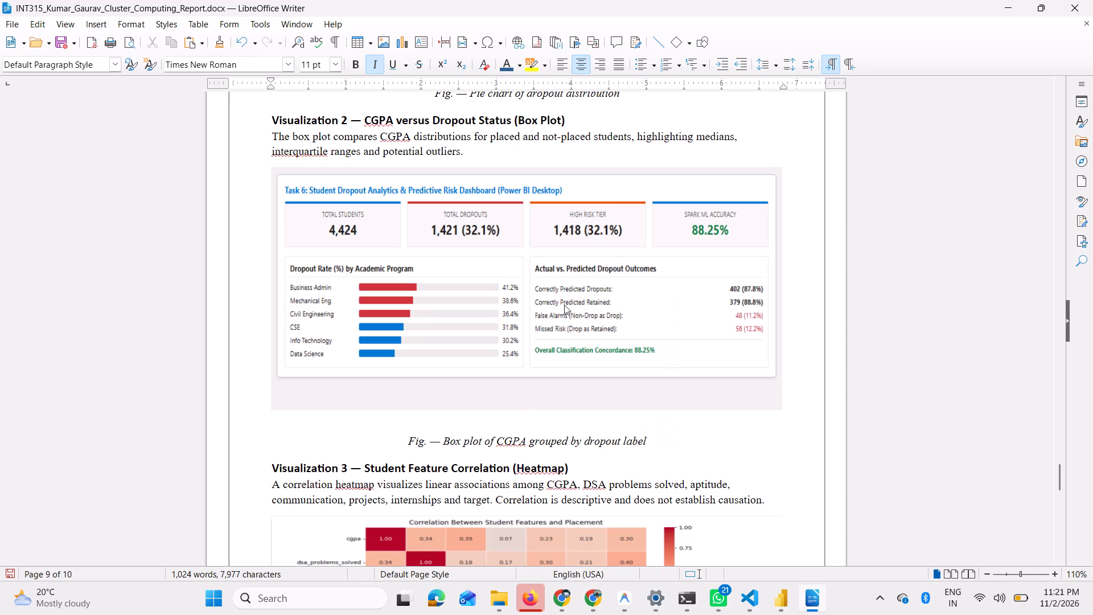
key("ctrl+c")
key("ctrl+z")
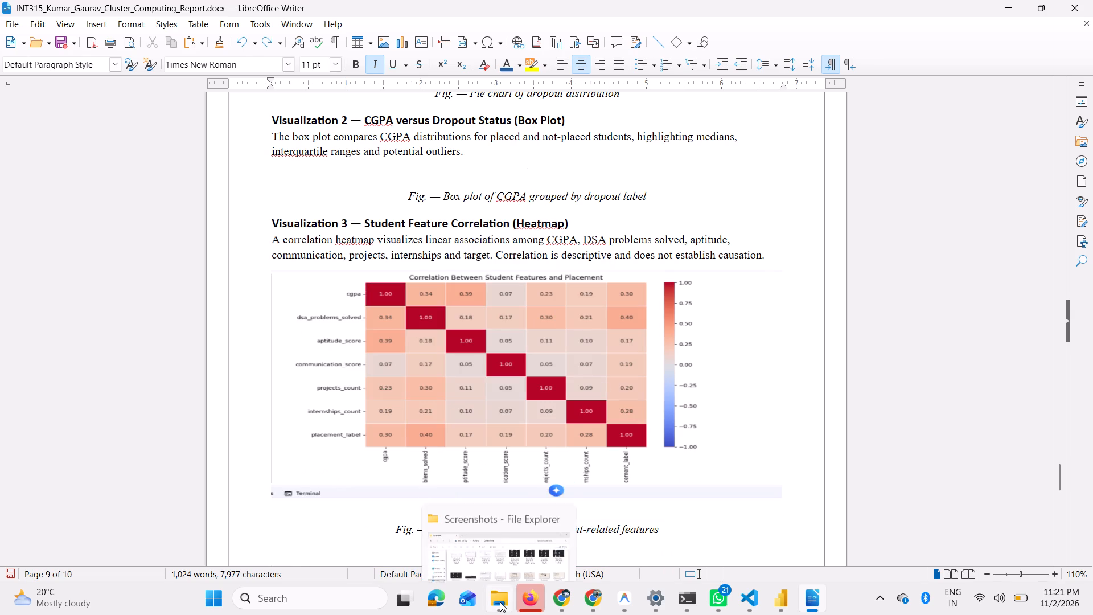
left_click(500, 602)
right_click(562, 493)
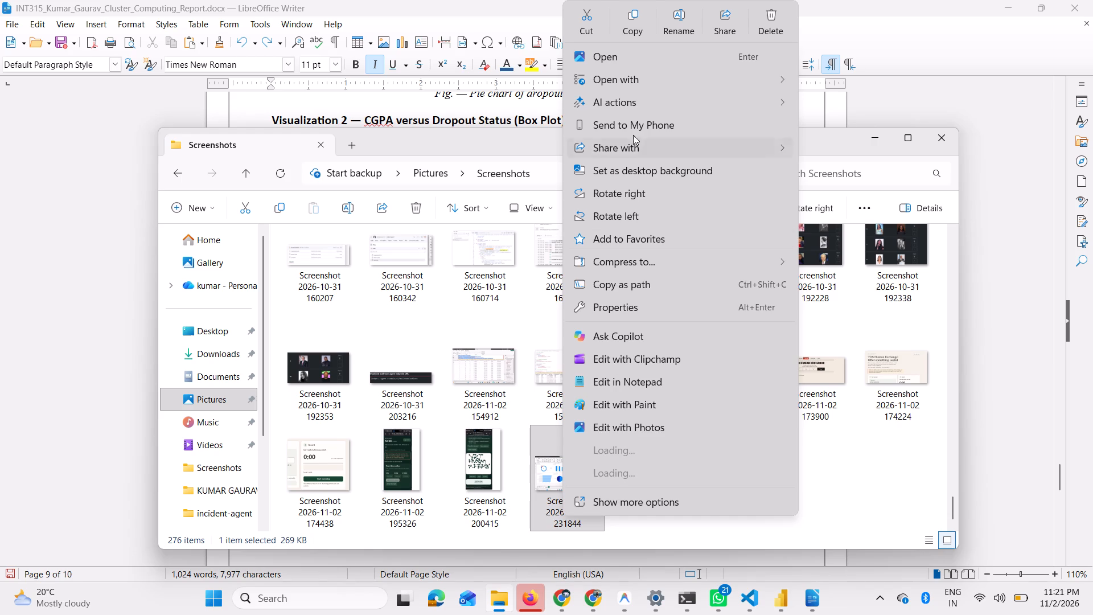
left_click(634, 30)
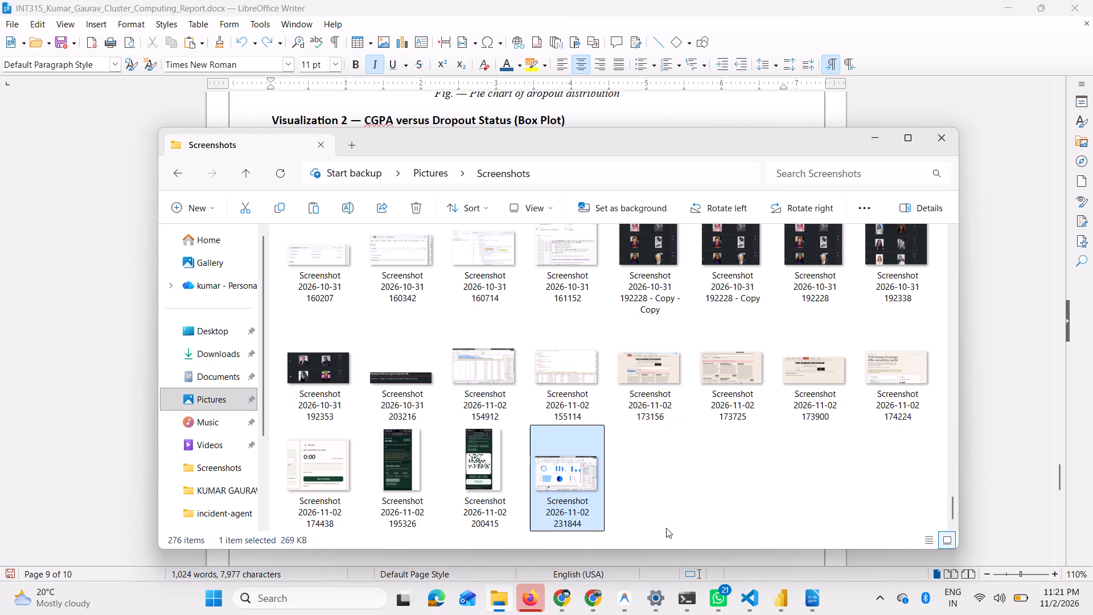
left_click(797, 604)
key("ctrl+v")
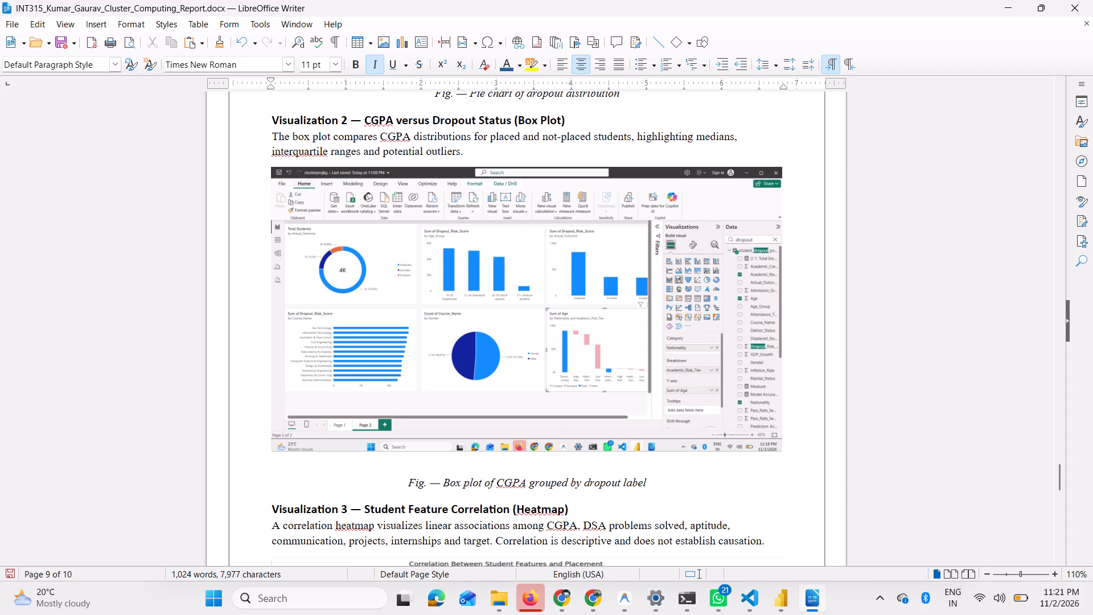
Examine the report's last pages, checking the Visualization 1 to 3 figures and captions, the Conclusion and the References.
scroll(662, 465, "down", 2)
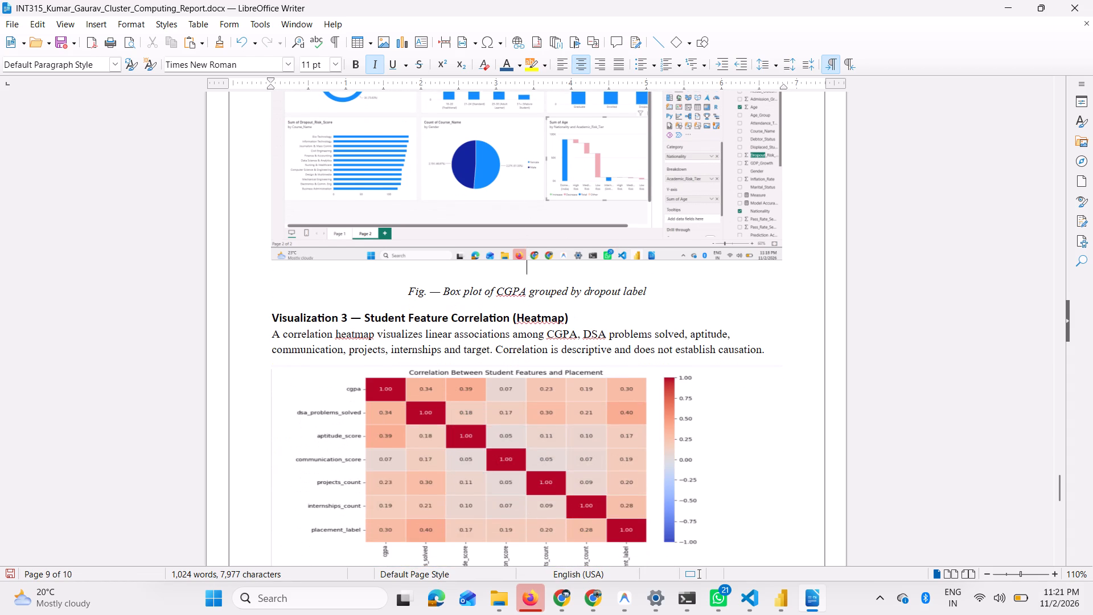
scroll(662, 465, "down", 3)
scroll(662, 465, "up", 1)
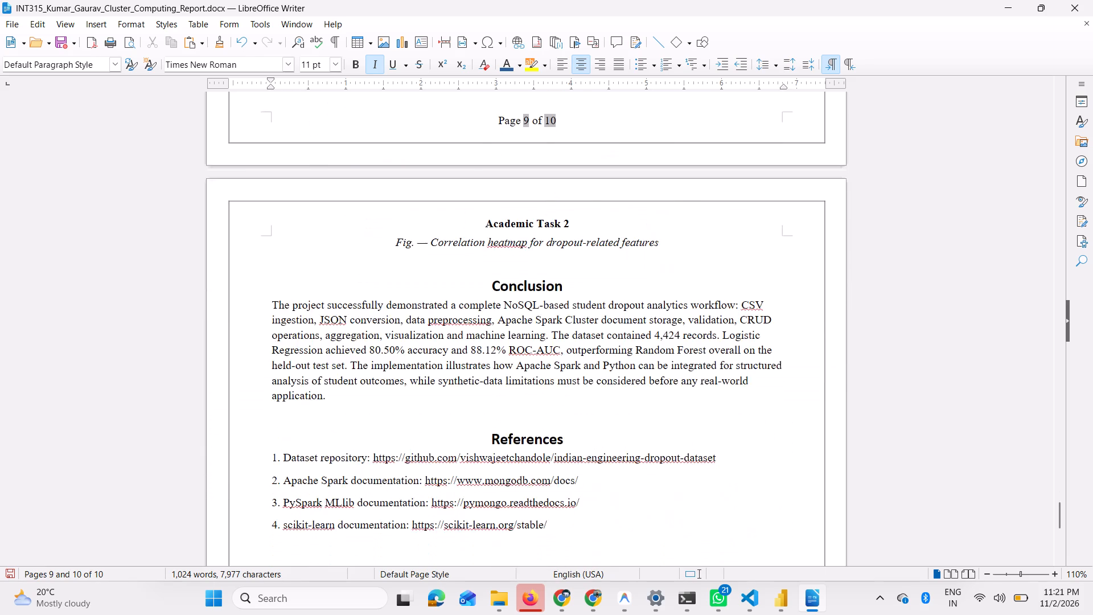
scroll(662, 465, "up", 1)
scroll(662, 465, "down", 1)
scroll(662, 465, "up", 2)
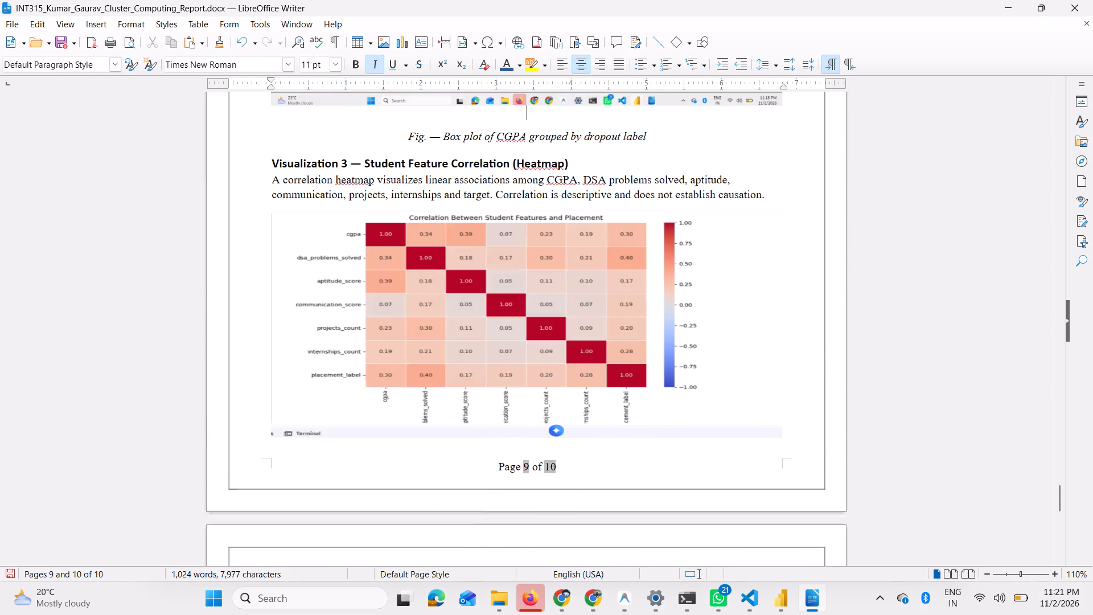
scroll(662, 465, "up", 2)
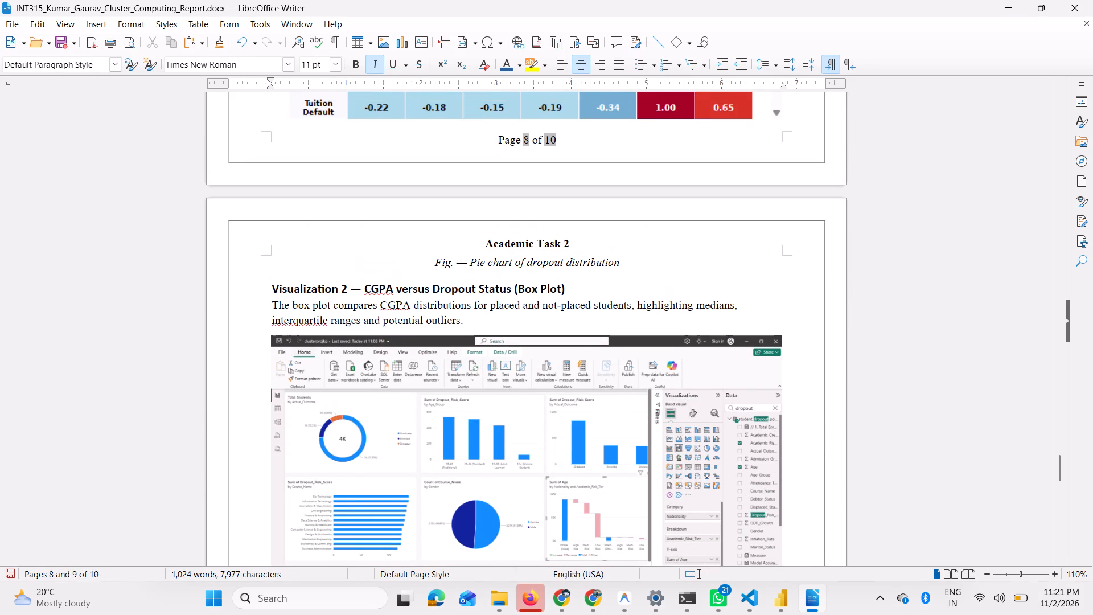
scroll(662, 465, "up", 2)
scroll(662, 465, "down", 1)
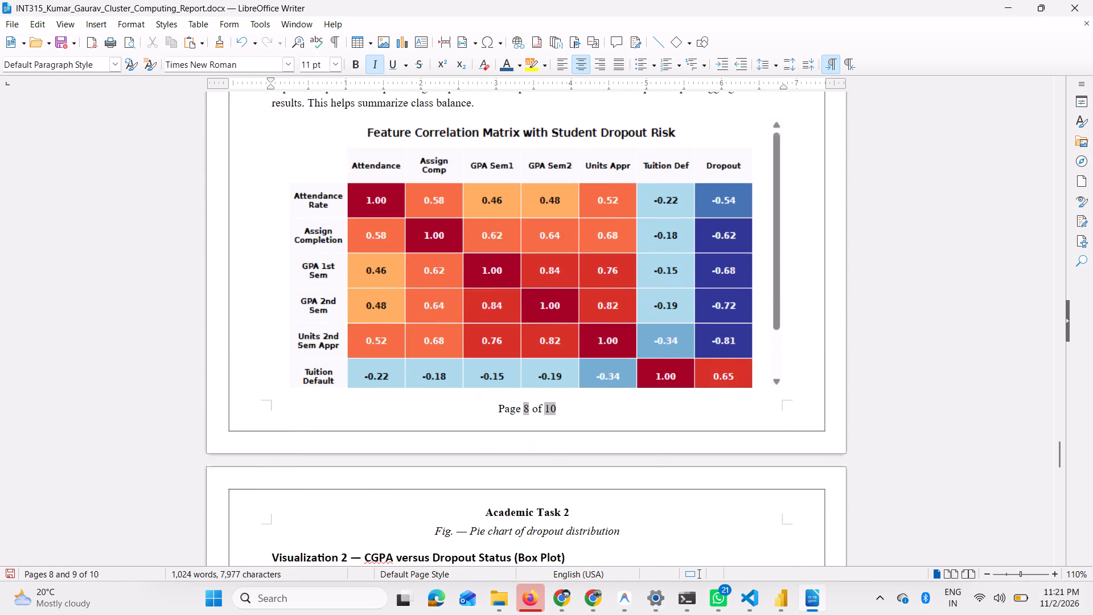
scroll(662, 465, "down", 1)
scroll(662, 465, "up", 3)
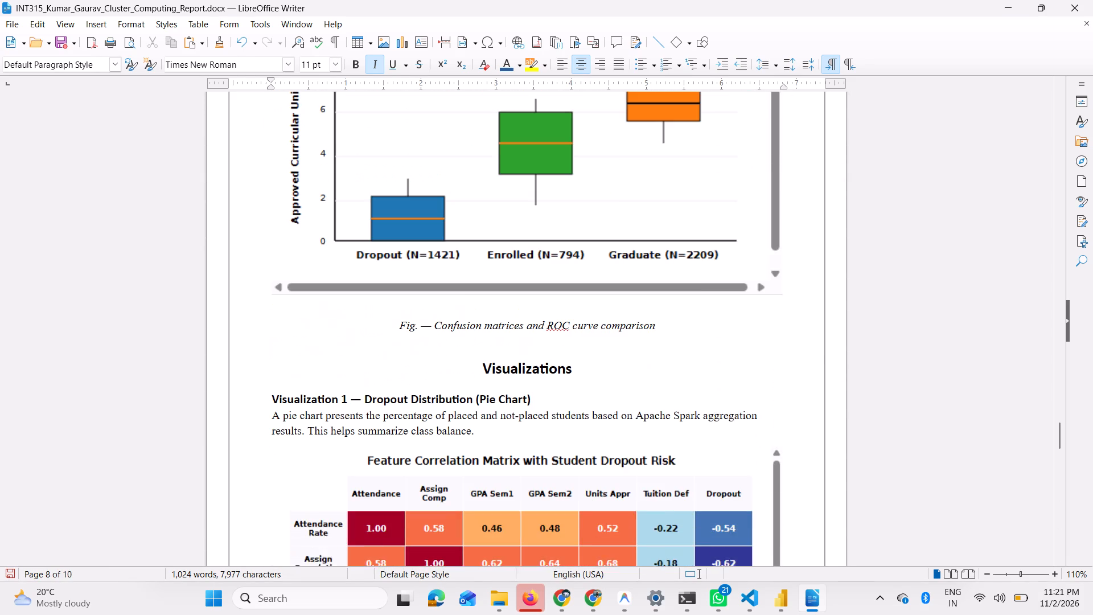
scroll(662, 465, "up", 1)
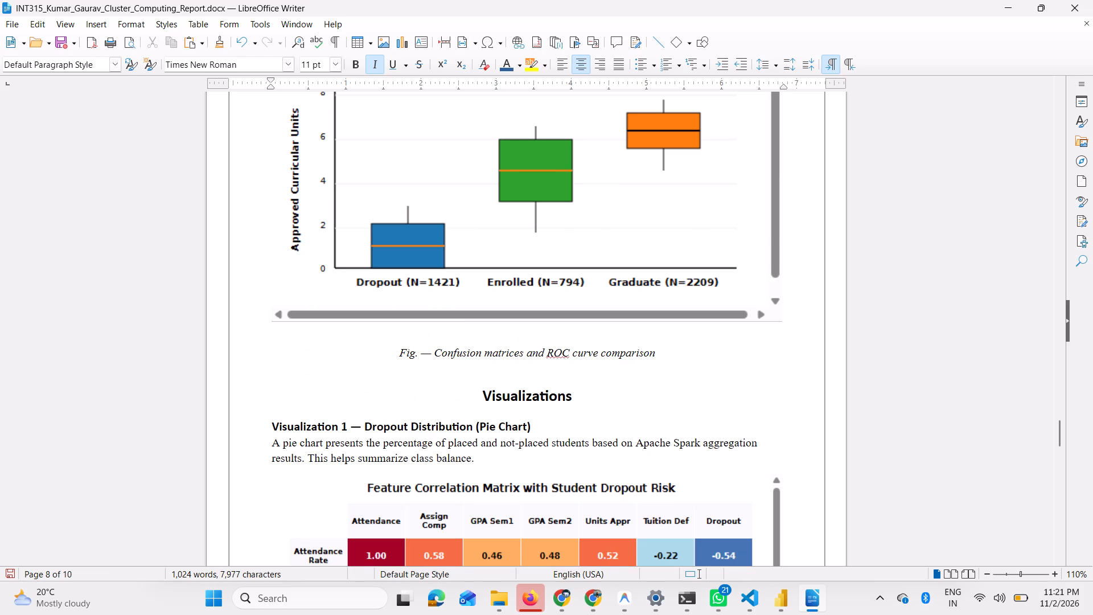
scroll(638, 406, "down", 4)
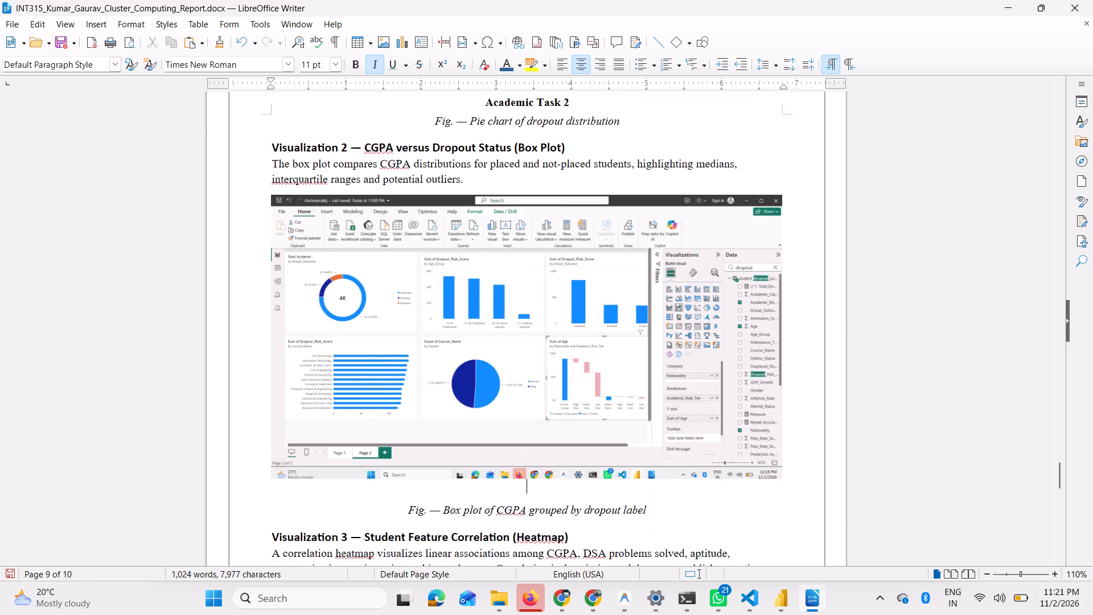
scroll(638, 406, "up", 4)
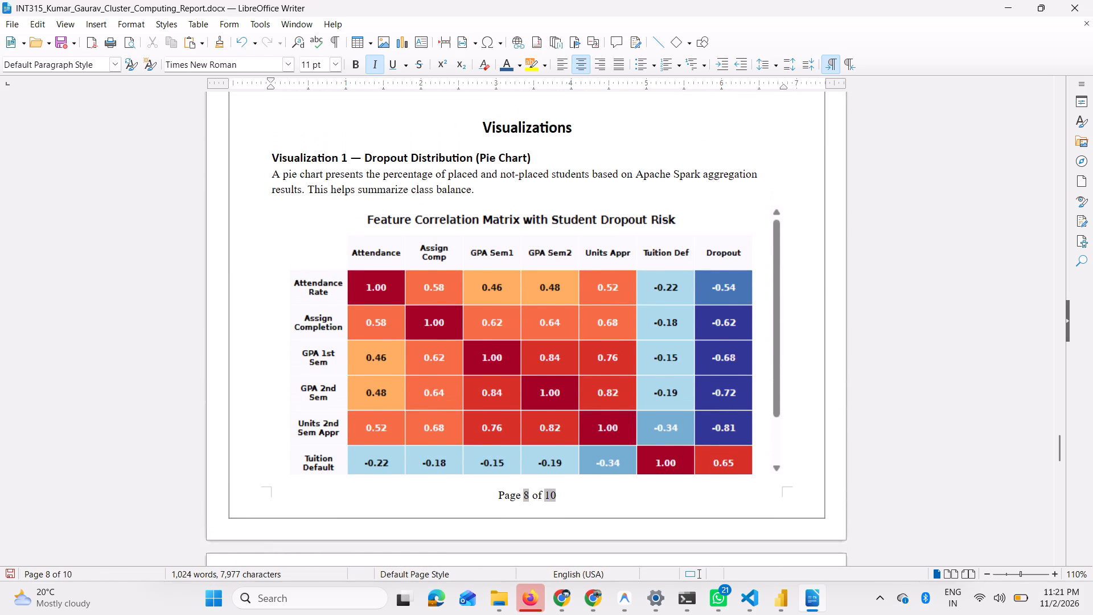
scroll(638, 406, "up", 1)
Review the report backward from the Visualizations through the model evaluation and aggregation pipelines to the CRUD operations table.
scroll(596, 232, "up", 2)
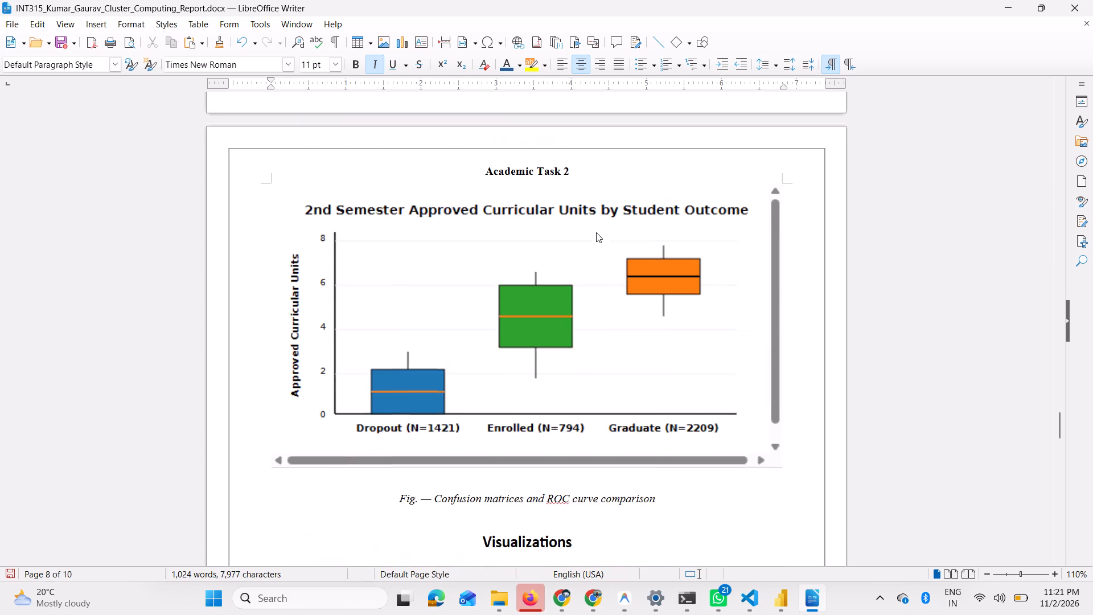
scroll(596, 232, "up", 3)
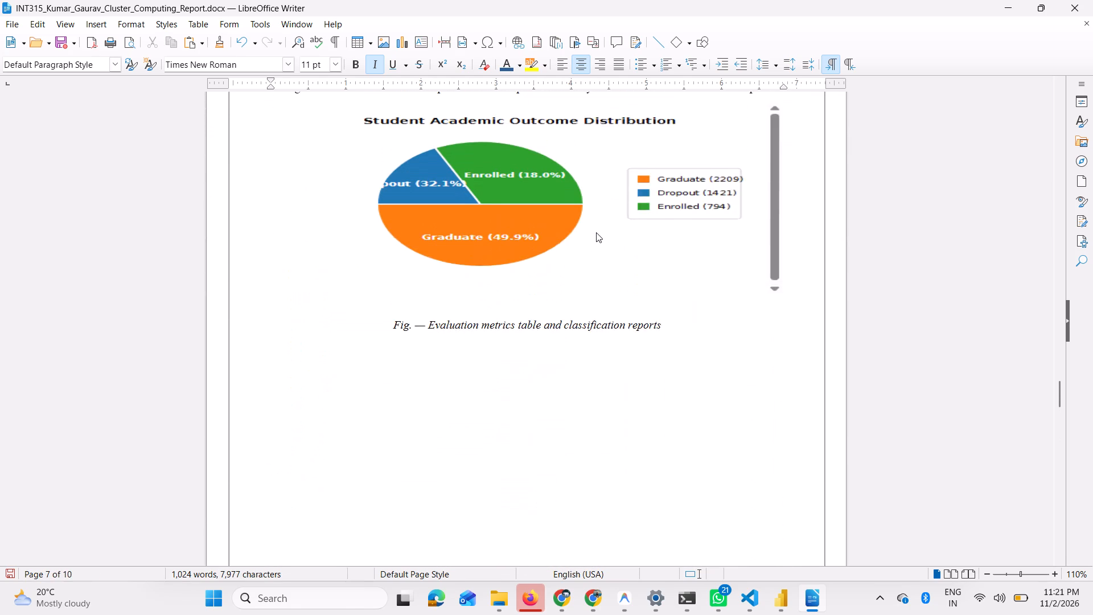
scroll(596, 232, "up", 2)
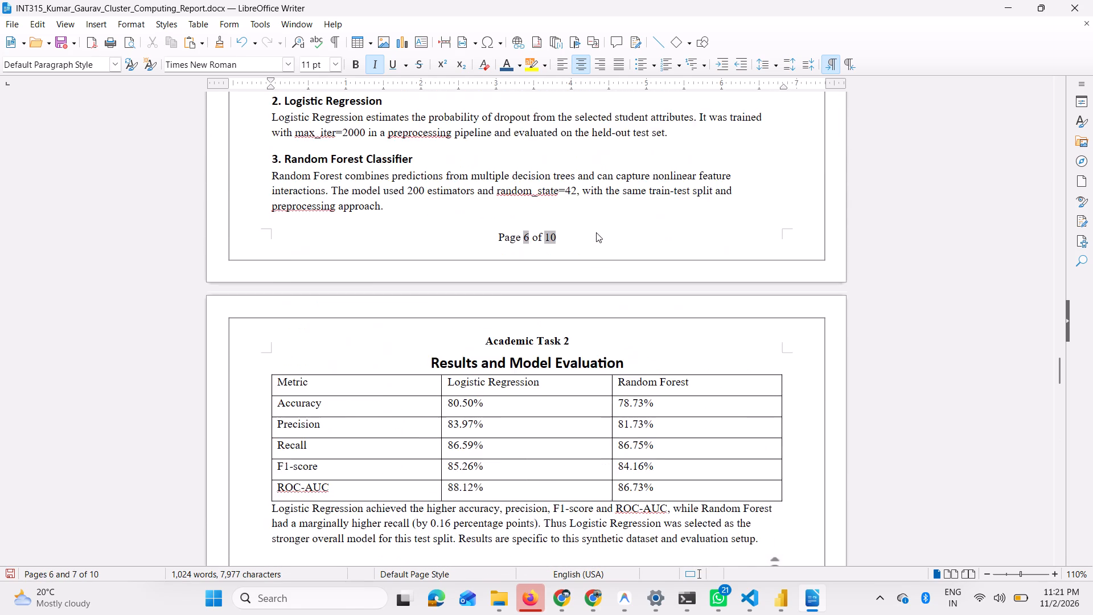
scroll(596, 232, "up", 1)
scroll(596, 232, "down", 2)
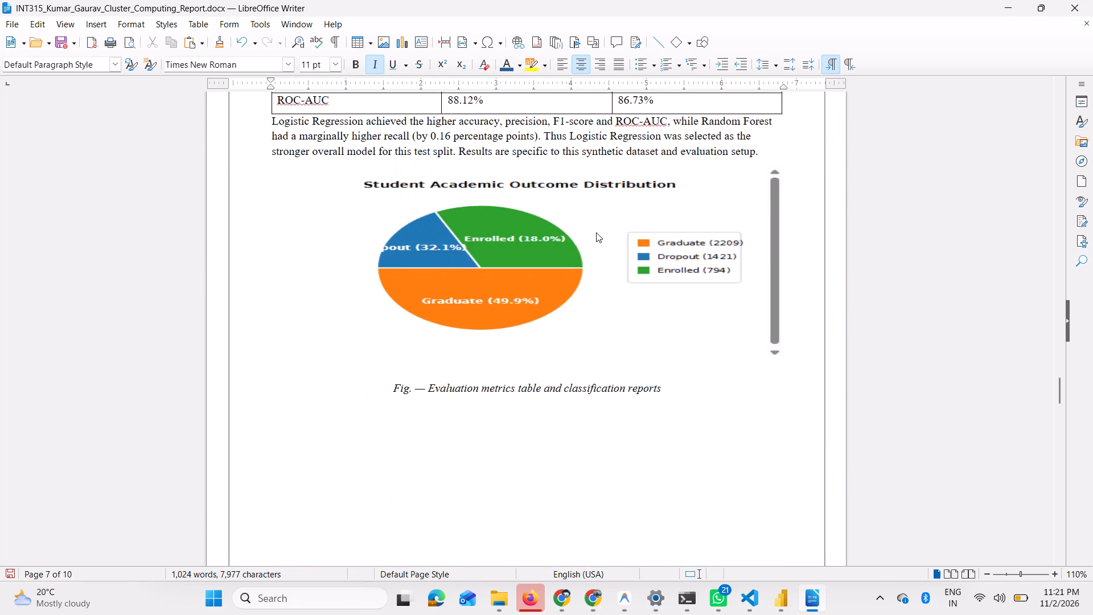
scroll(596, 232, "down", 1)
scroll(596, 232, "up", 5)
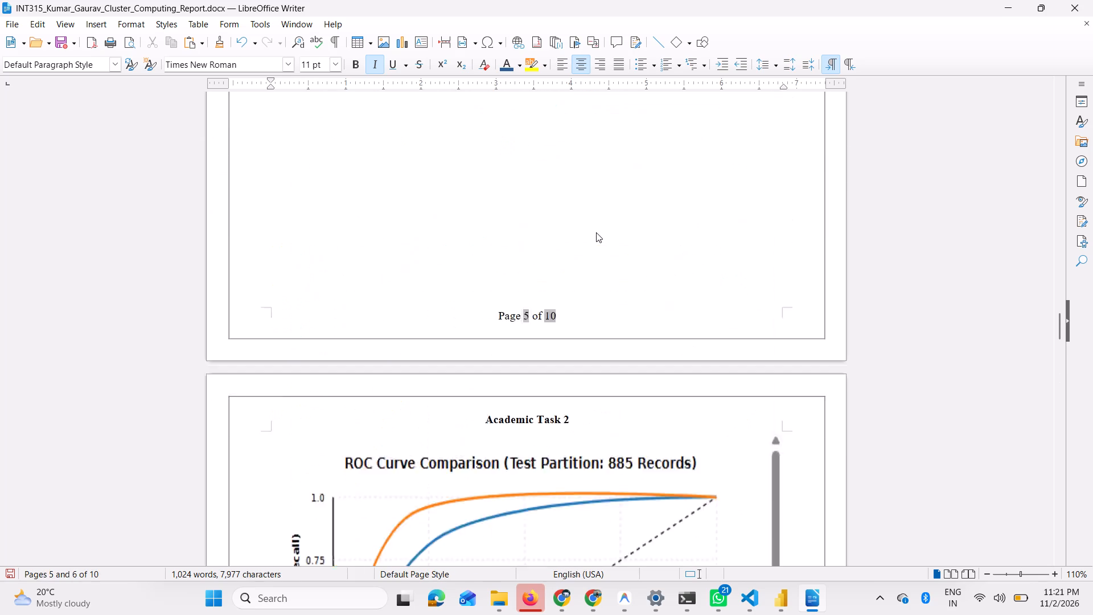
scroll(596, 232, "up", 2)
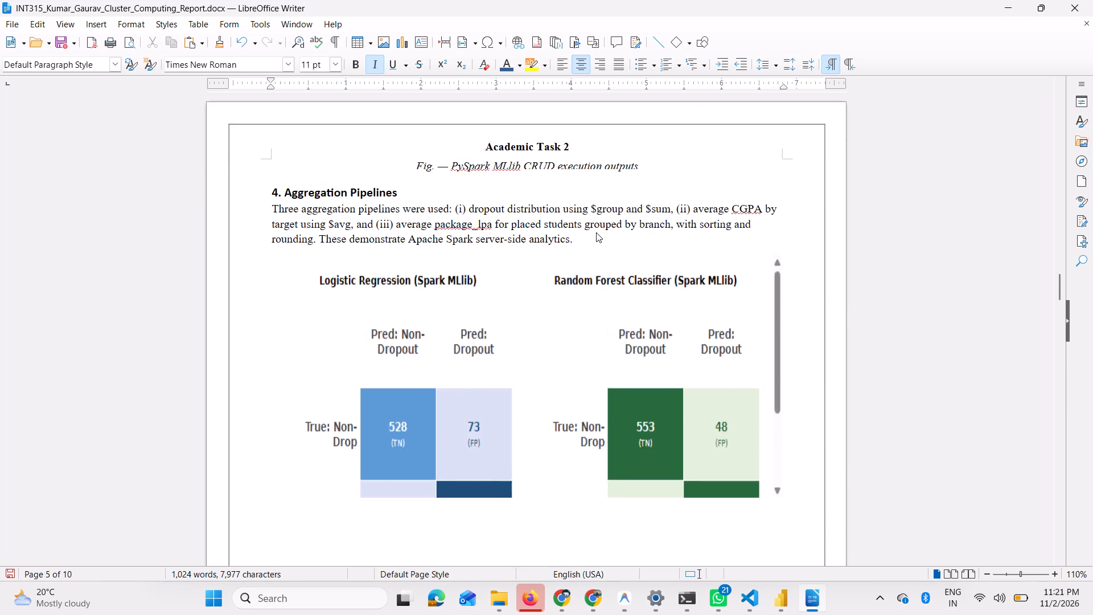
scroll(596, 232, "up", 1)
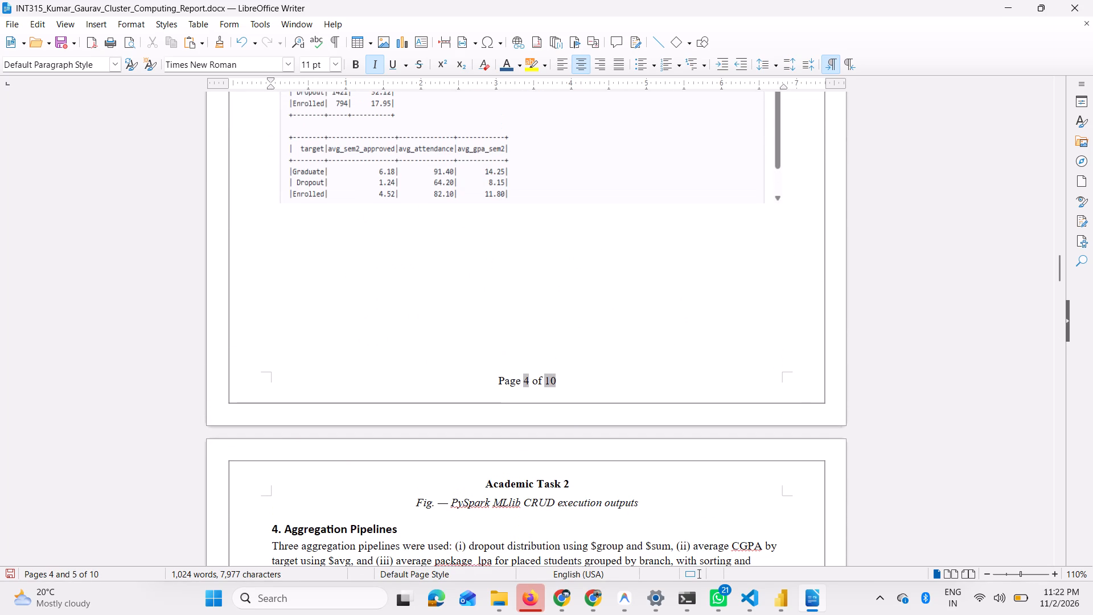
scroll(613, 351, "up", 4)
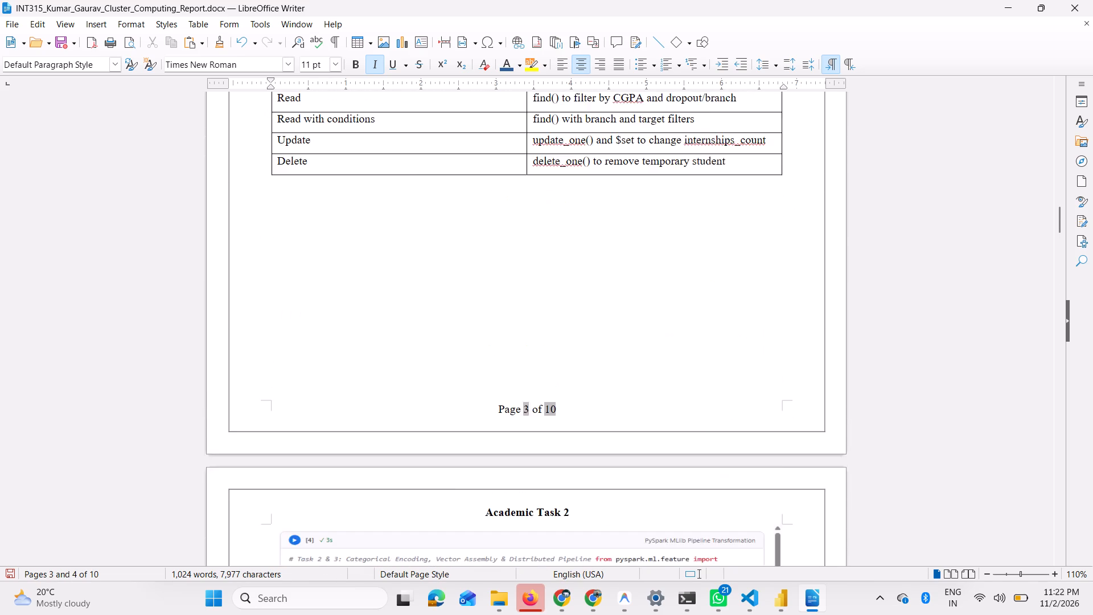
Examine the report's front part, checking the declaration, the Dataset Description table, the Implementation section and the Spark collection figure.
scroll(613, 351, "up", 4)
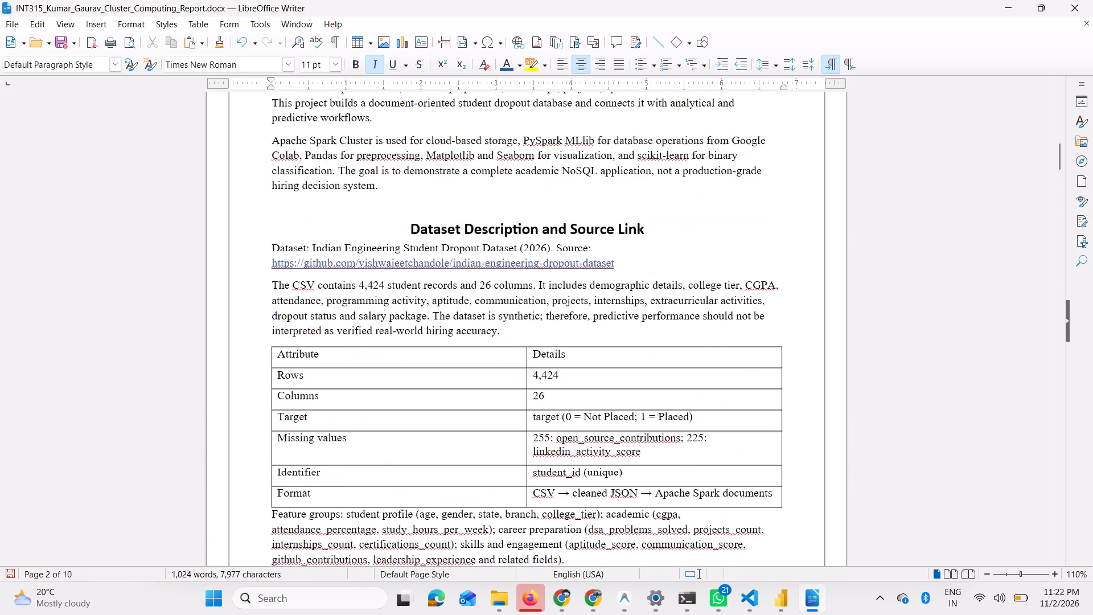
scroll(613, 351, "up", 4)
scroll(613, 351, "down", 2)
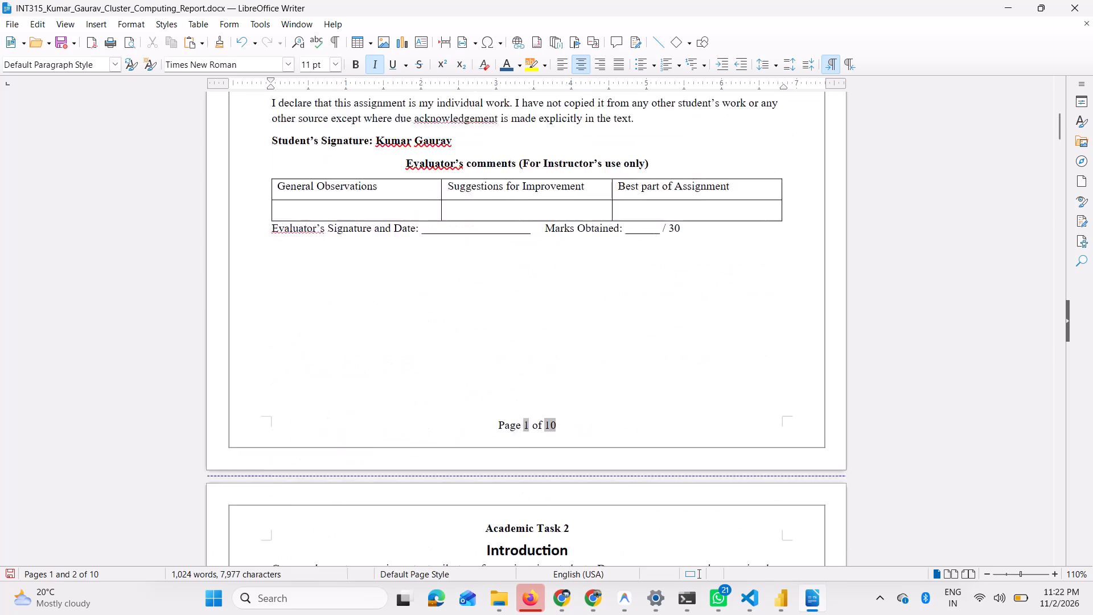
scroll(613, 351, "down", 4)
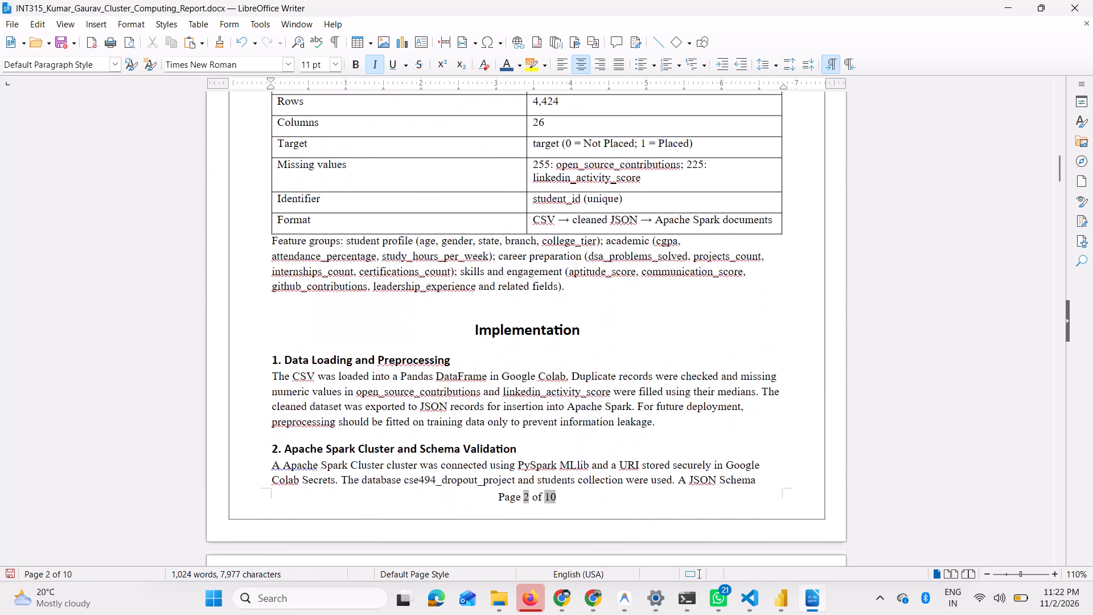
scroll(613, 351, "down", 1)
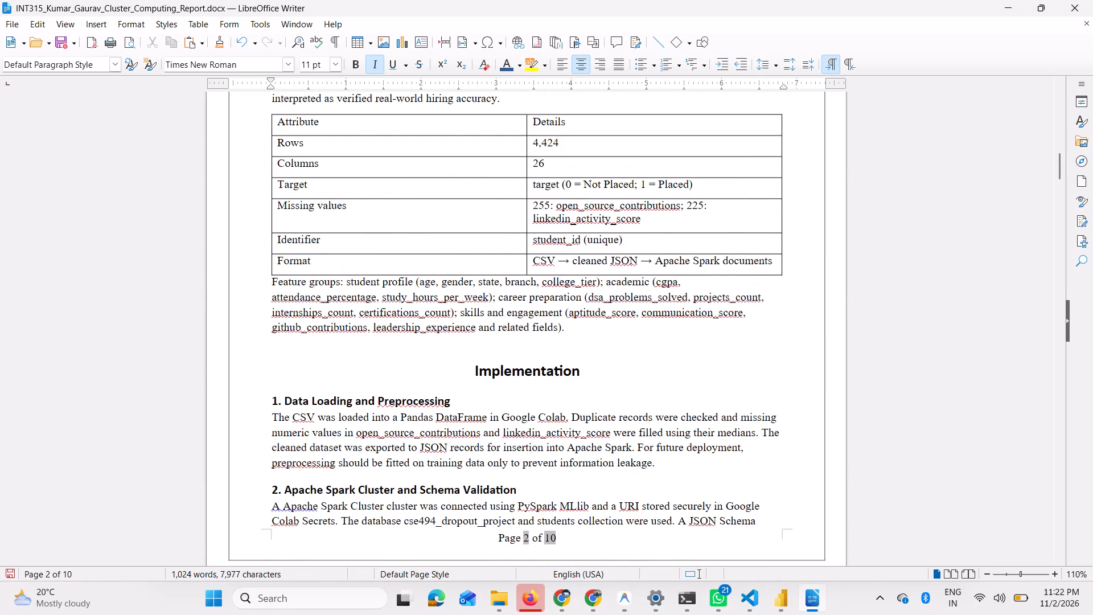
scroll(613, 351, "up", 2)
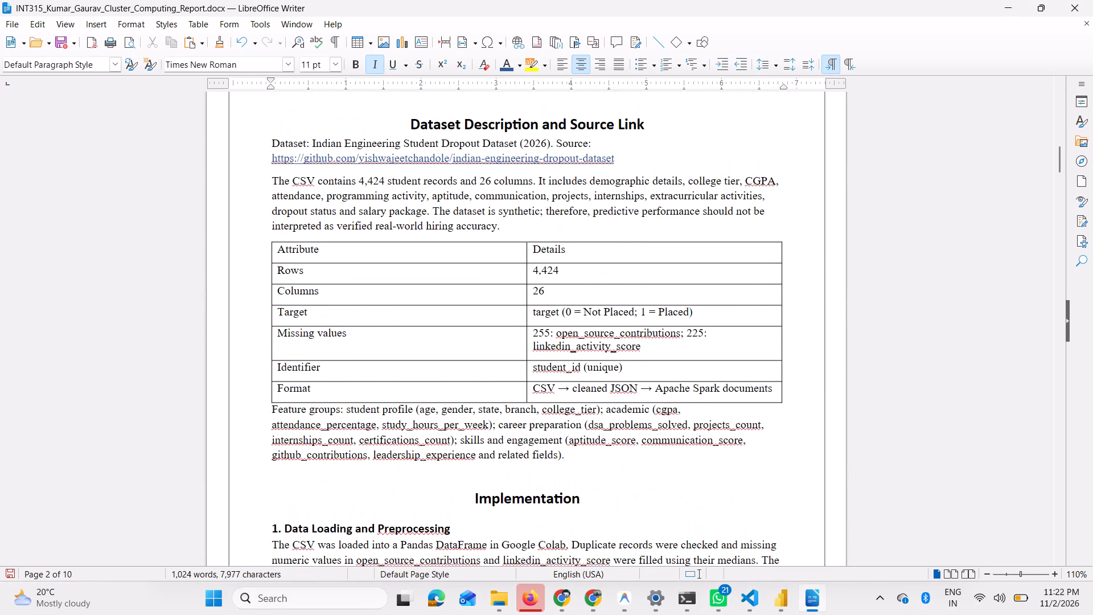
scroll(613, 351, "up", 1)
scroll(621, 417, "down", 6)
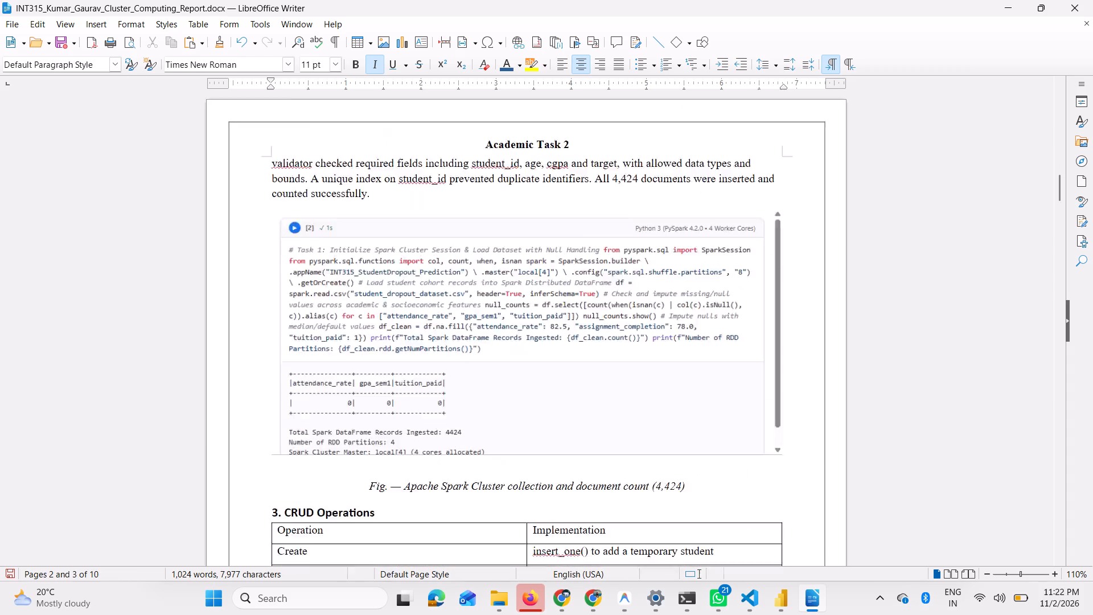
scroll(621, 417, "down", 10)
scroll(621, 417, "up", 2)
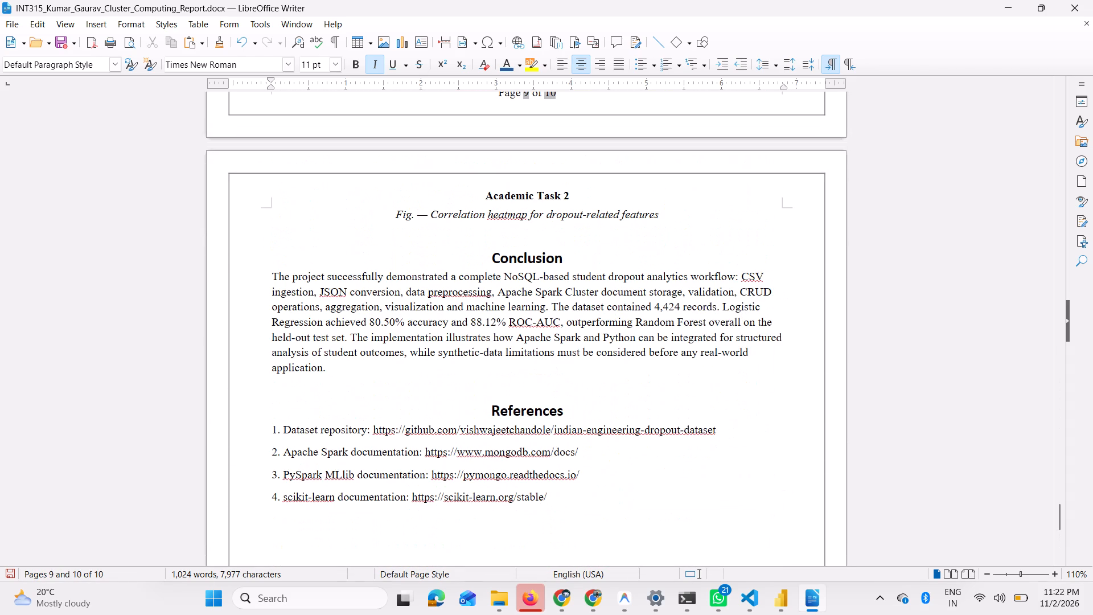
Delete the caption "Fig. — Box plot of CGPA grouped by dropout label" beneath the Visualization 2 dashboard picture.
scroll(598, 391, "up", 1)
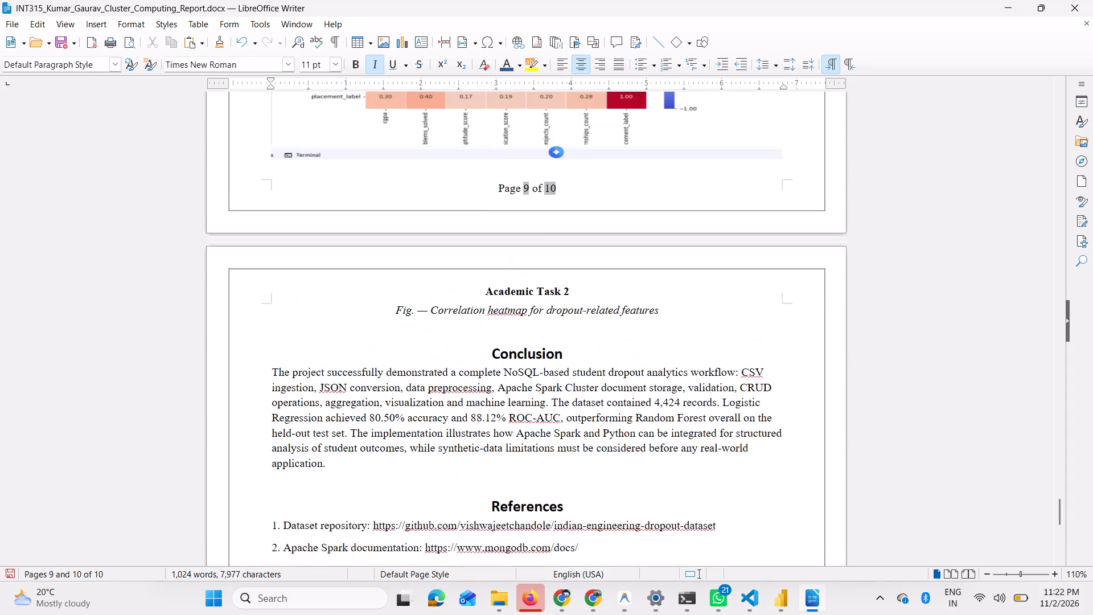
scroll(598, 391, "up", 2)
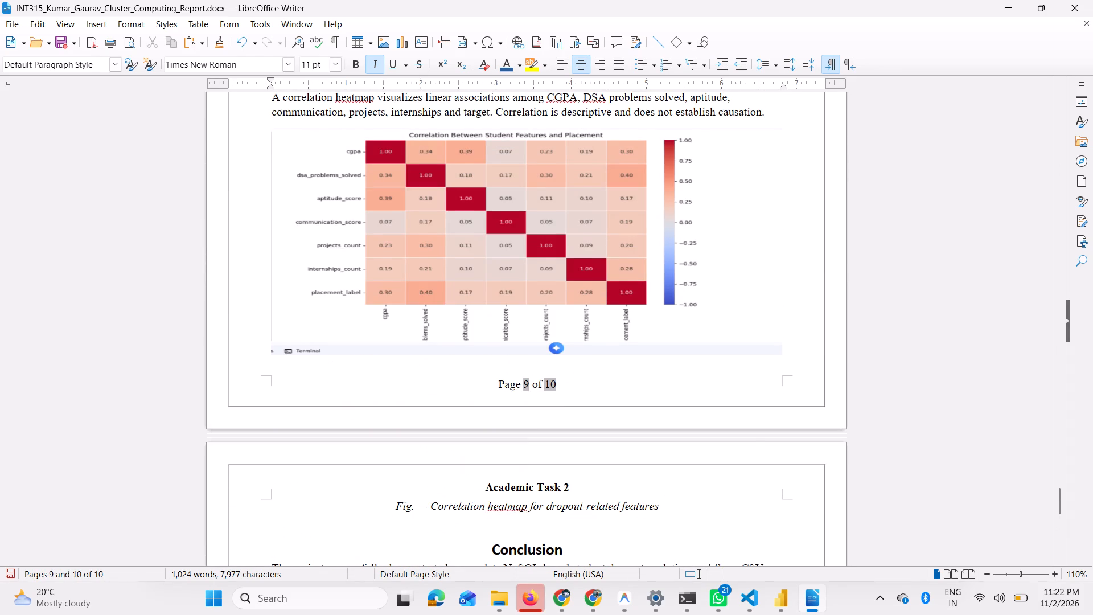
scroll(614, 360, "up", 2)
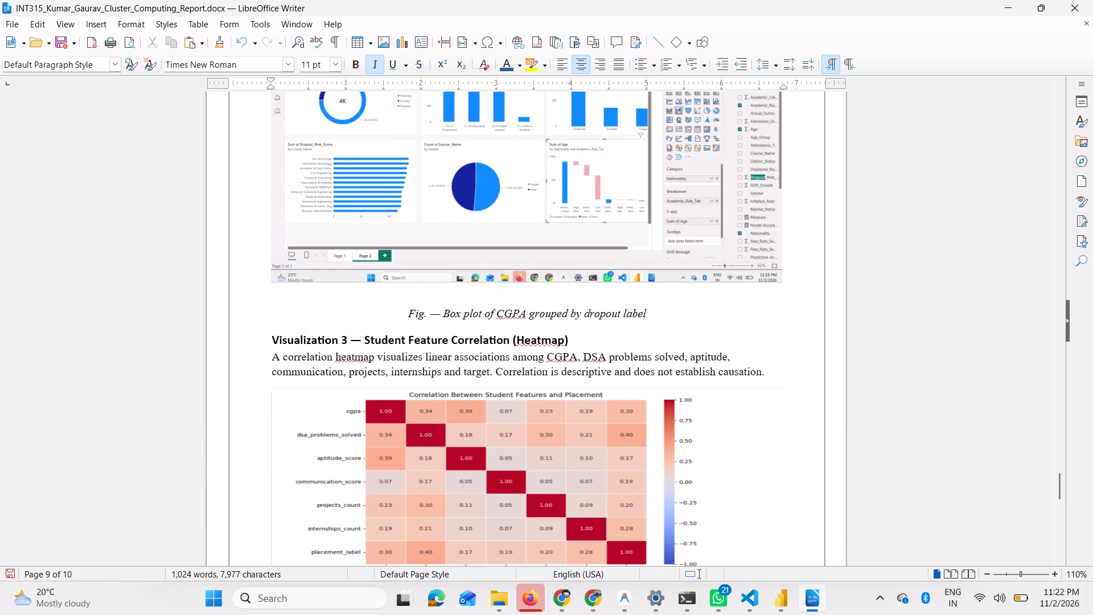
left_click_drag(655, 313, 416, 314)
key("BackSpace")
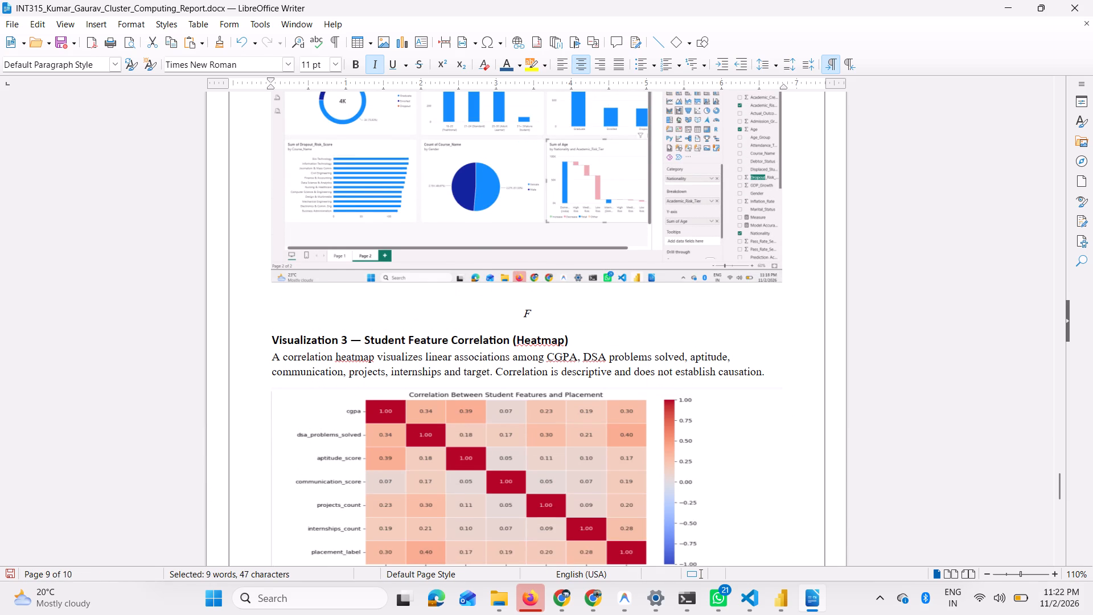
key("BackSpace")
Select the caption "Fig. — Pie chart of dropout distribution" and review the preceding figures back to the Machine Learning Algorithms section.
scroll(416, 314, "up", 3)
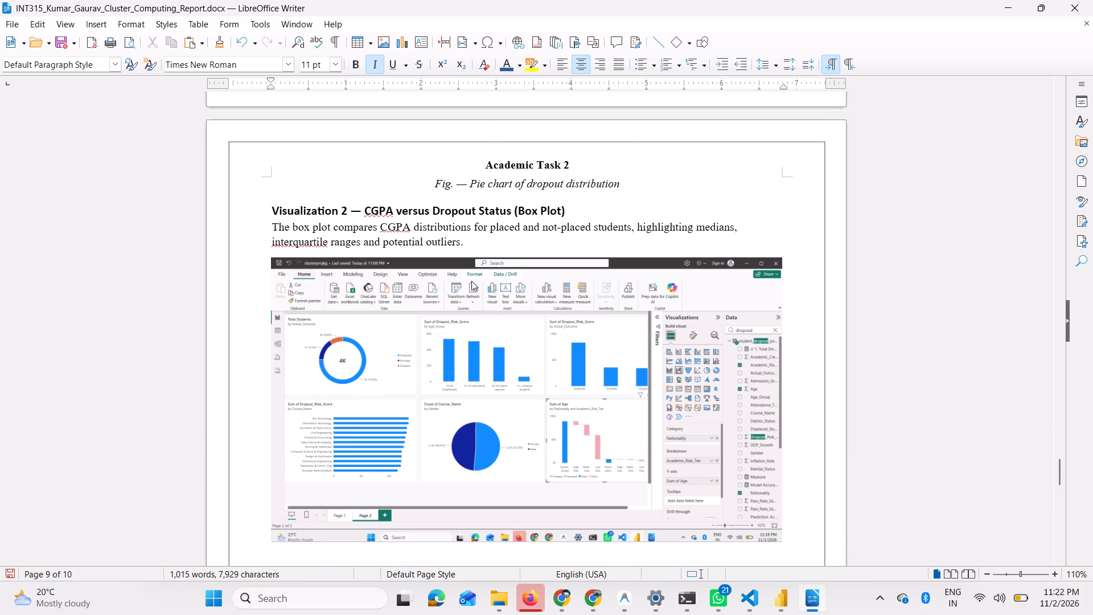
left_click_drag(628, 184, 435, 191)
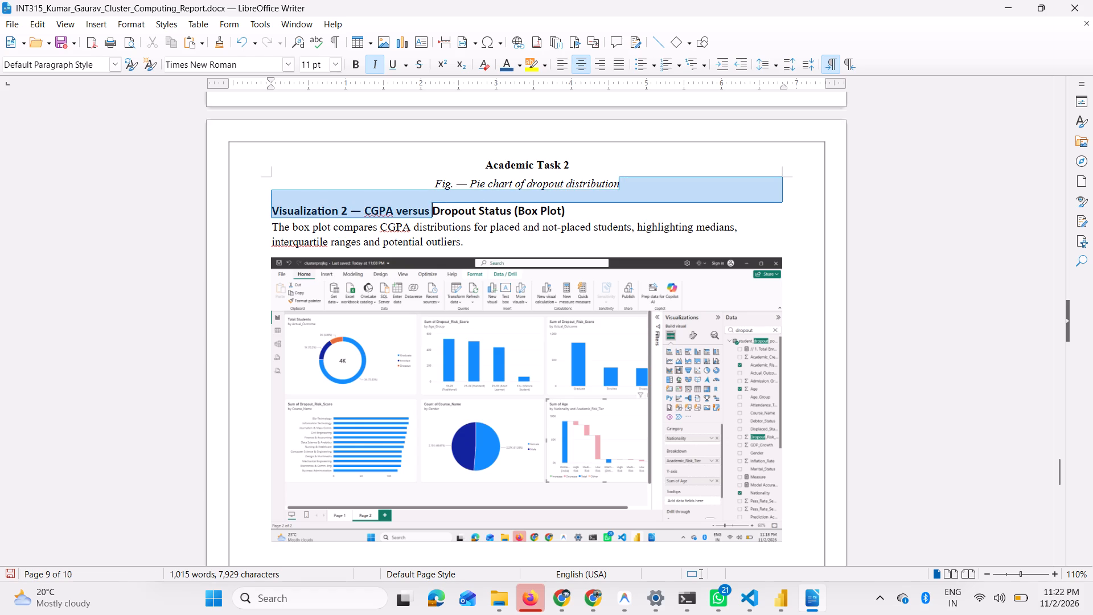
left_click_drag(435, 191, 437, 186)
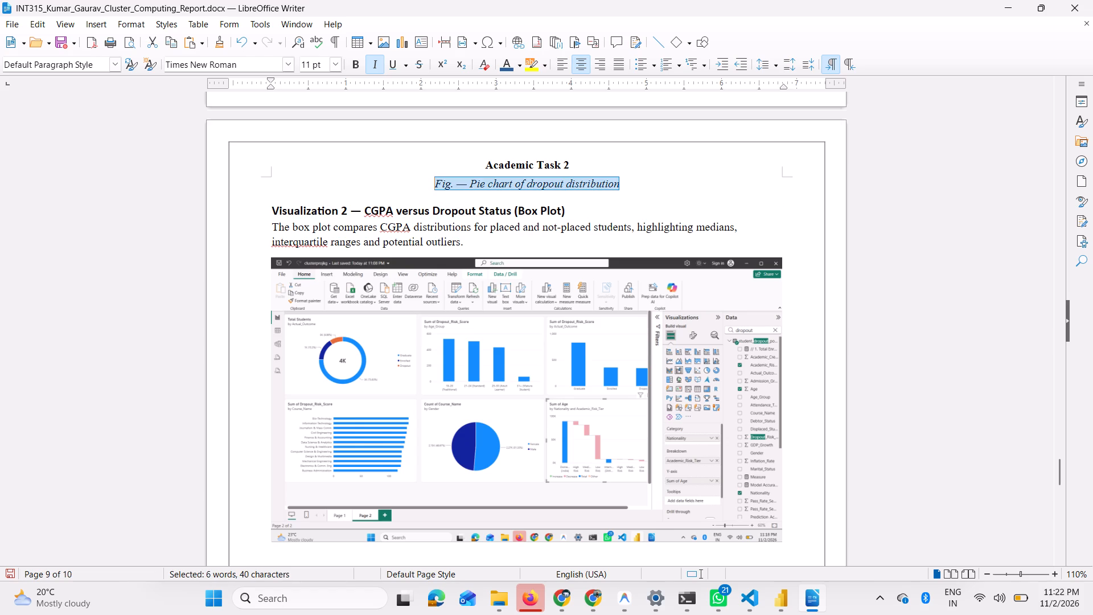
scroll(480, 221, "up", 3)
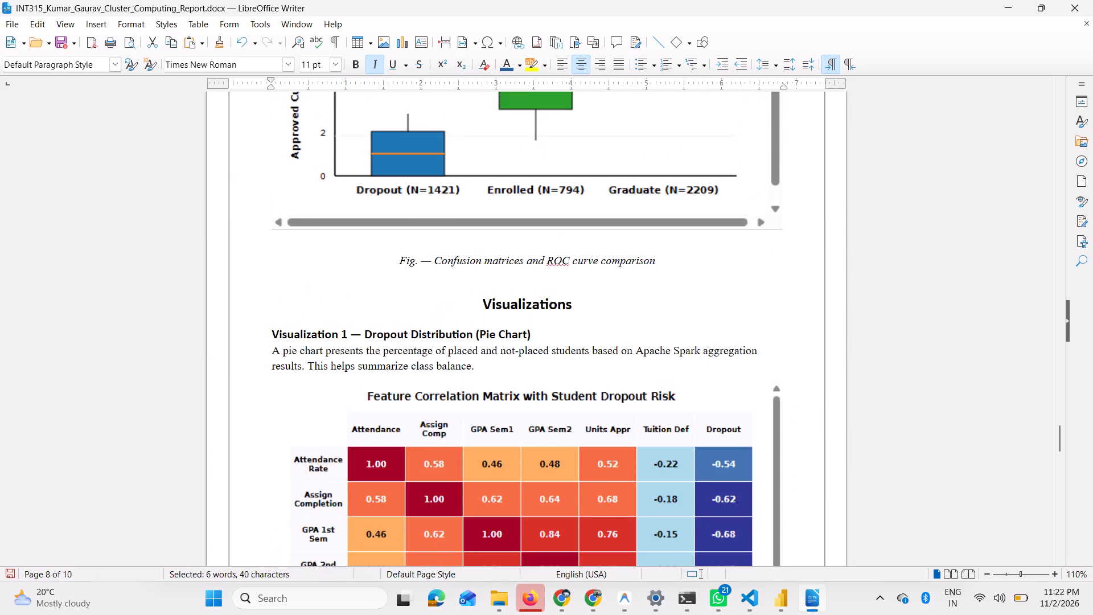
scroll(480, 221, "up", 3)
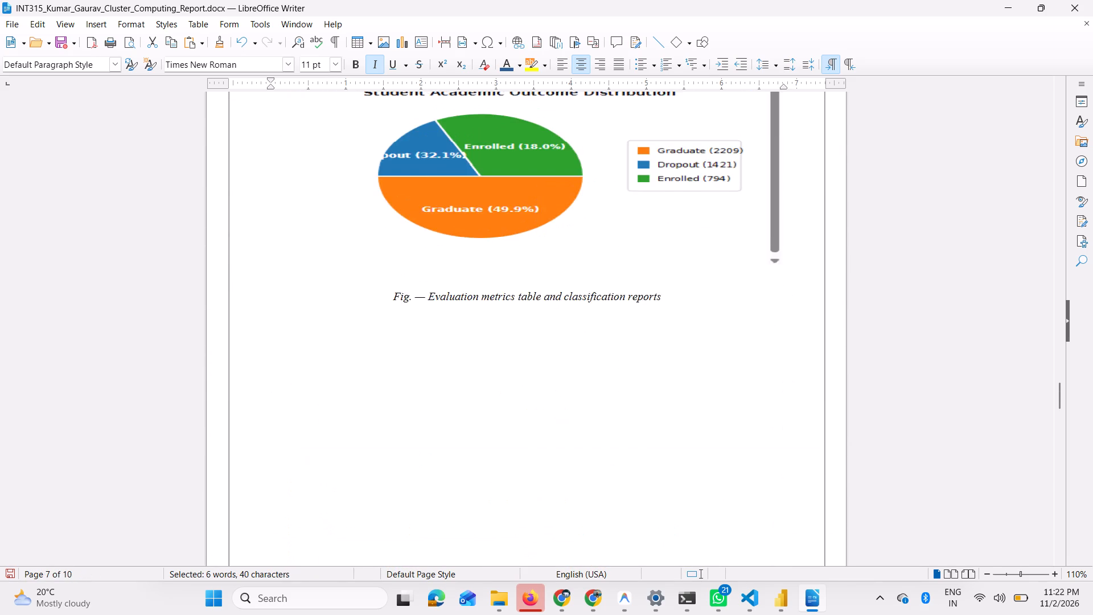
scroll(480, 221, "up", 4)
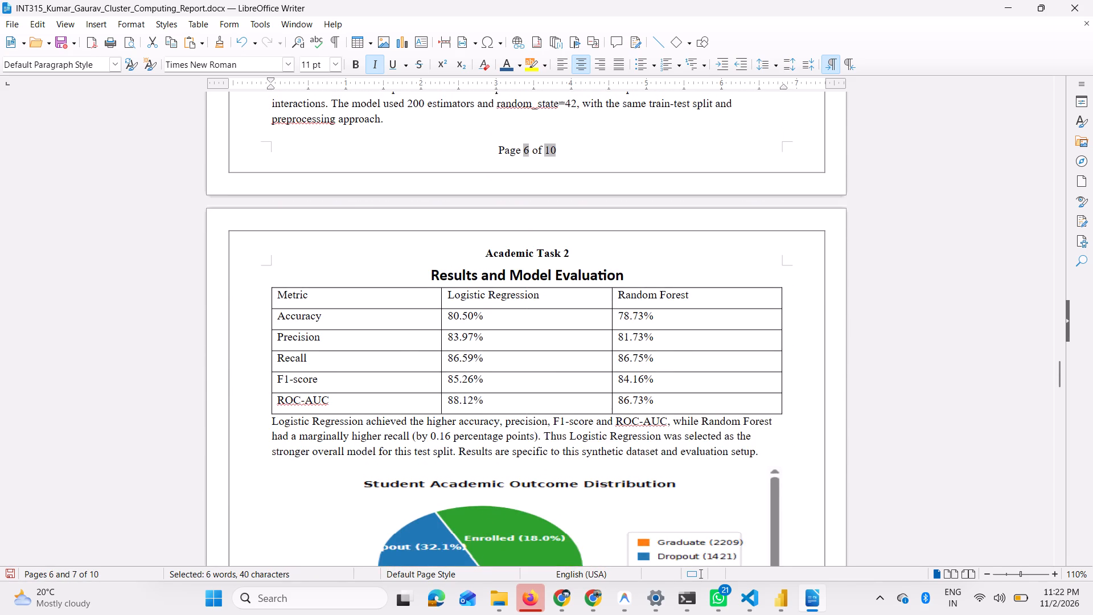
scroll(480, 221, "up", 2)
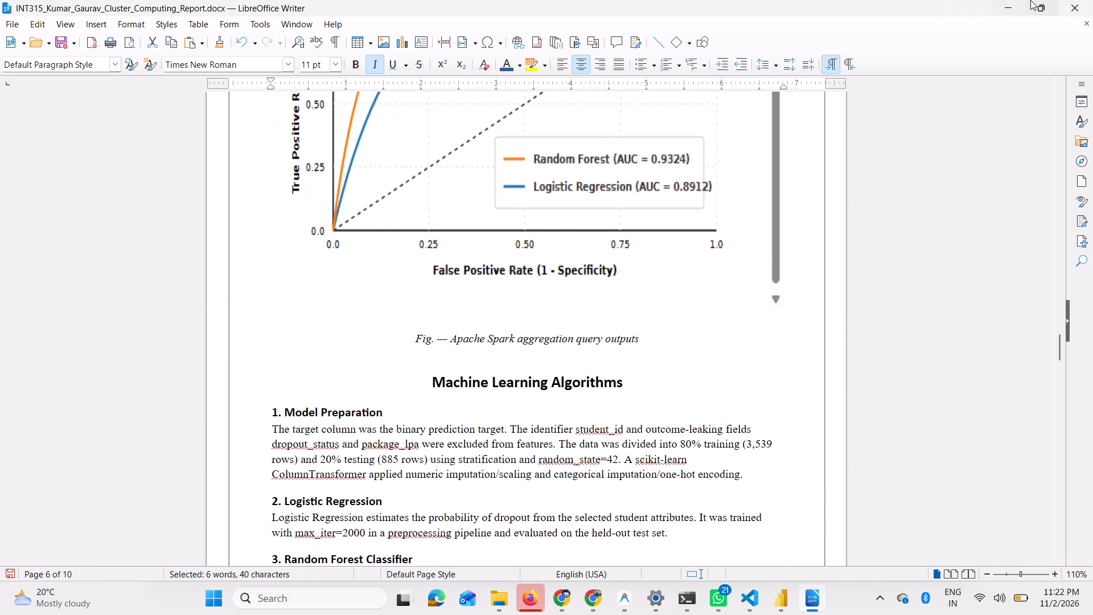
Close the edited cluster computing report without saving its changes, and close the Screenshots folder window.
left_click(1081, 2)
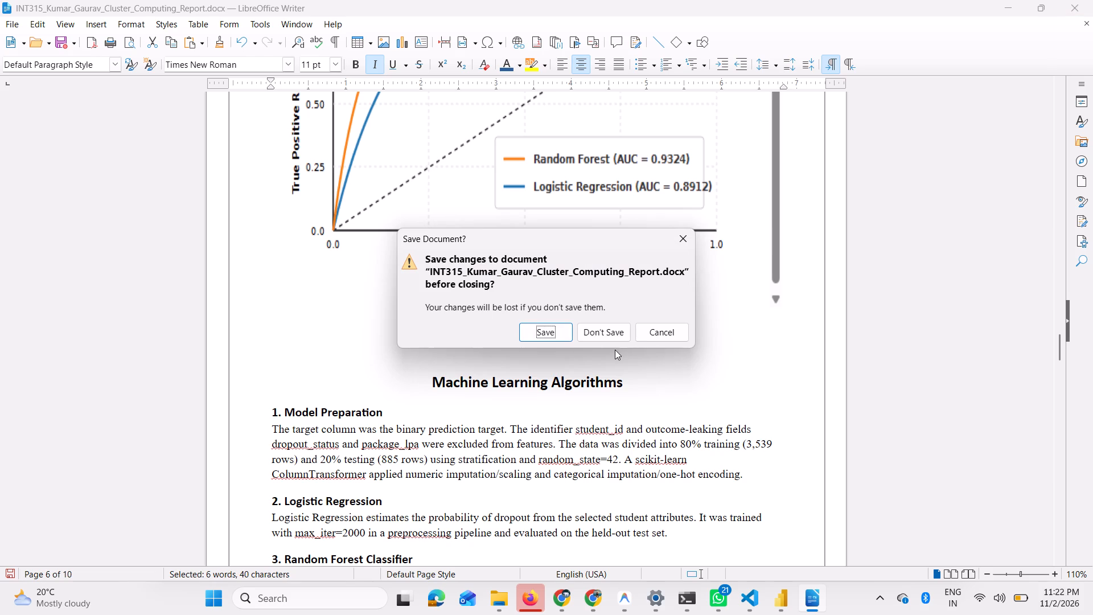
left_click(593, 334)
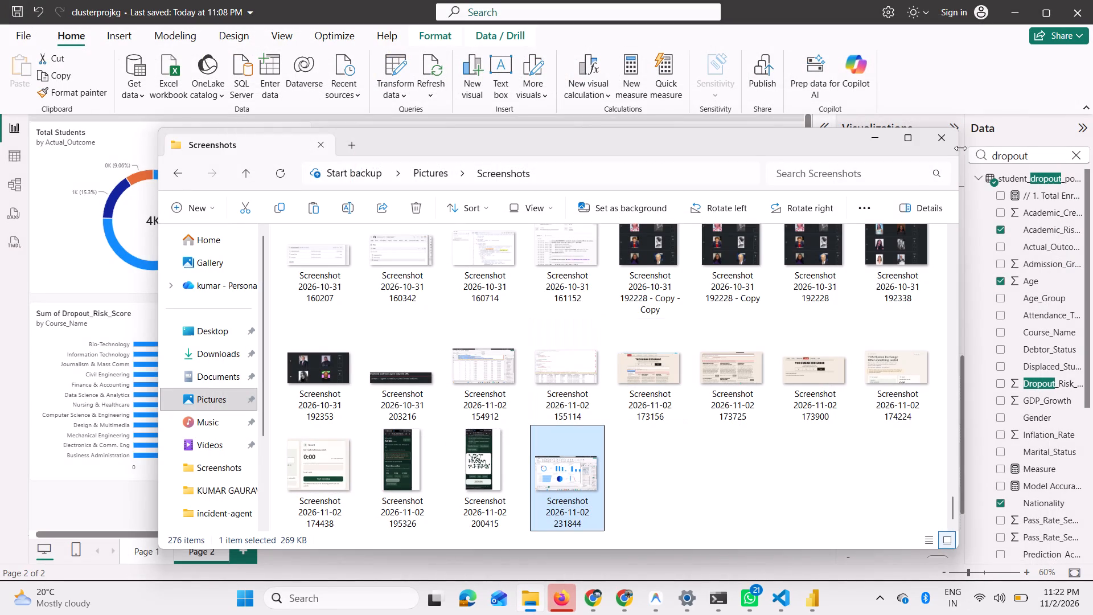
left_click(939, 142)
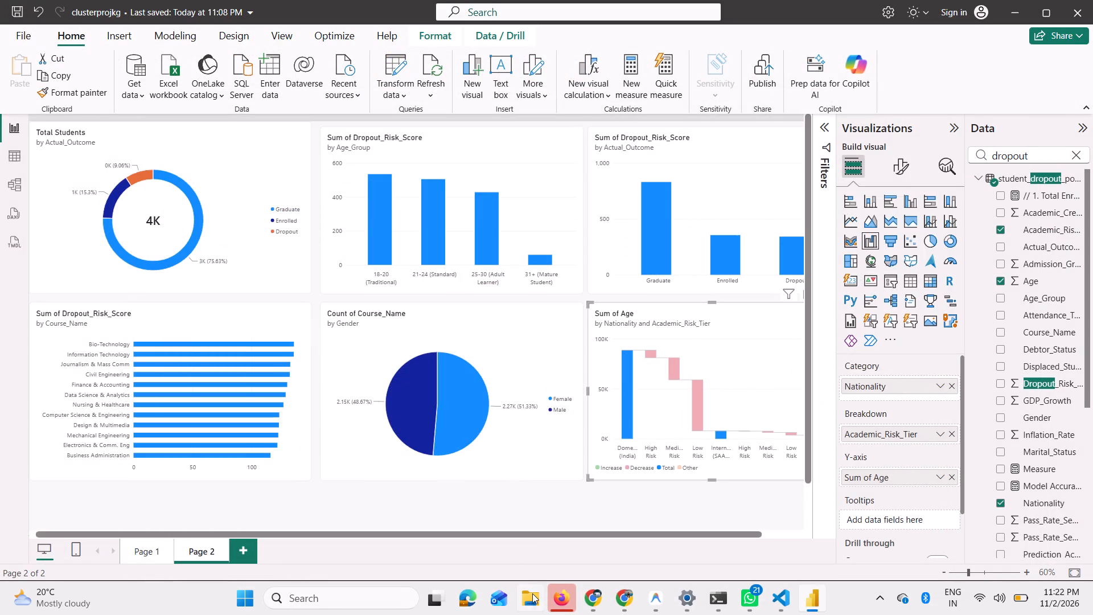
Open the Word document INT315_Report from the Downloads folder.
left_click(532, 594)
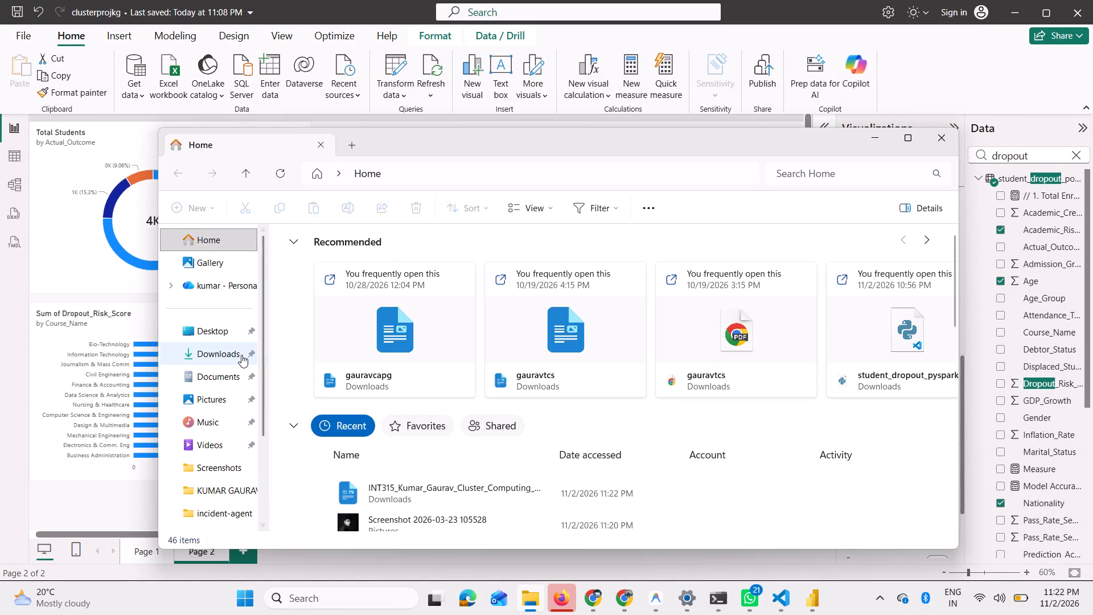
left_click(241, 355)
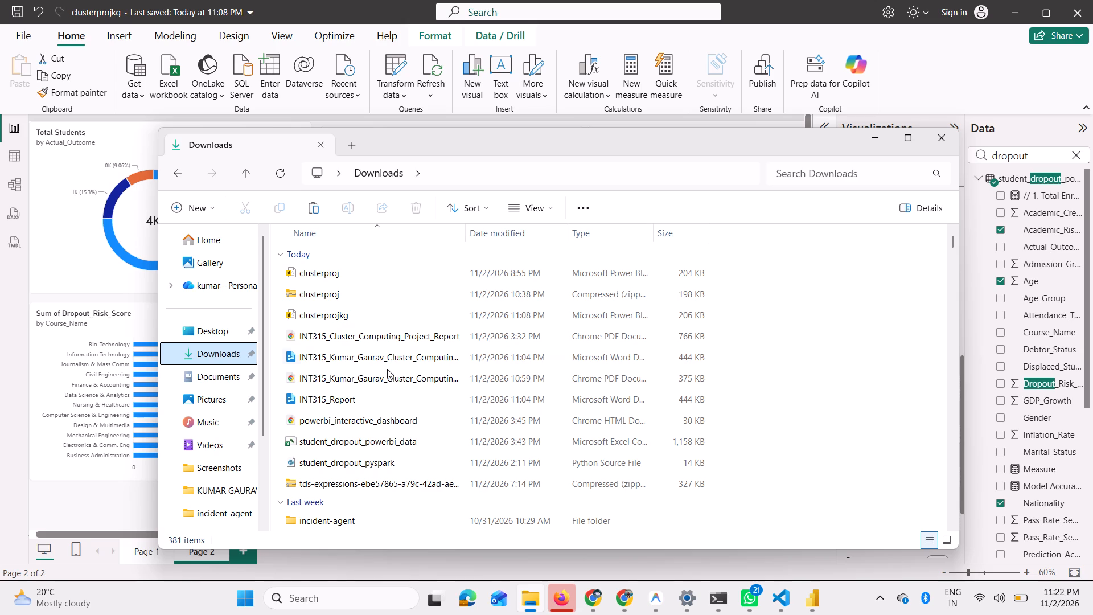
double_click(350, 397)
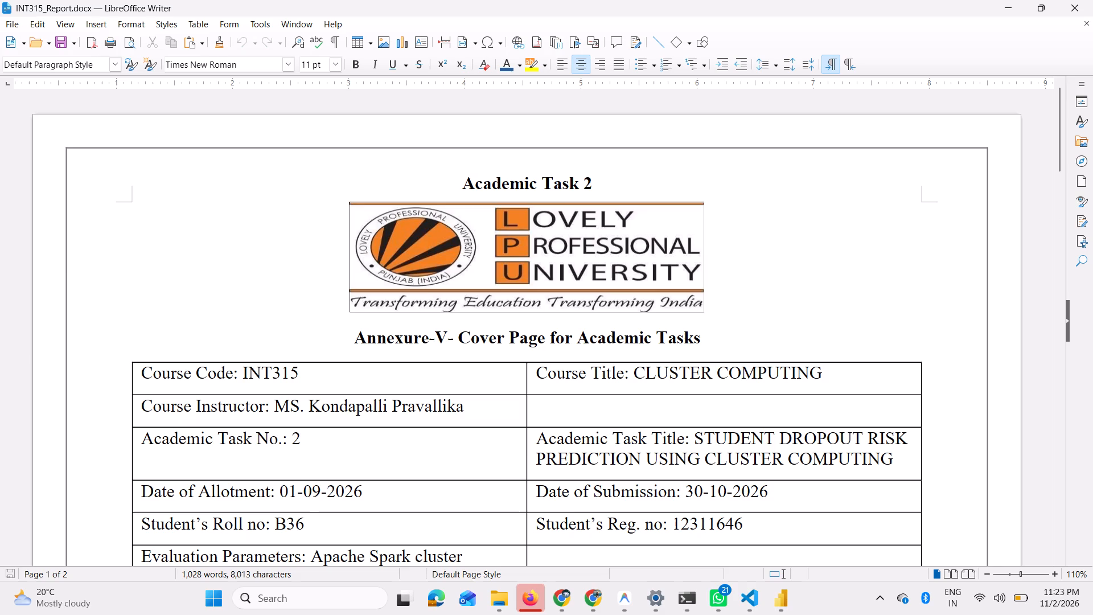
Examine the last pages of INT315_Report, checking the Conclusion and the Visualization 3 and Visualization 2 figures and captions.
scroll(624, 424, "down", 11)
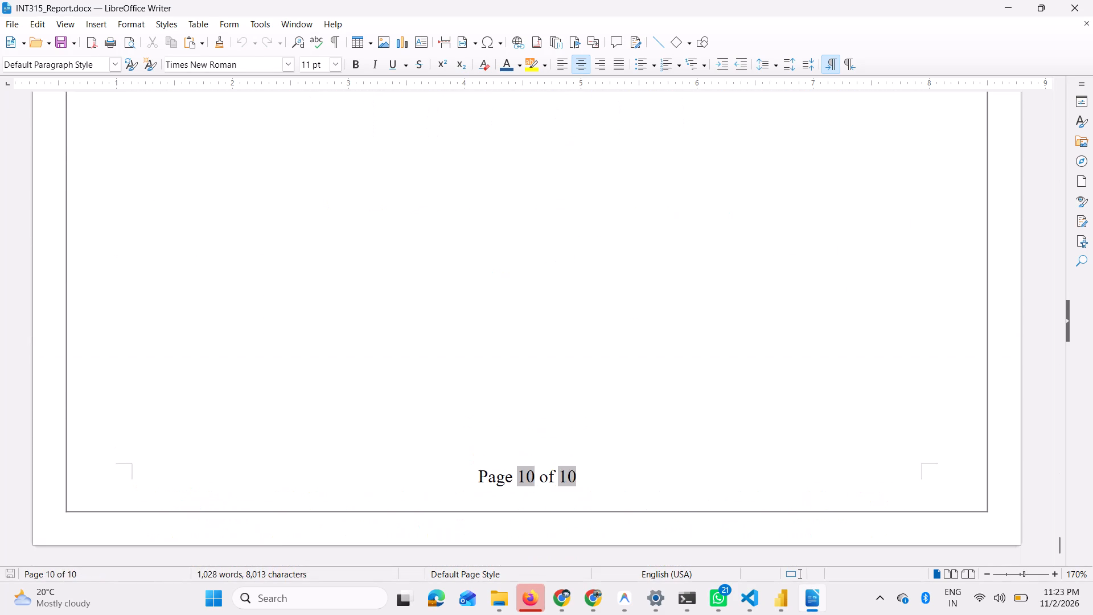
scroll(624, 424, "down", 1)
scroll(624, 424, "up", 3)
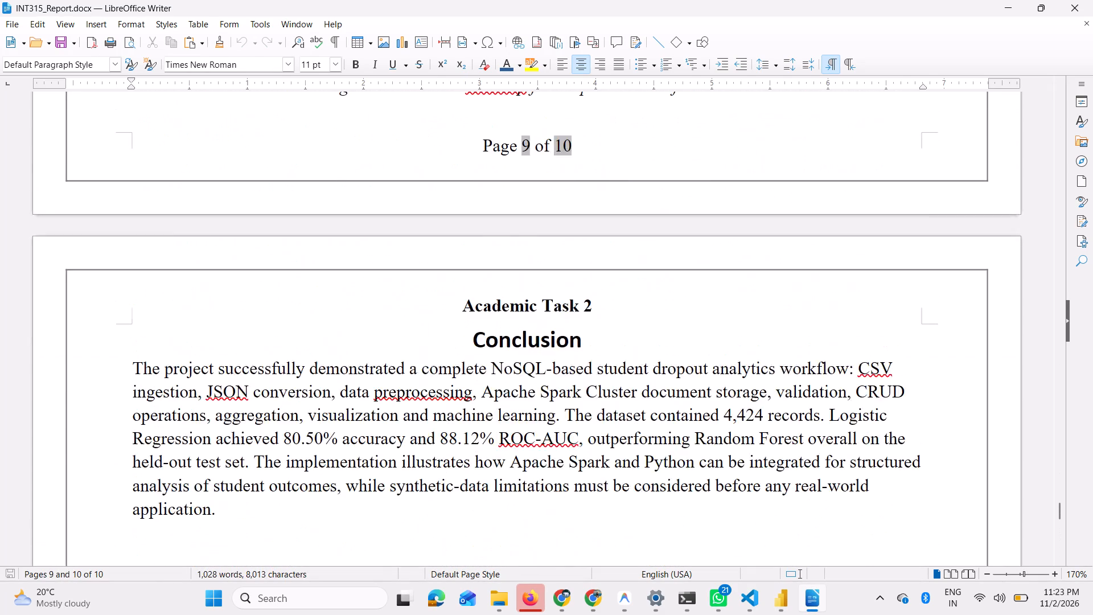
scroll(624, 424, "up", 3)
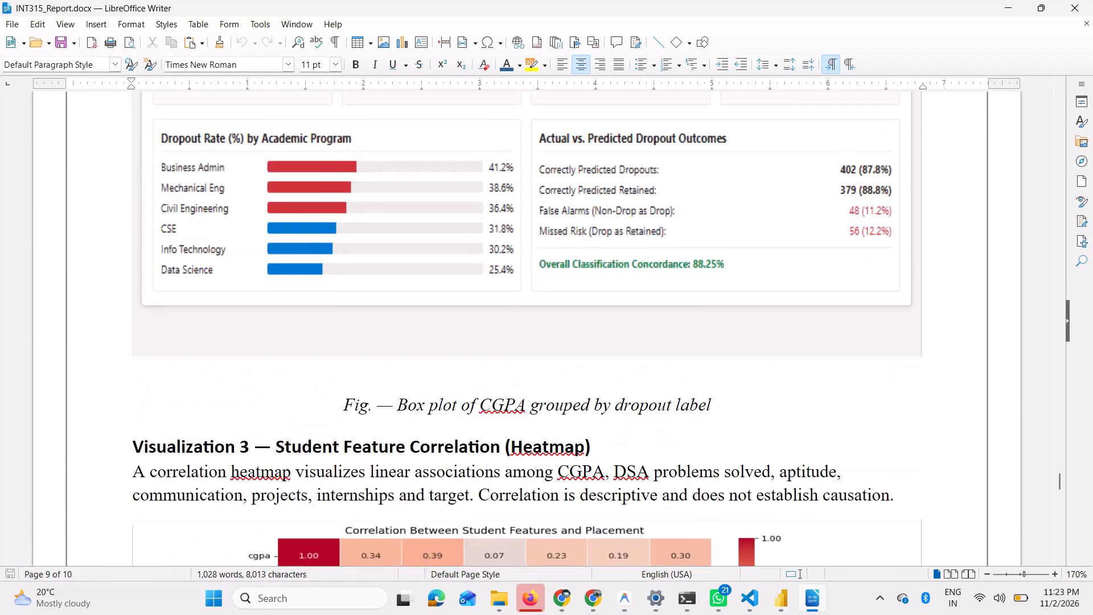
scroll(624, 423, "up", 2)
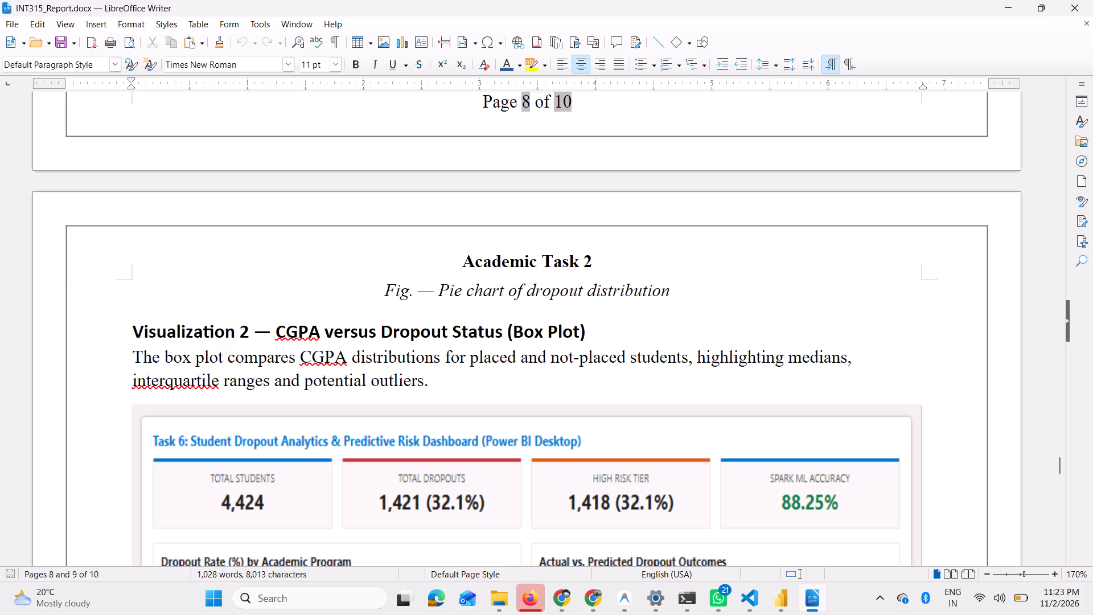
Examine the INT315_Report figures and captions from Visualization 1 back through Results and Model Evaluation to the Machine Learning Algorithms section.
scroll(532, 381, "up", 3)
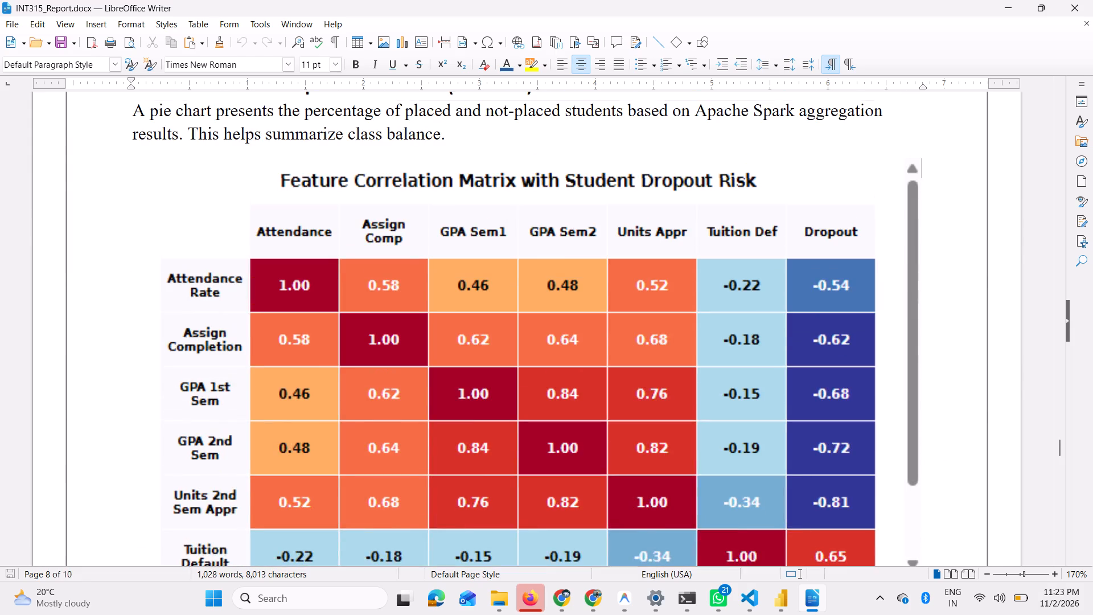
scroll(532, 381, "up", 1)
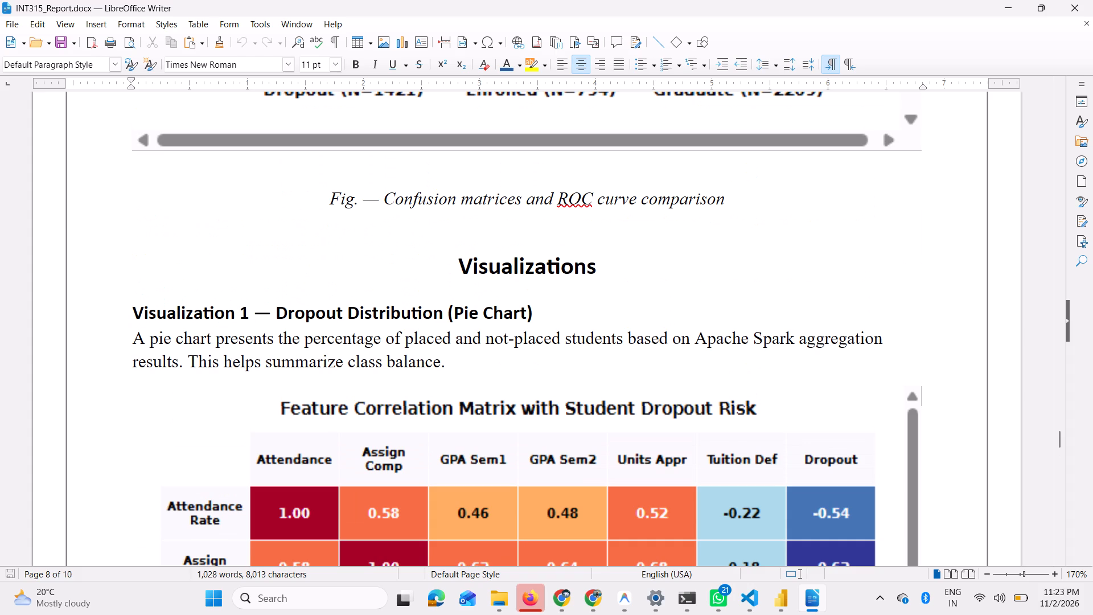
scroll(523, 333, "up", 2)
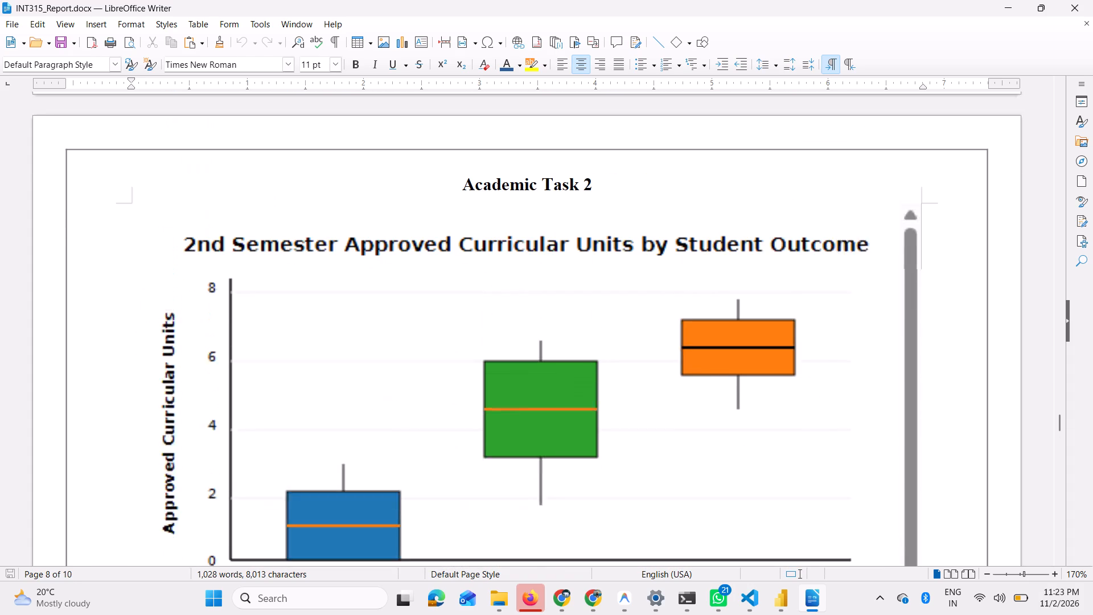
scroll(523, 333, "up", 2)
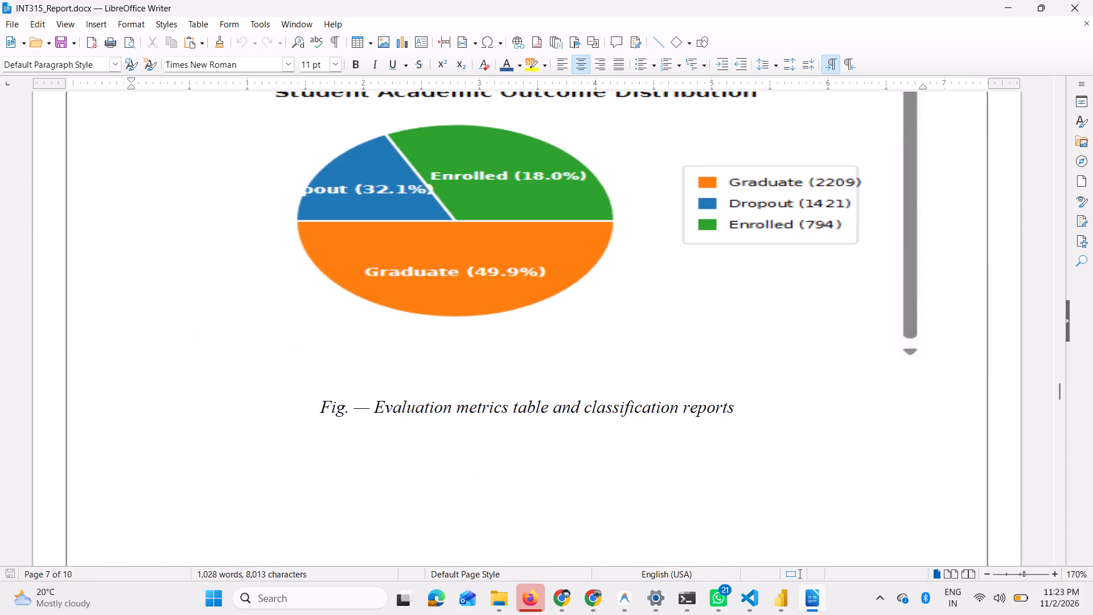
scroll(523, 333, "up", 1)
scroll(523, 333, "down", 1, "ctrl")
scroll(523, 333, "up", 1)
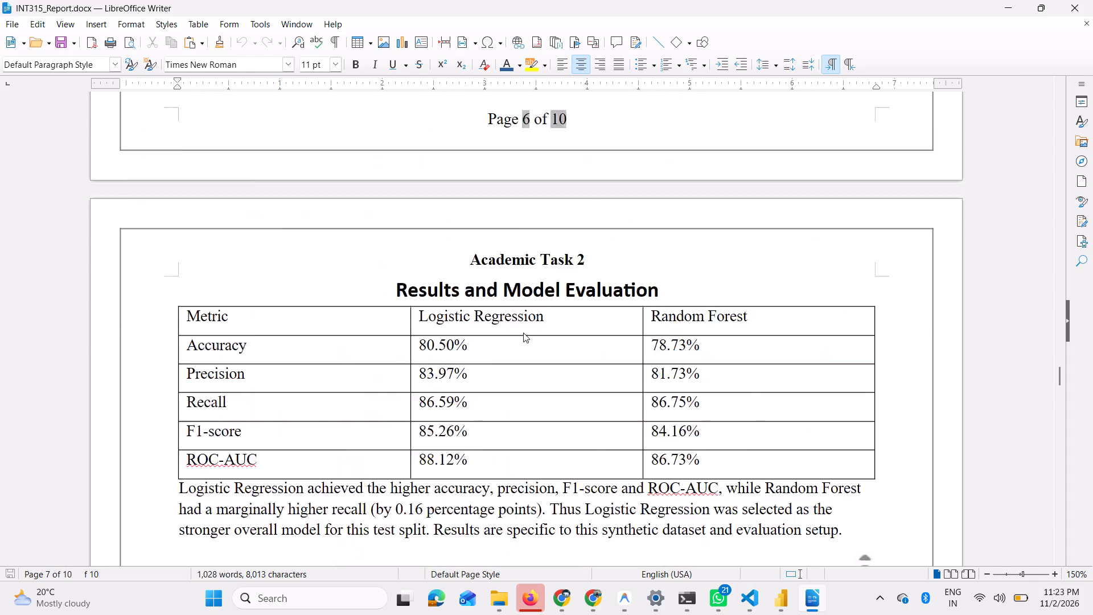
scroll(523, 333, "up", 4)
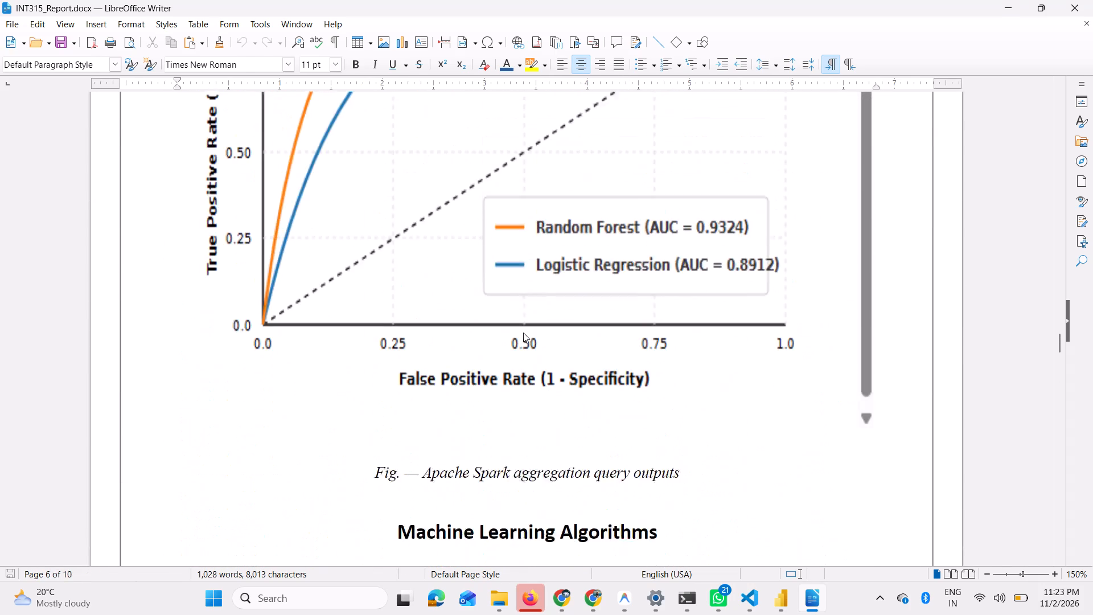
Examine the Aggregation Pipelines, CRUD Operations and Apache Spark Cluster figures and captions, back to the start of the Implementation section.
scroll(523, 333, "up", 2)
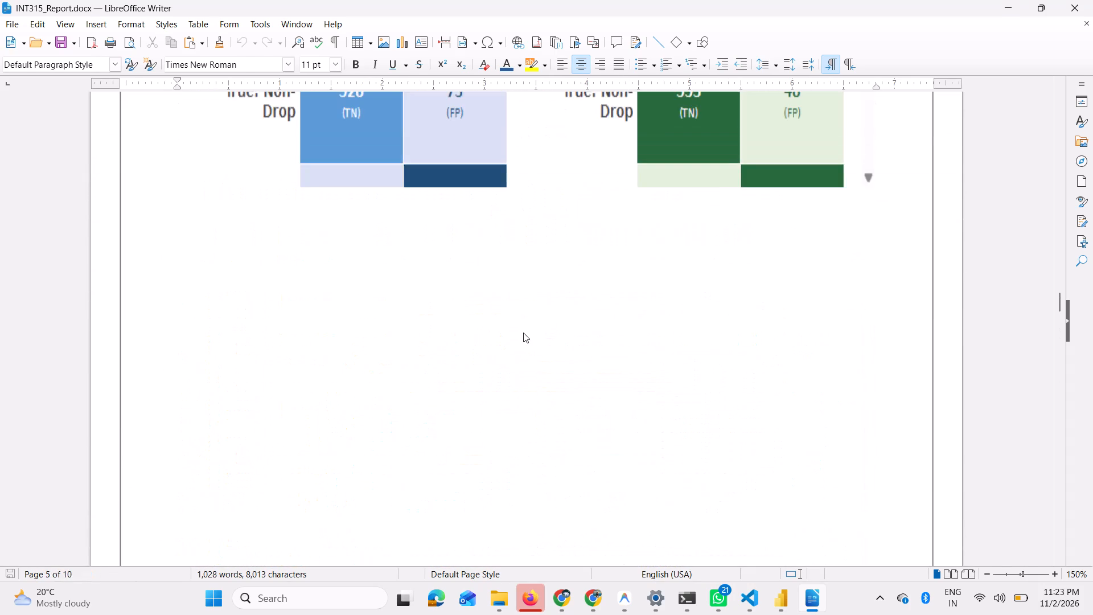
scroll(523, 333, "up", 3)
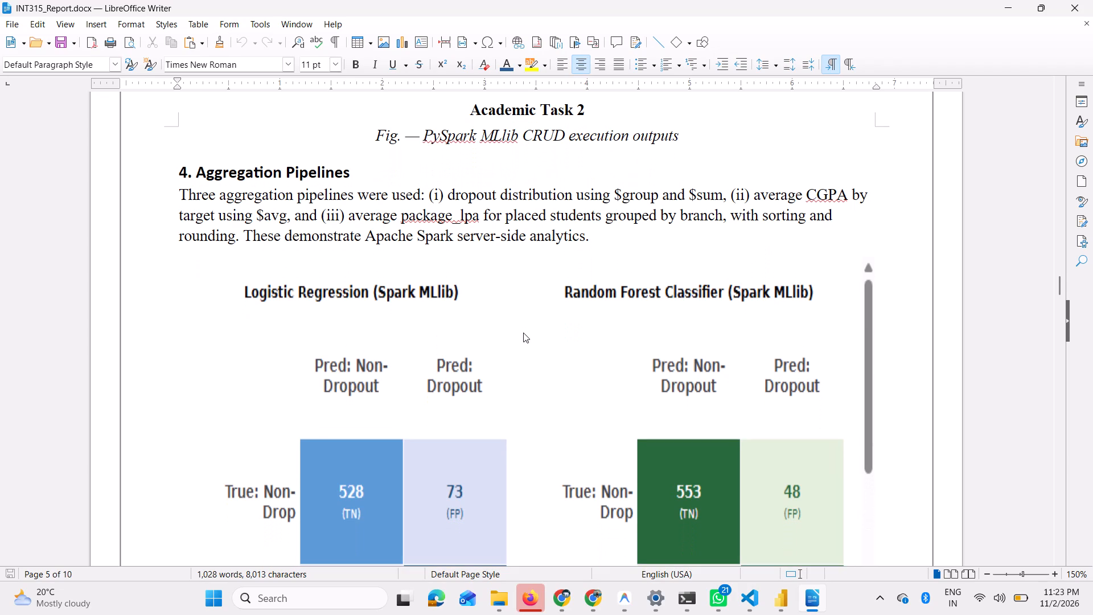
scroll(523, 333, "up", 2)
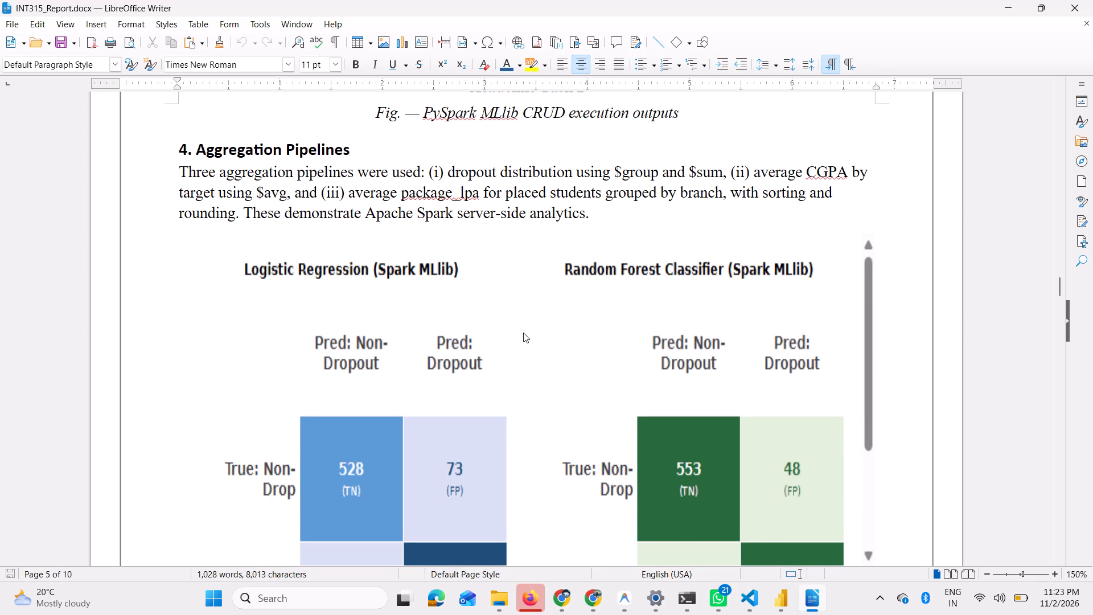
scroll(523, 333, "up", 3)
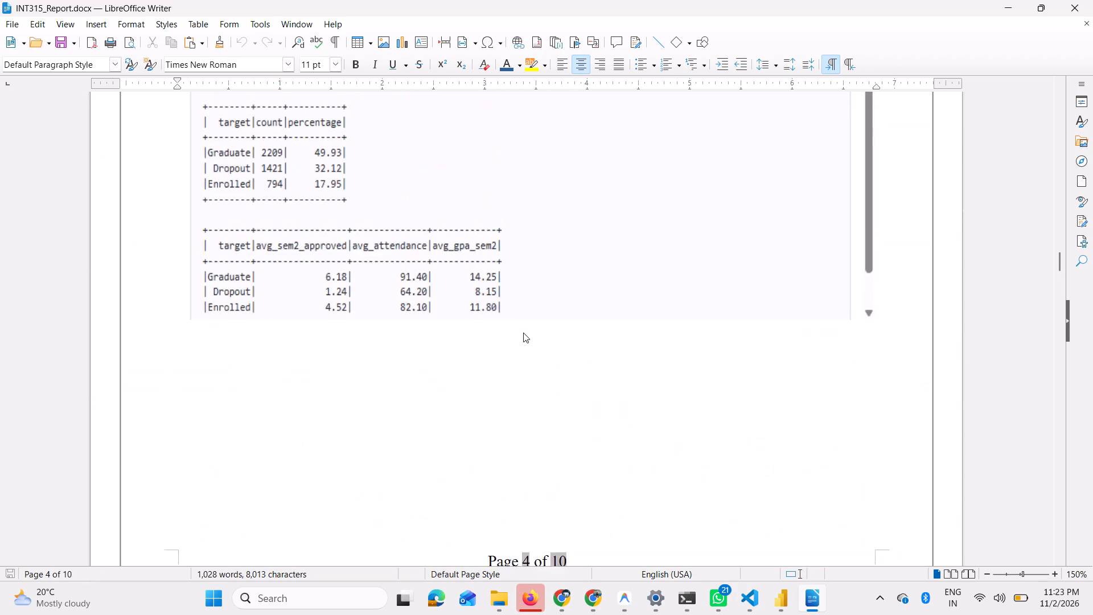
scroll(523, 333, "up", 2)
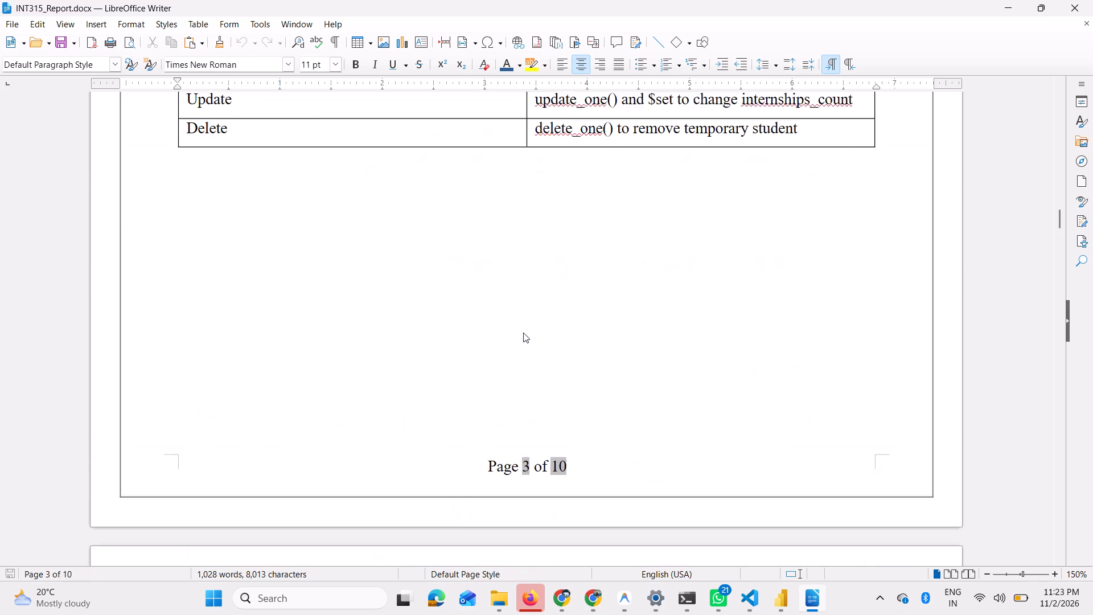
scroll(523, 333, "up", 2)
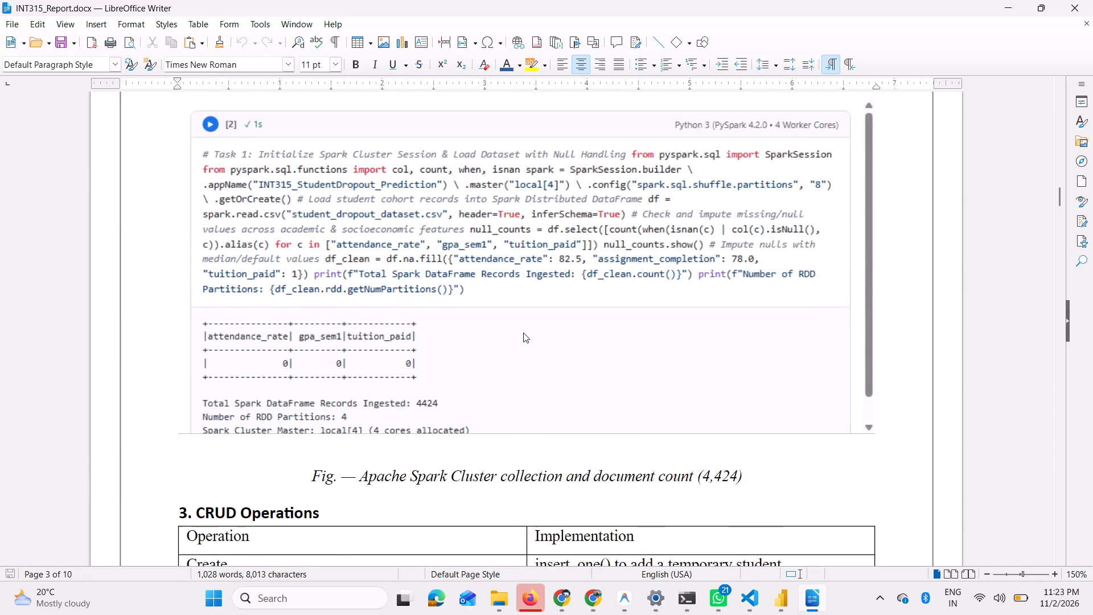
scroll(523, 333, "up", 1)
scroll(523, 333, "down", 1)
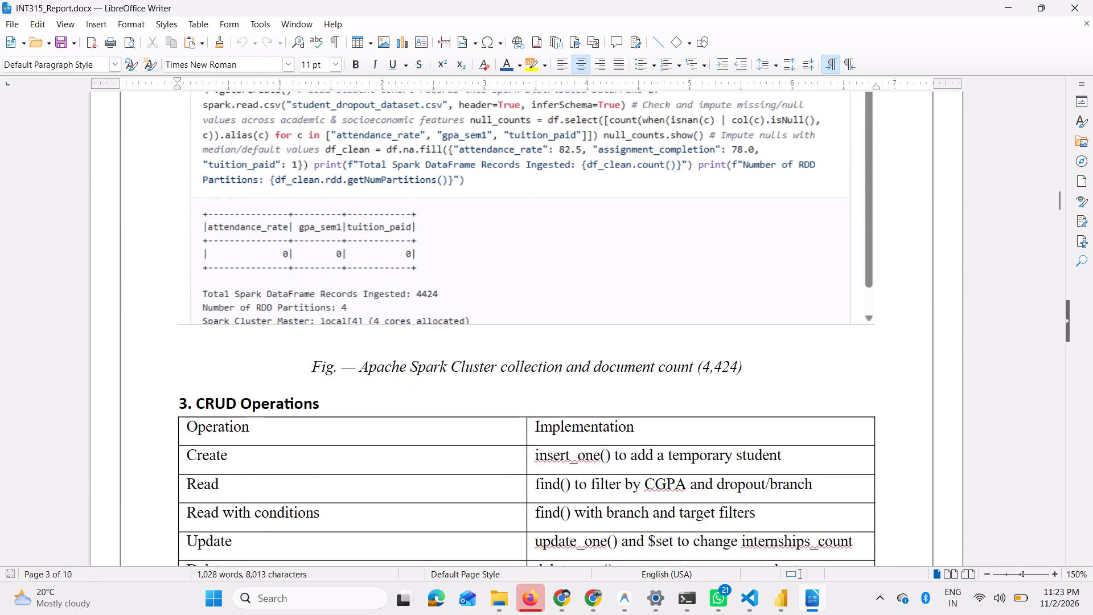
scroll(544, 382, "down", 1)
scroll(544, 382, "up", 1)
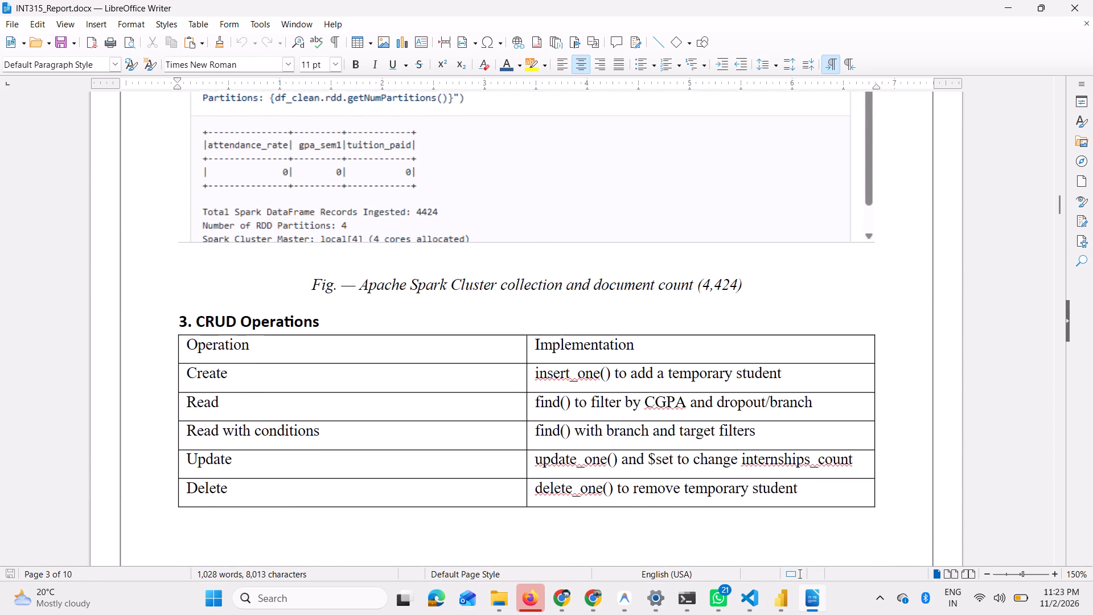
scroll(544, 382, "up", 1)
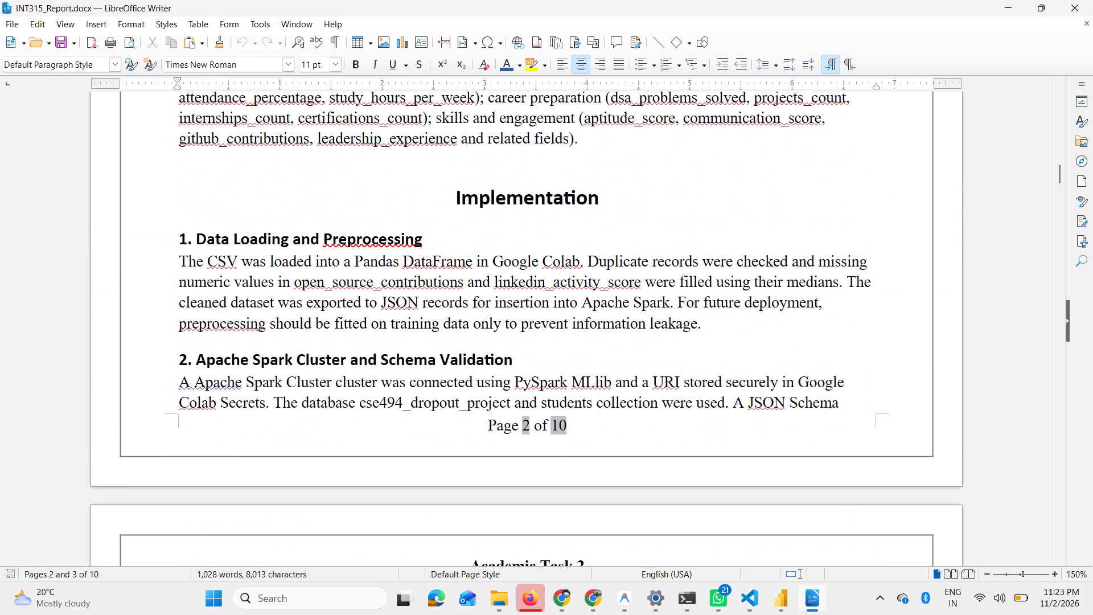
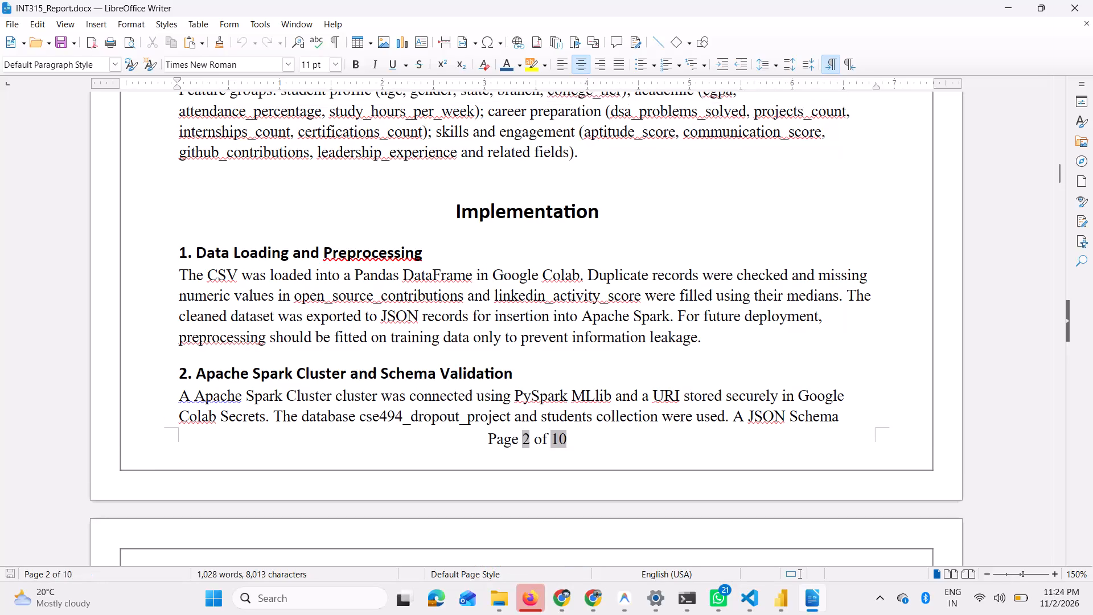
Examine the report from the Implementation section back to the Introduction, checking the Dataset Description and its GitHub source link.
scroll(583, 376, "up", 1)
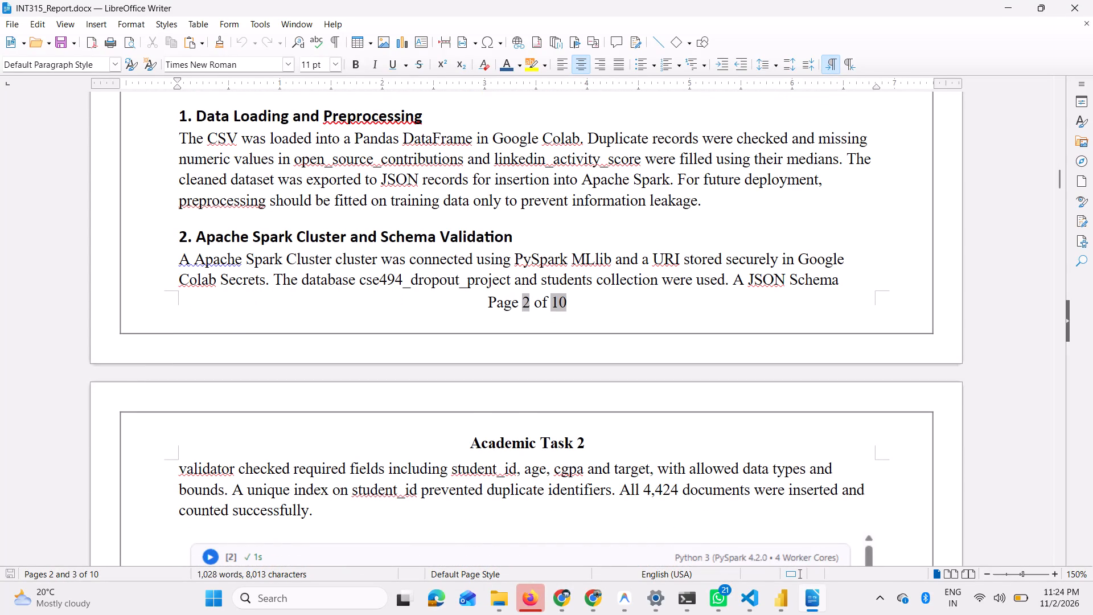
scroll(583, 376, "up", 3)
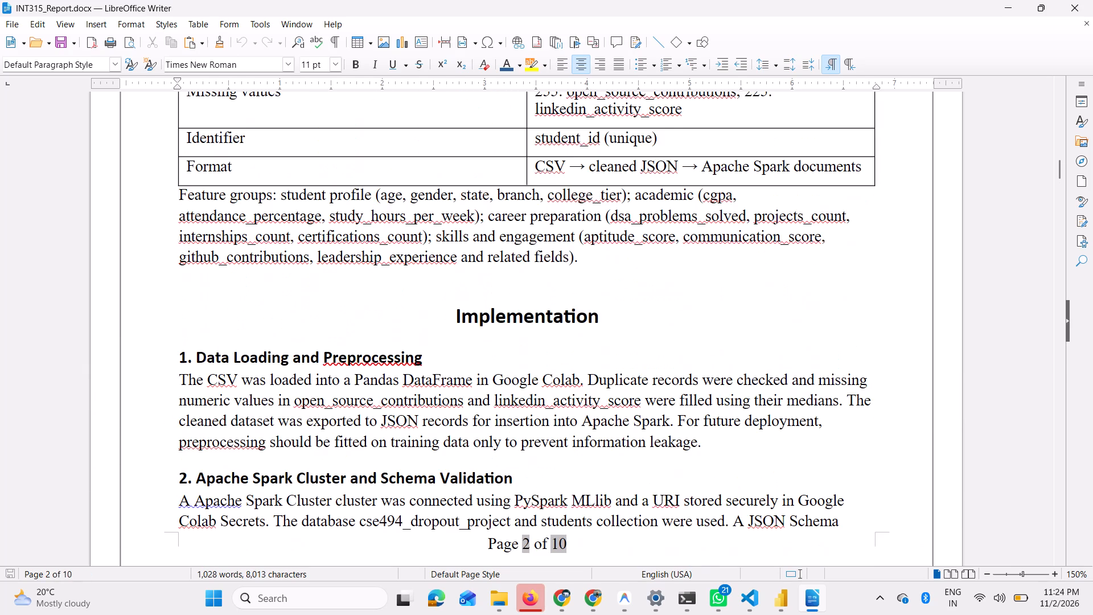
scroll(583, 376, "up", 4)
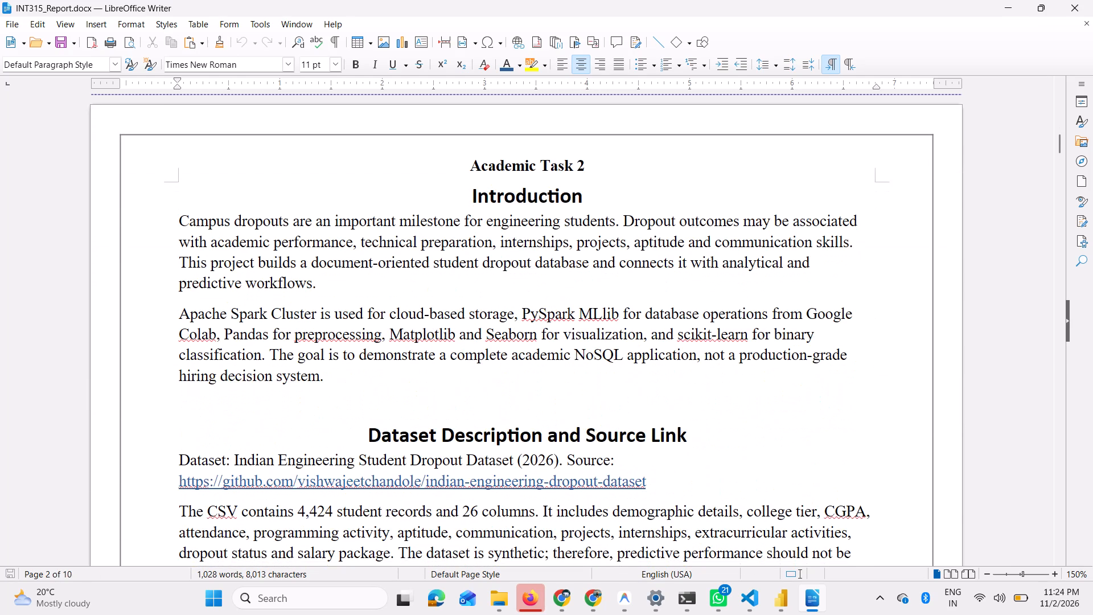
double_click(566, 481)
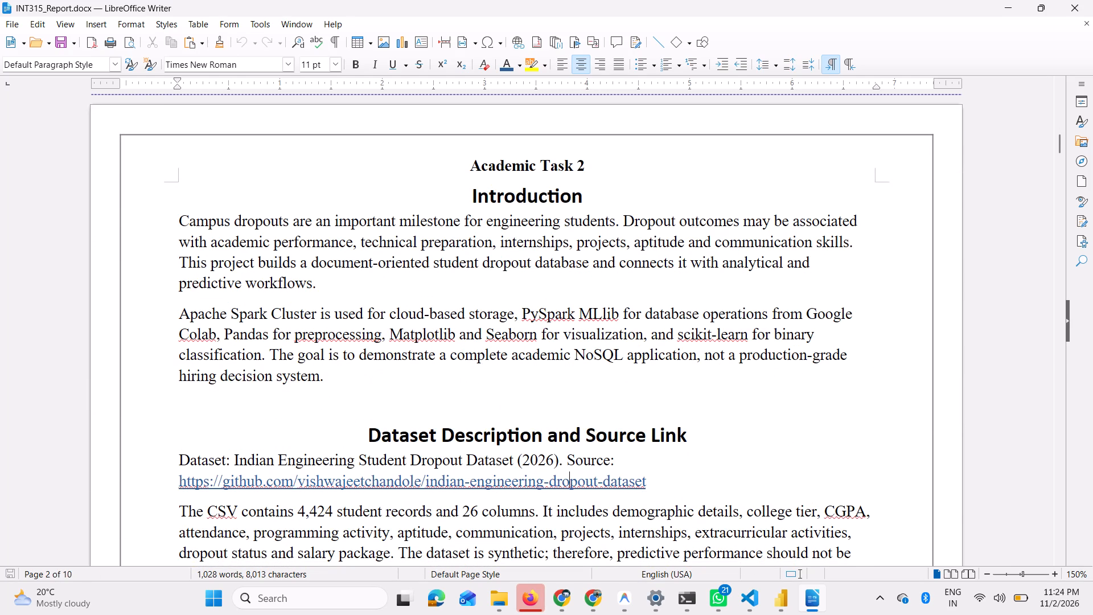
triple_click(566, 481)
left_click(566, 481)
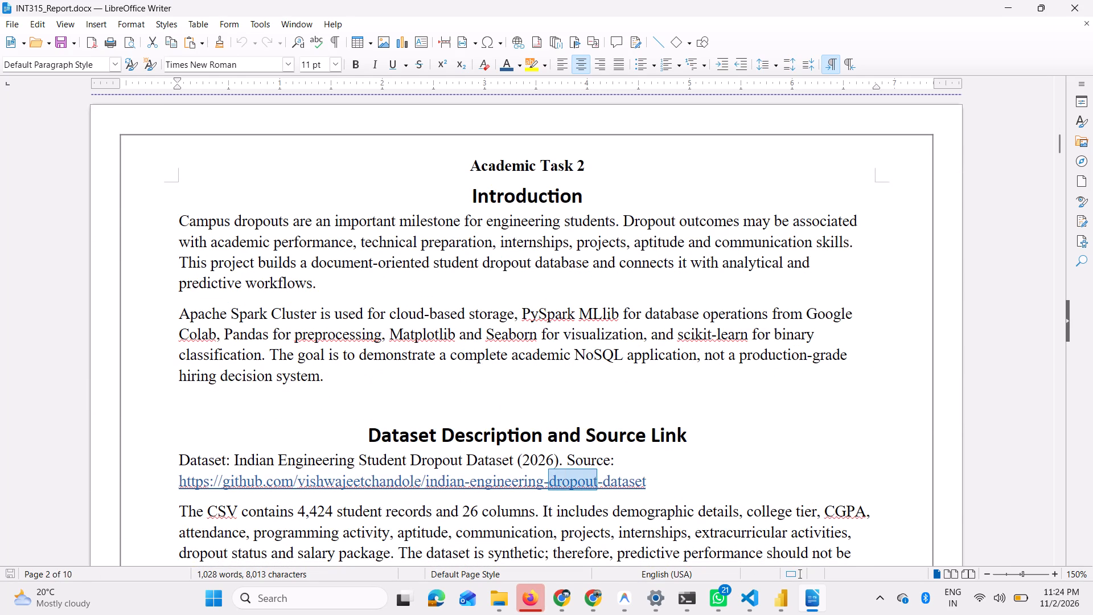
right_click(399, 488)
left_click(399, 488, "ctrl")
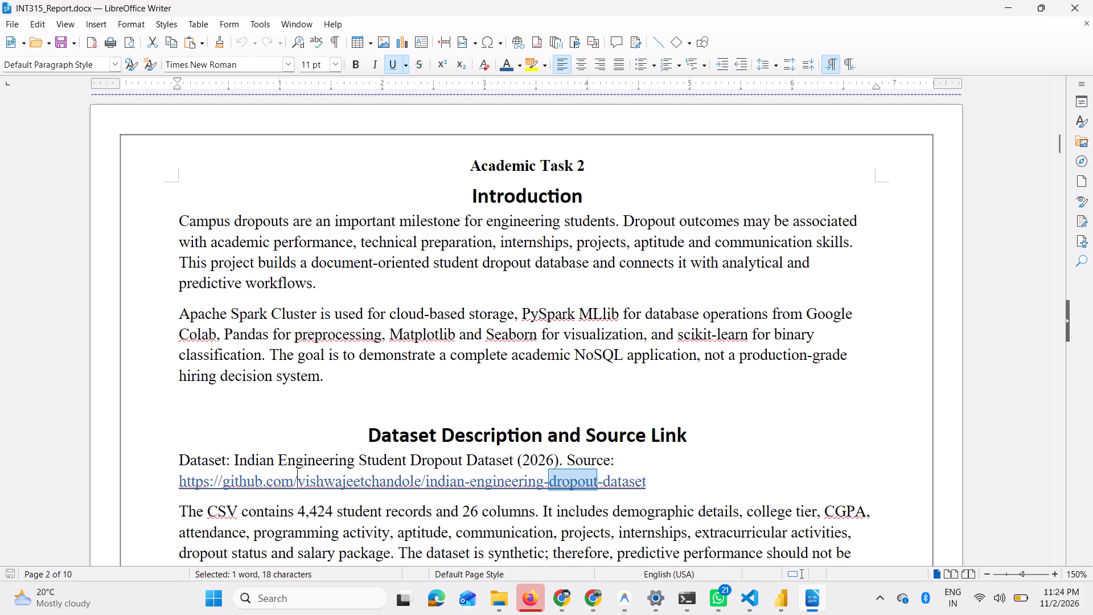
left_click(387, 475, "ctrl")
left_click_drag(387, 475, 343, 487, "ctrl")
triple_click(343, 487, "ctrl")
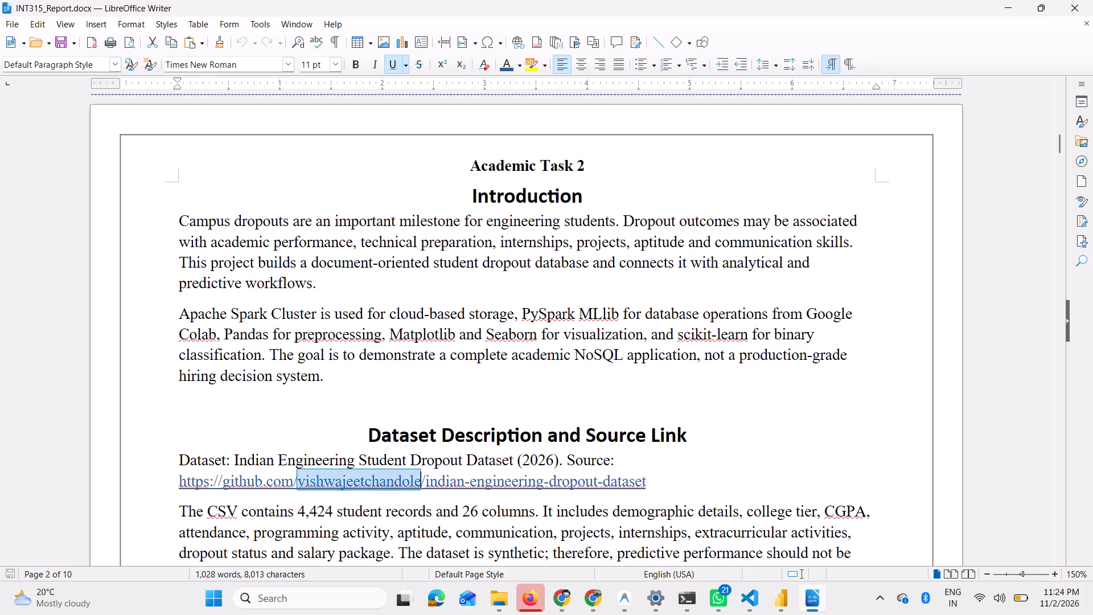
left_click(343, 487)
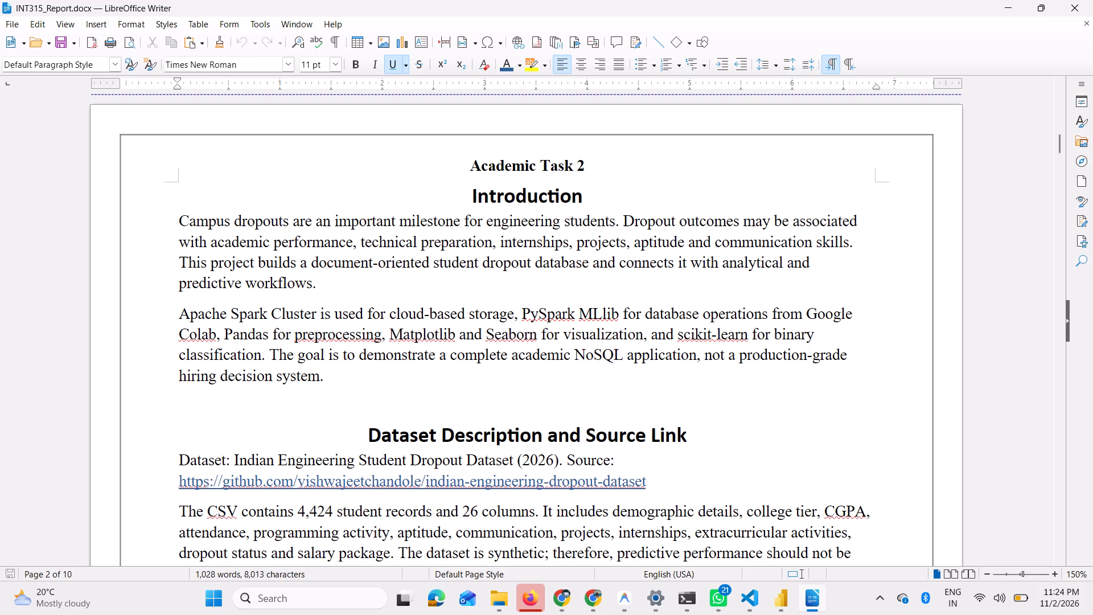
Examine the cover page of INT315_Report, including the course details table, Learning Outcomes, Declaration and evaluator's comments.
scroll(406, 453, "up", 3)
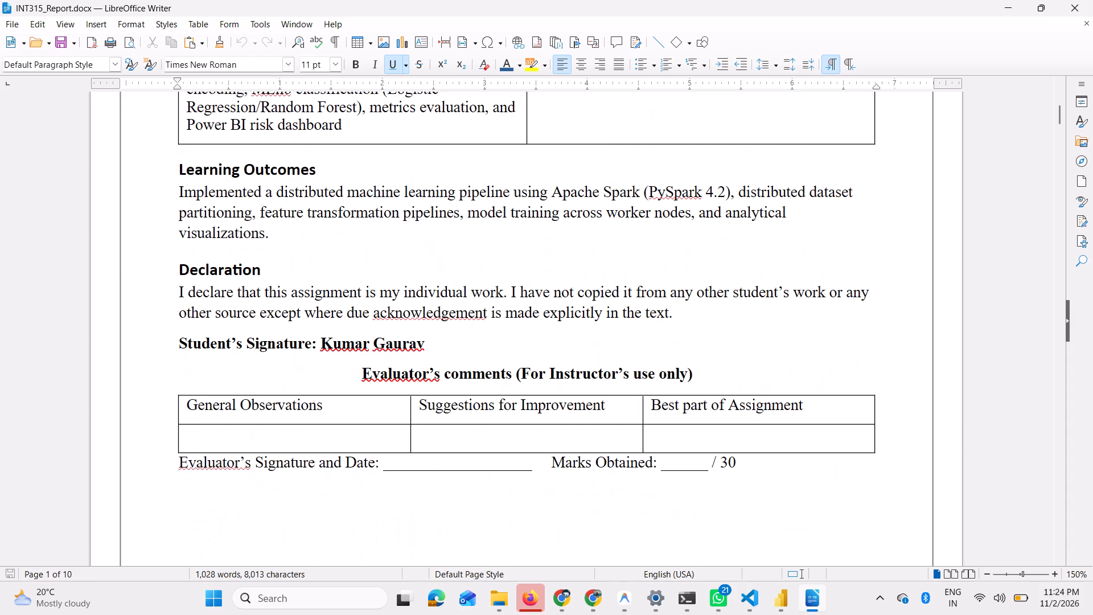
scroll(406, 453, "up", 2)
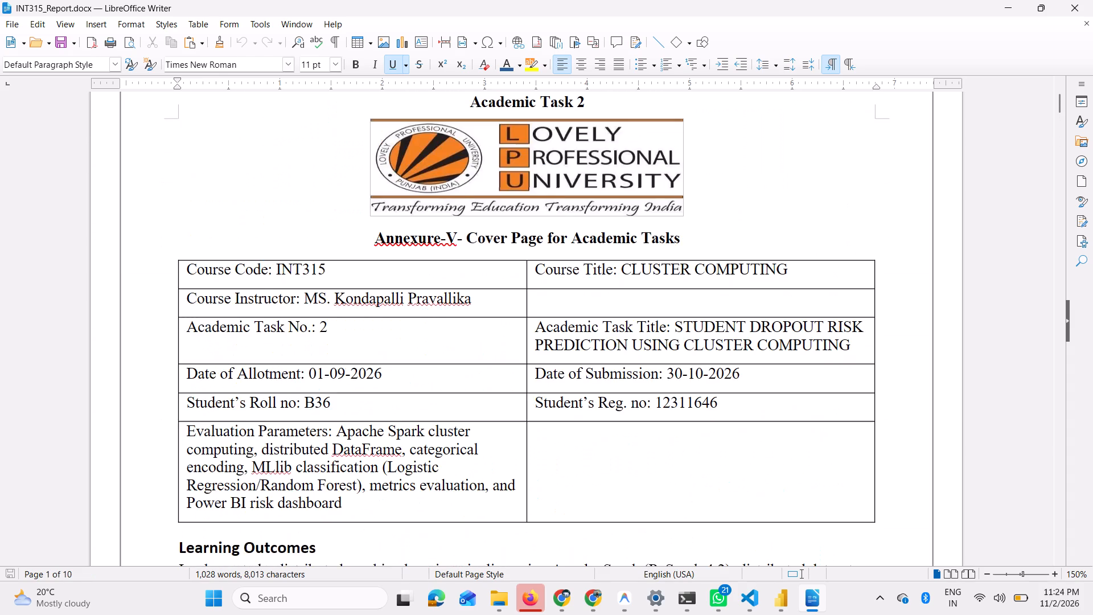
scroll(406, 453, "down", 2)
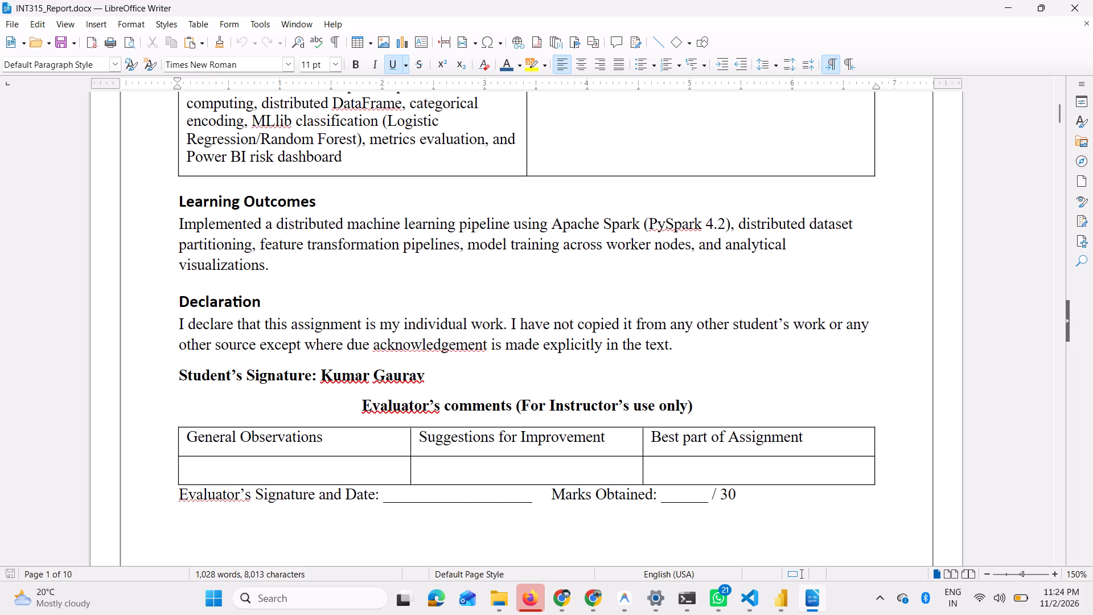
scroll(545, 294, "down", 2)
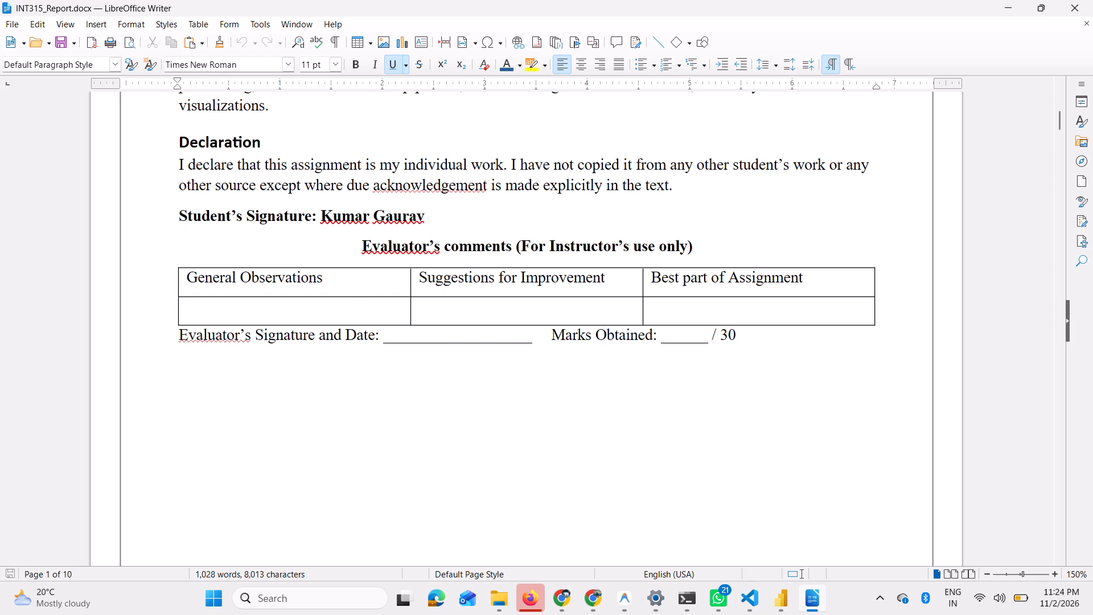
scroll(545, 294, "down", 5)
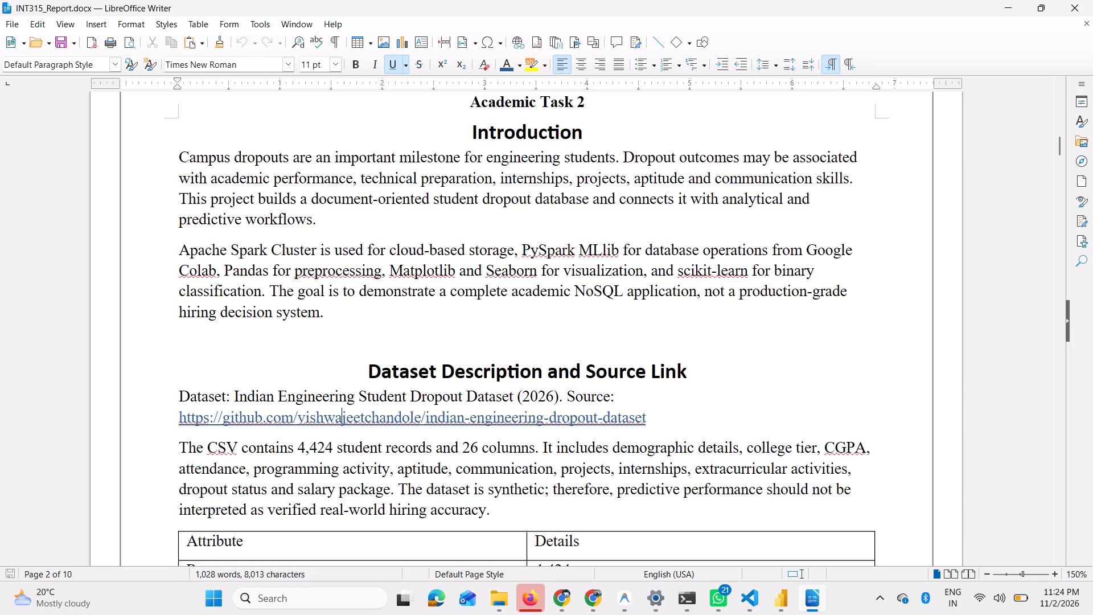
Compare the figures and captions in the Apache Spark Cluster, CRUD Operations and Aggregation Pipelines sections, up to Machine Learning Algorithms.
scroll(545, 294, "down", 6)
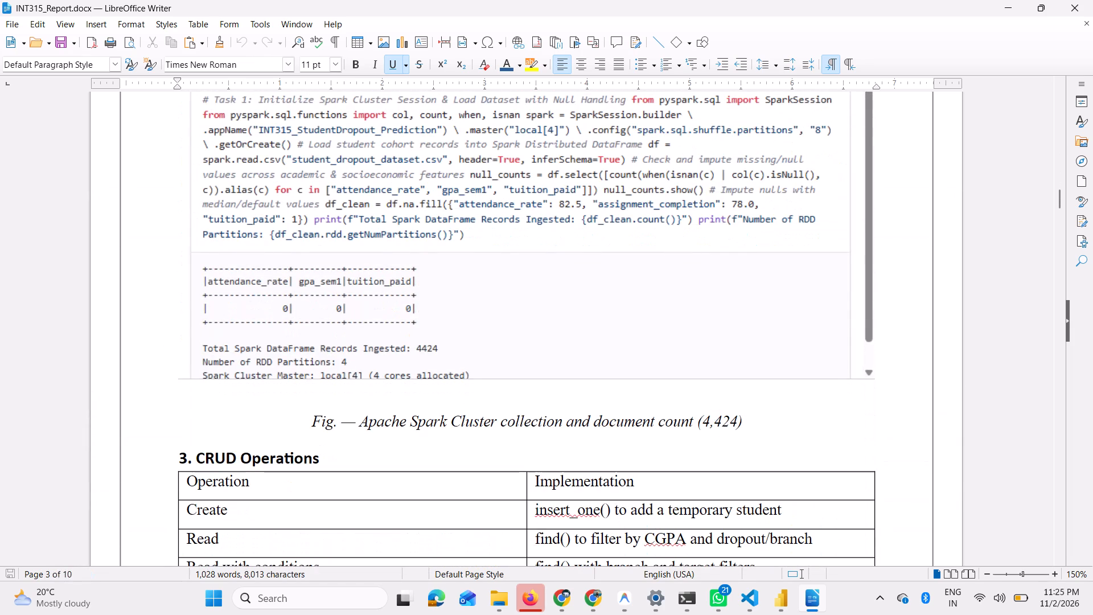
scroll(545, 294, "down", 4)
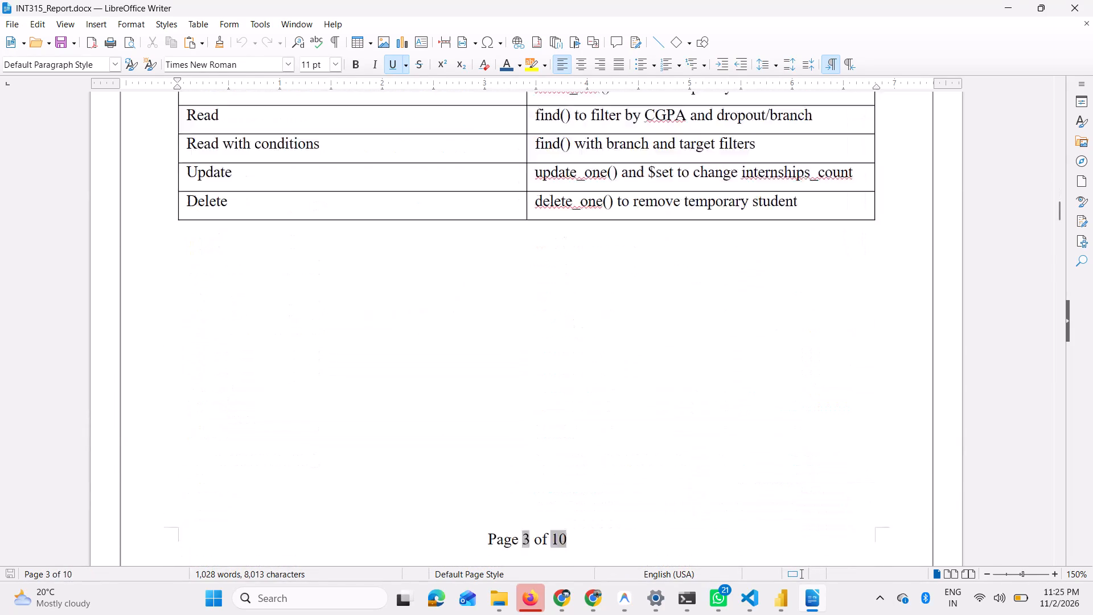
scroll(545, 294, "down", 4)
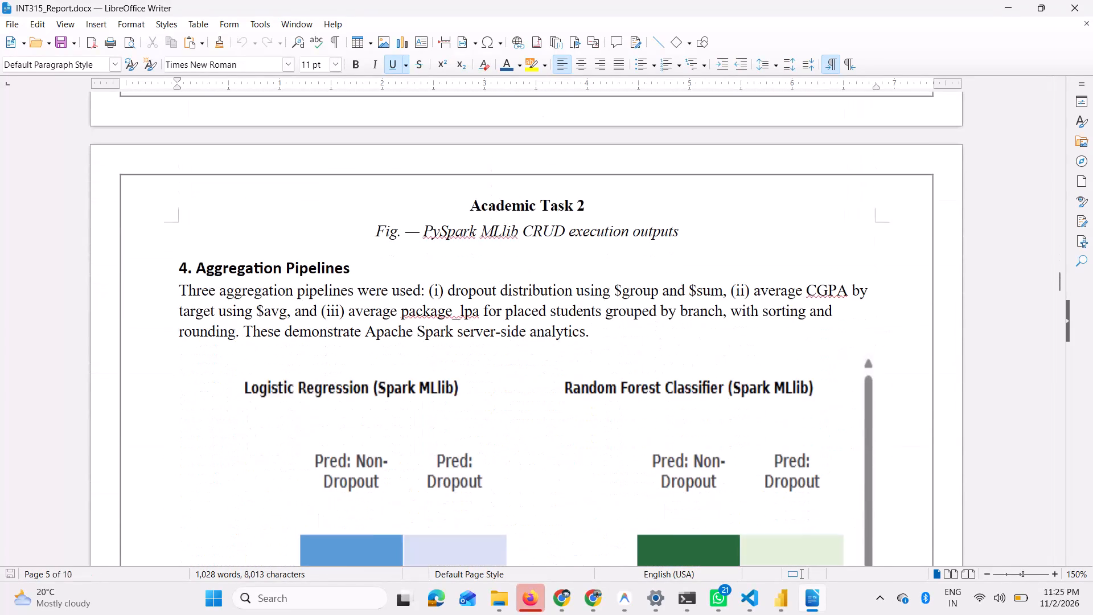
scroll(545, 294, "down", 2)
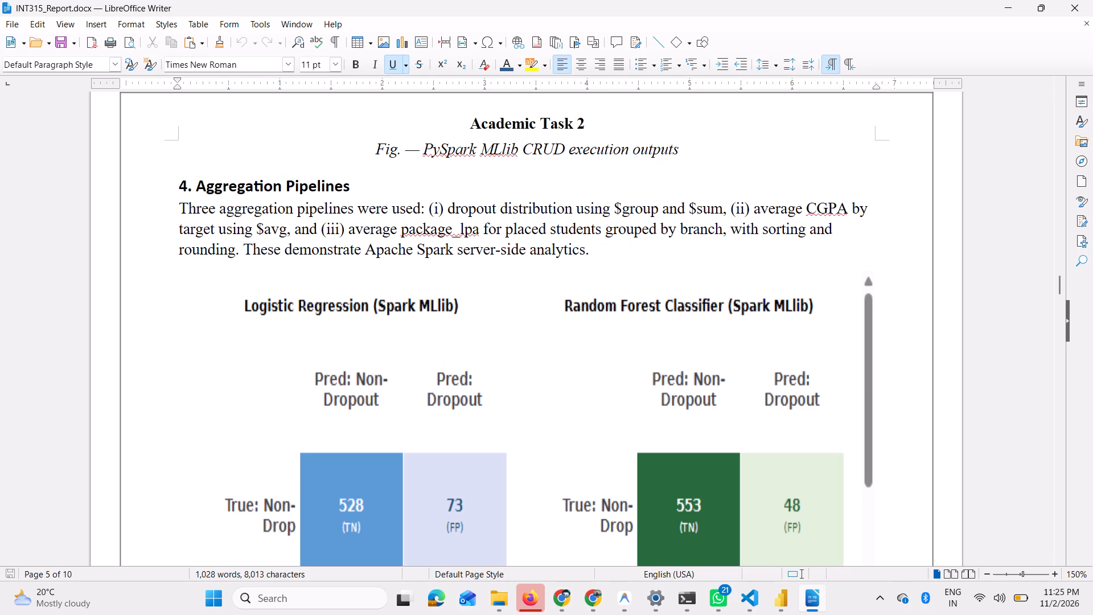
scroll(525, 264, "down", 1)
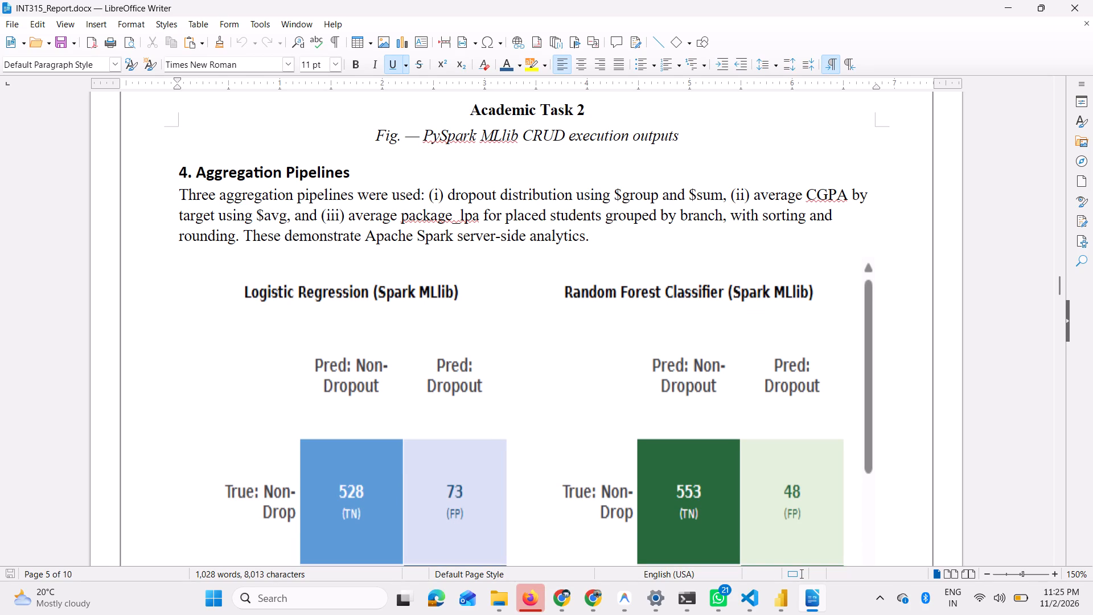
scroll(501, 245, "down", 1)
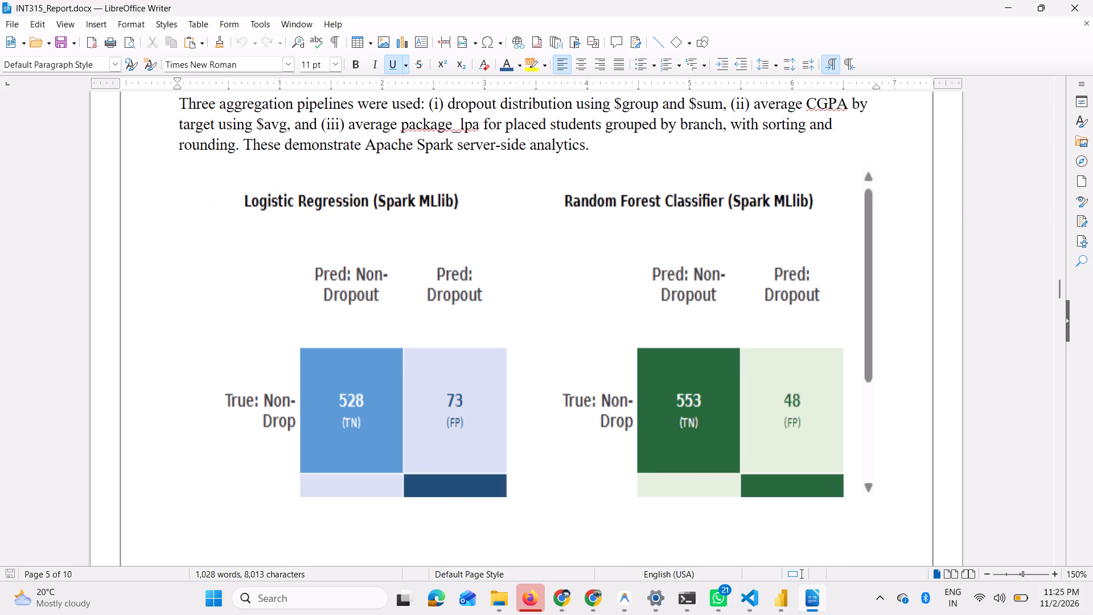
scroll(501, 245, "down", 5)
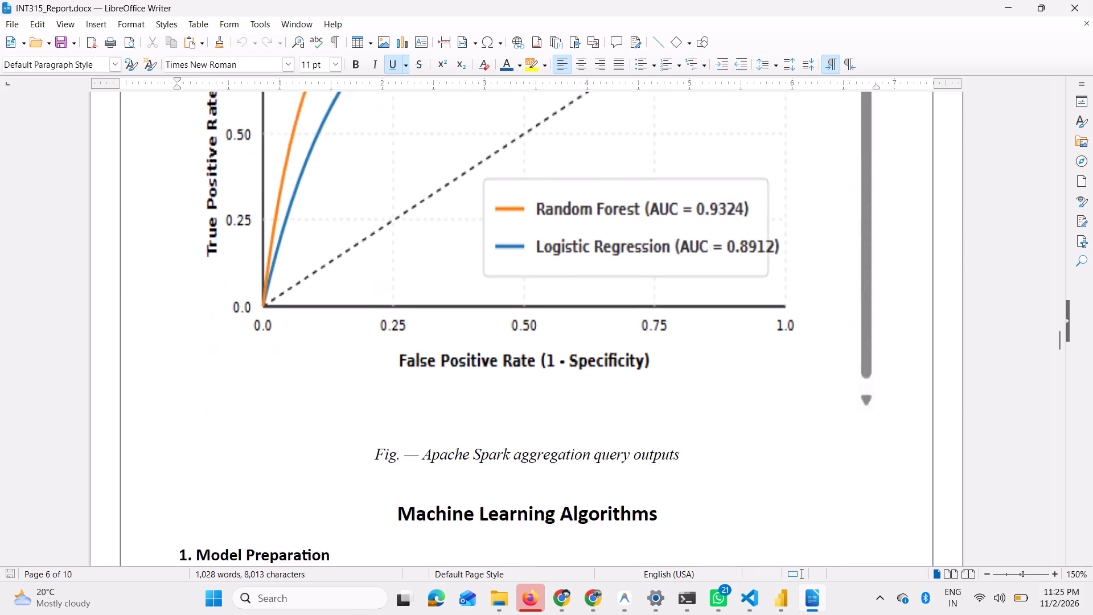
scroll(501, 245, "down", 2)
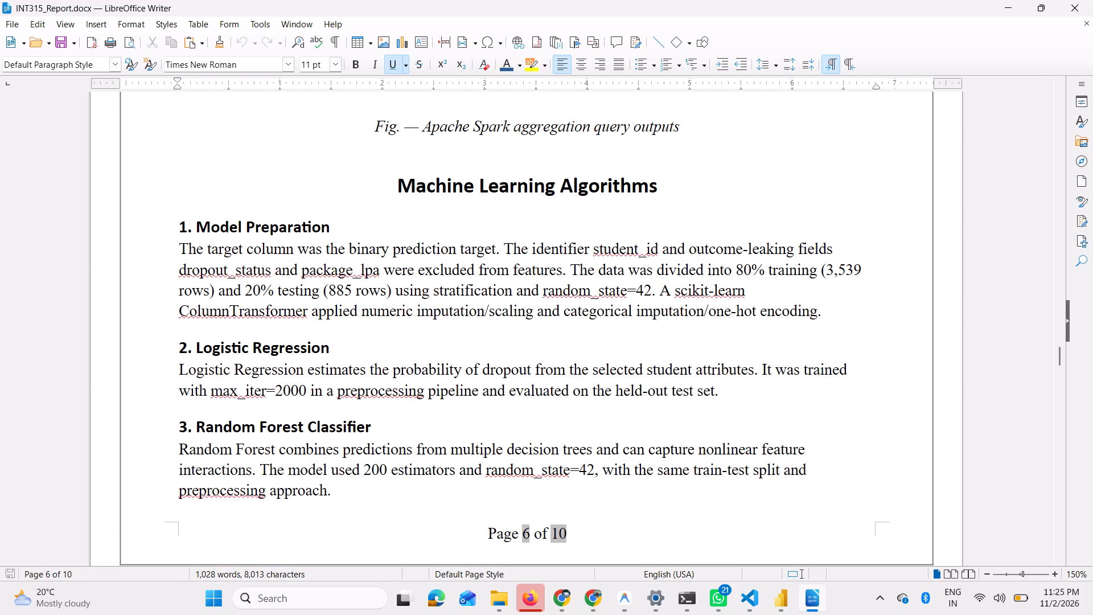
Compare the figures and captions from the evaluation metrics through the ROC curve comparison to Visualization 1, Dropout Distribution.
scroll(457, 381, "down", 1)
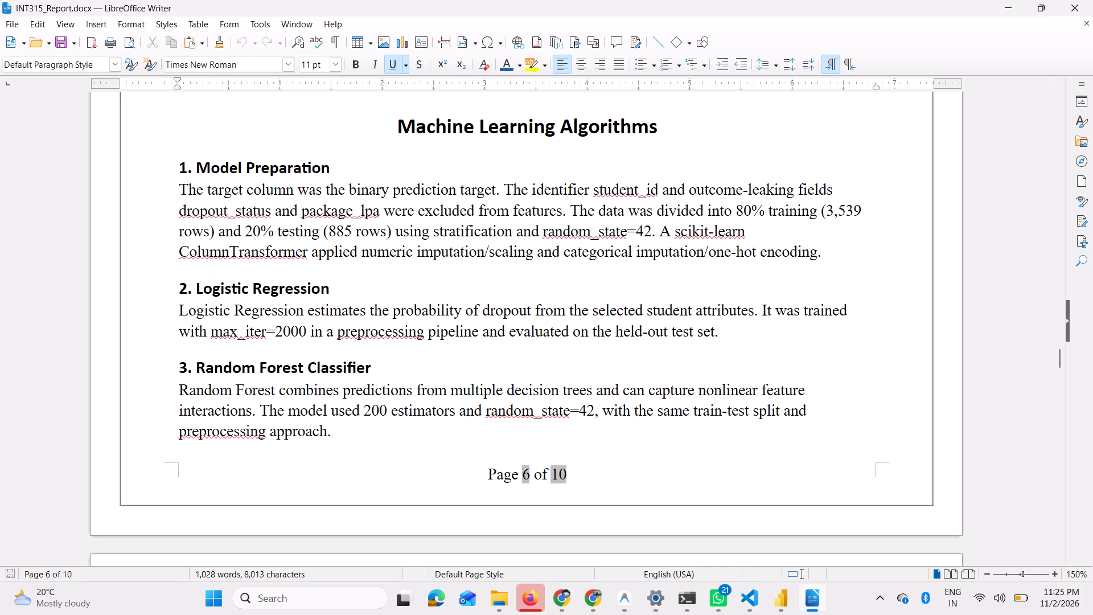
scroll(457, 381, "down", 4)
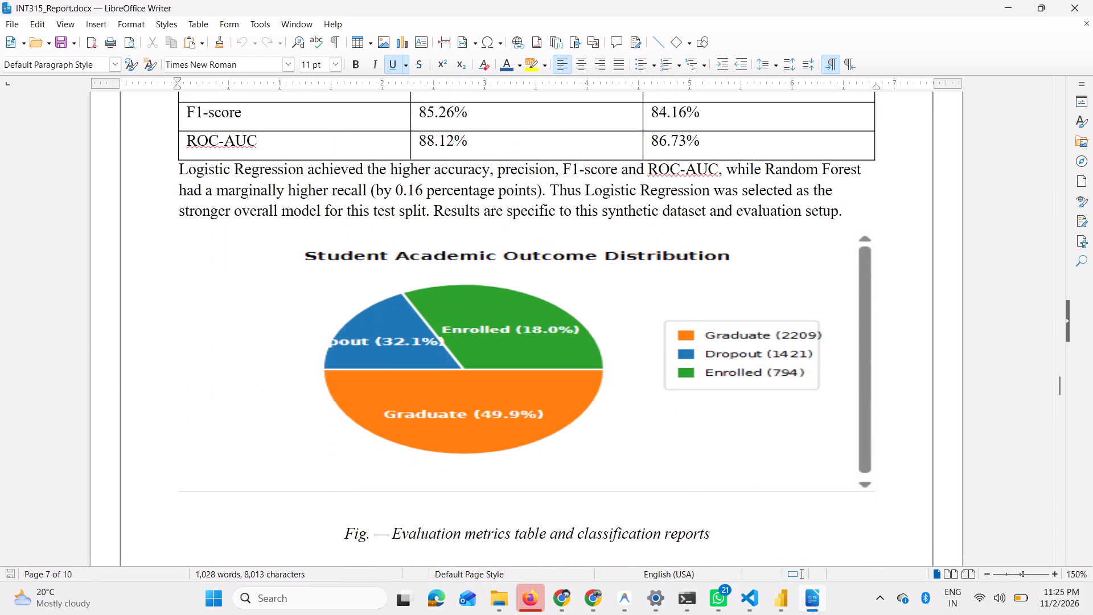
scroll(457, 381, "down", 1)
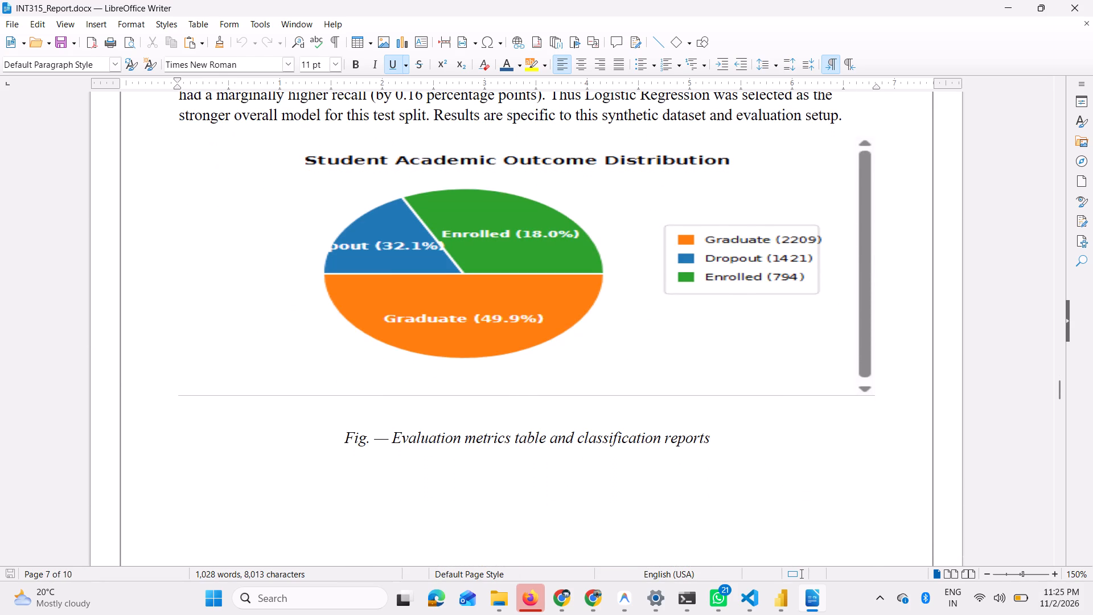
scroll(520, 474, "down", 2)
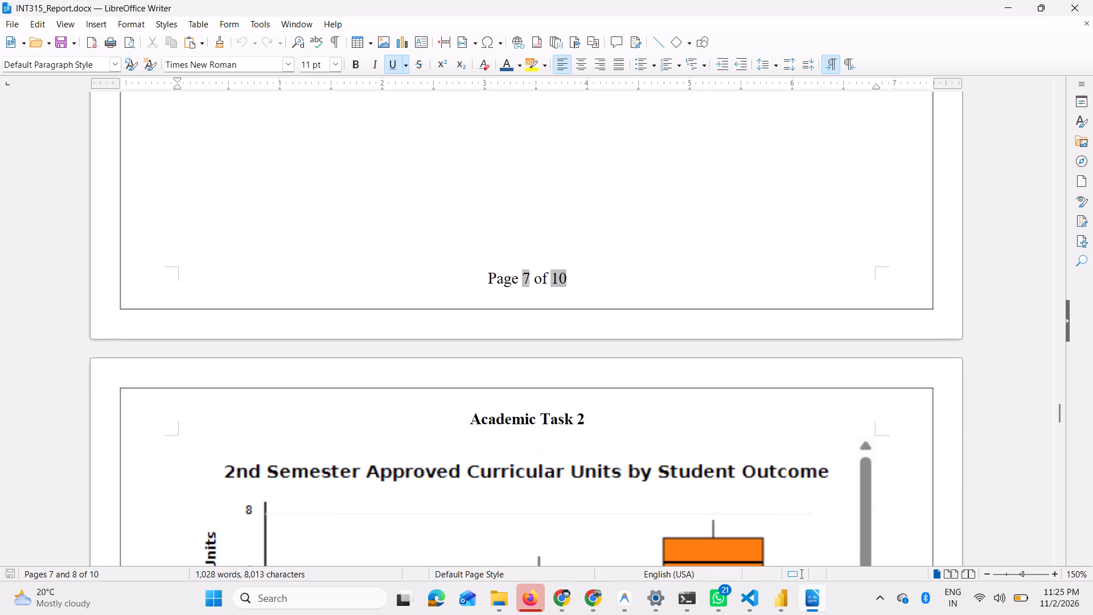
scroll(520, 474, "down", 3)
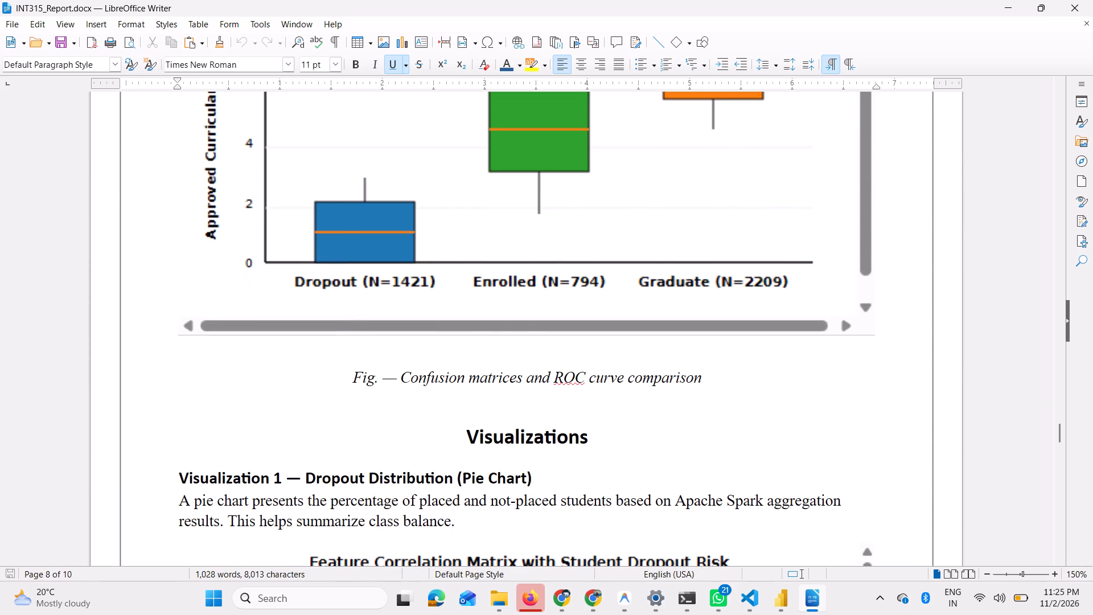
scroll(520, 474, "down", 3)
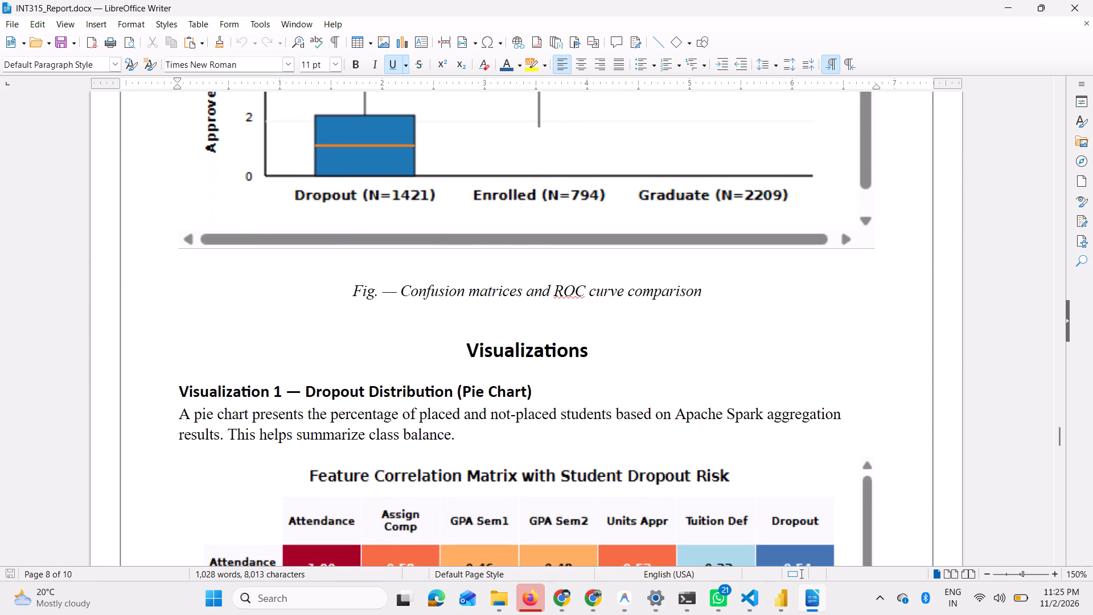
scroll(520, 474, "down", 2)
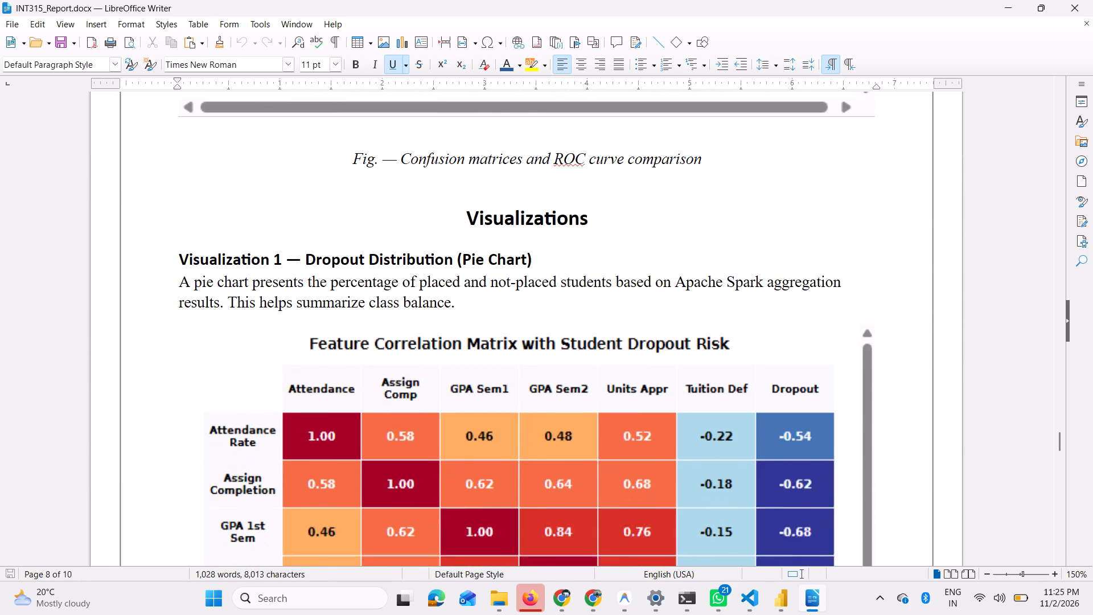
scroll(520, 474, "down", 3)
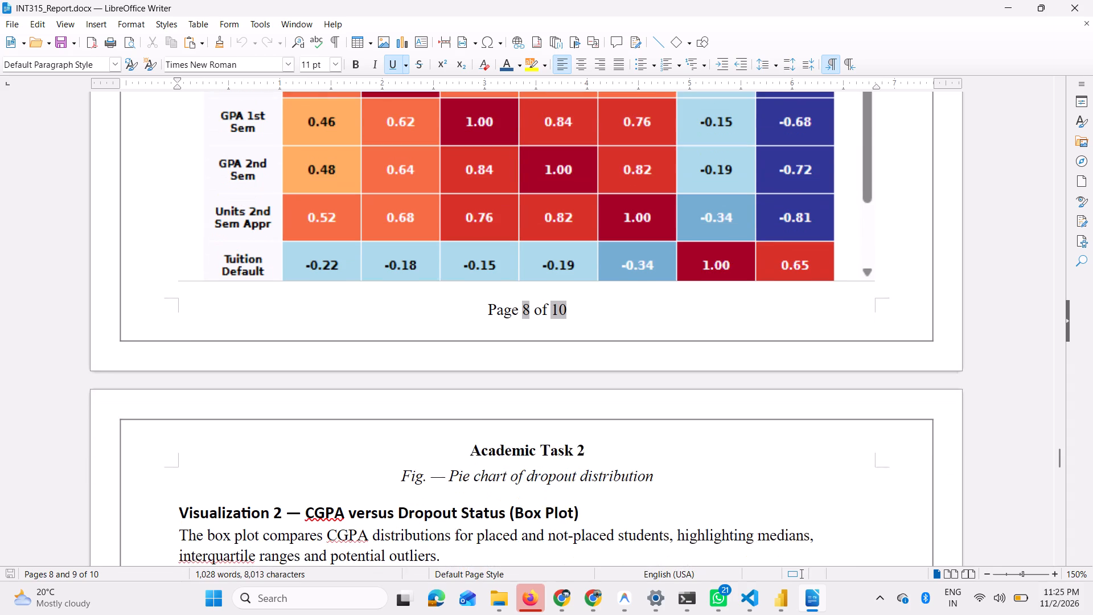
Compare the figures and captions of Visualization 2 (Box Plot) and Visualization 3 (Heatmap), up to the Conclusion.
scroll(520, 474, "down", 2)
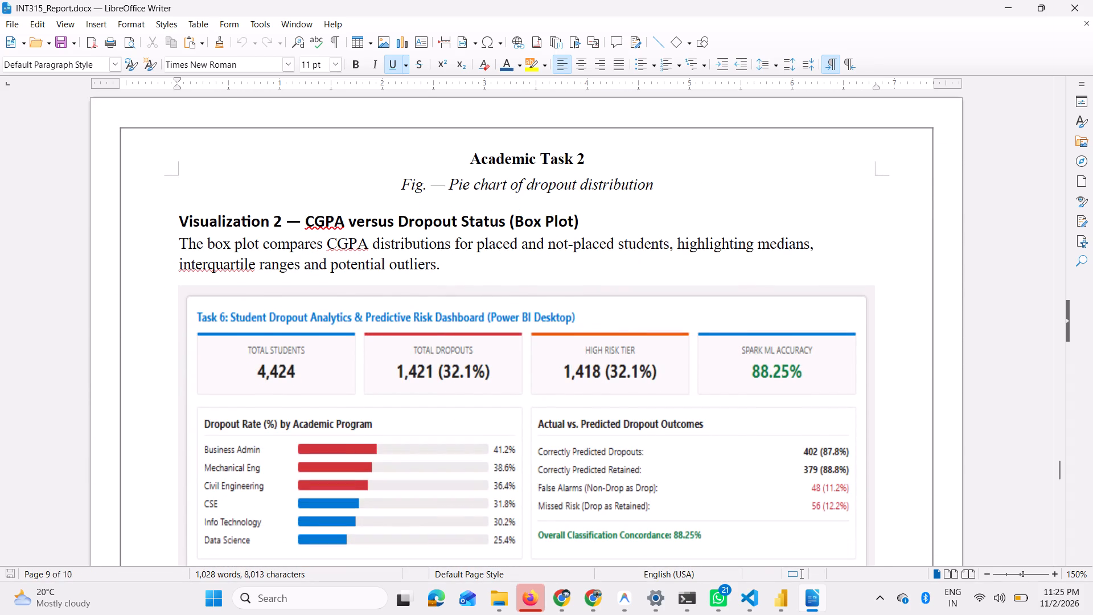
scroll(520, 474, "down", 1)
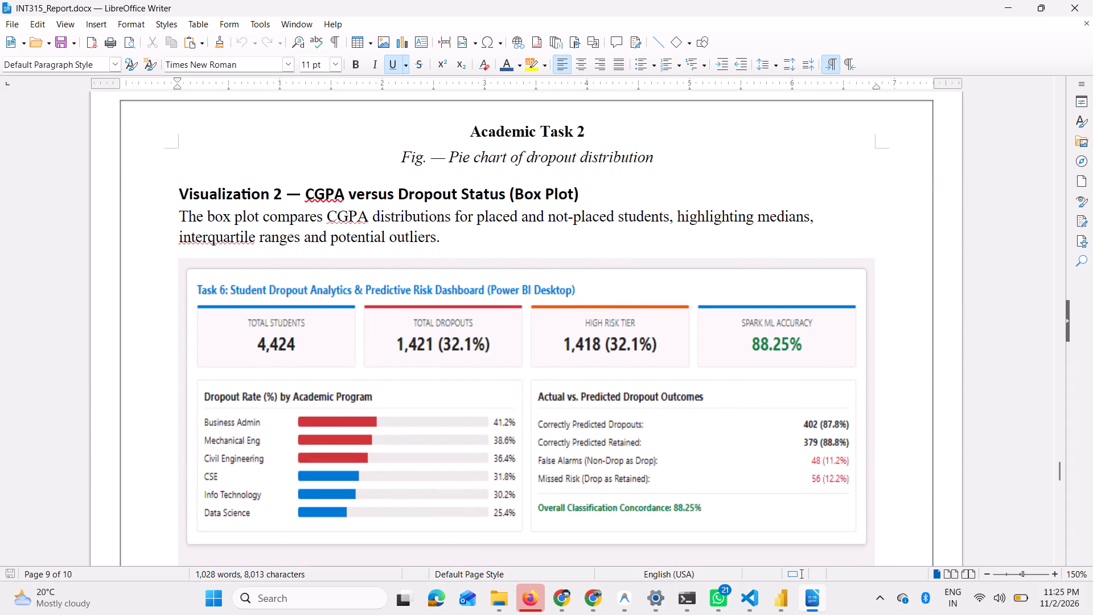
scroll(520, 474, "down", 2)
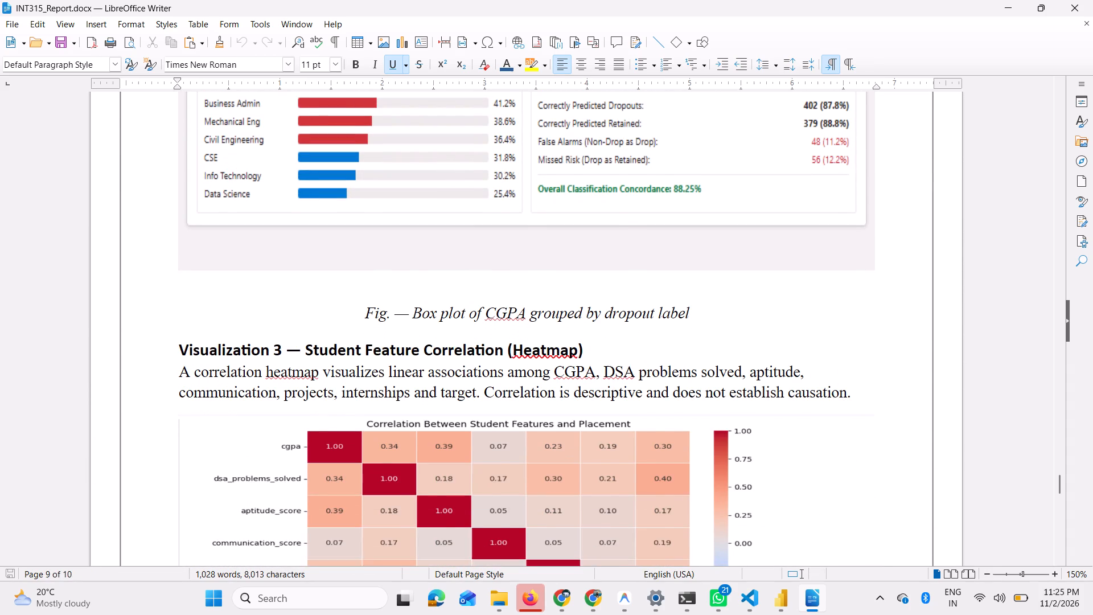
scroll(520, 474, "down", 3)
scroll(520, 474, "up", 1)
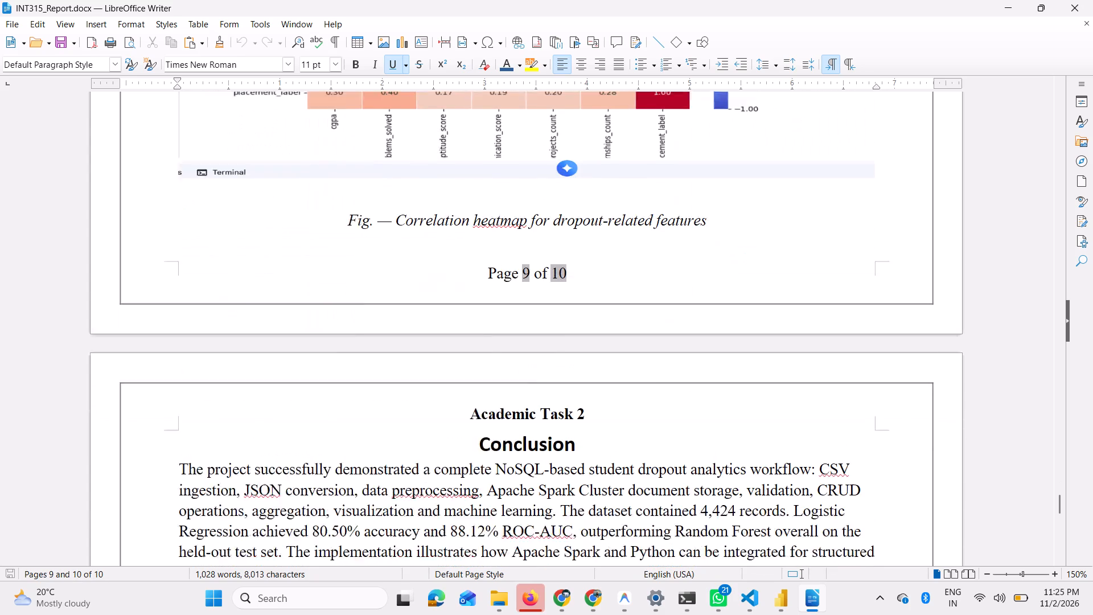
Recheck the figures and captions from Visualization 1 back to the Results and Model Evaluation metrics table.
scroll(520, 474, "up", 3)
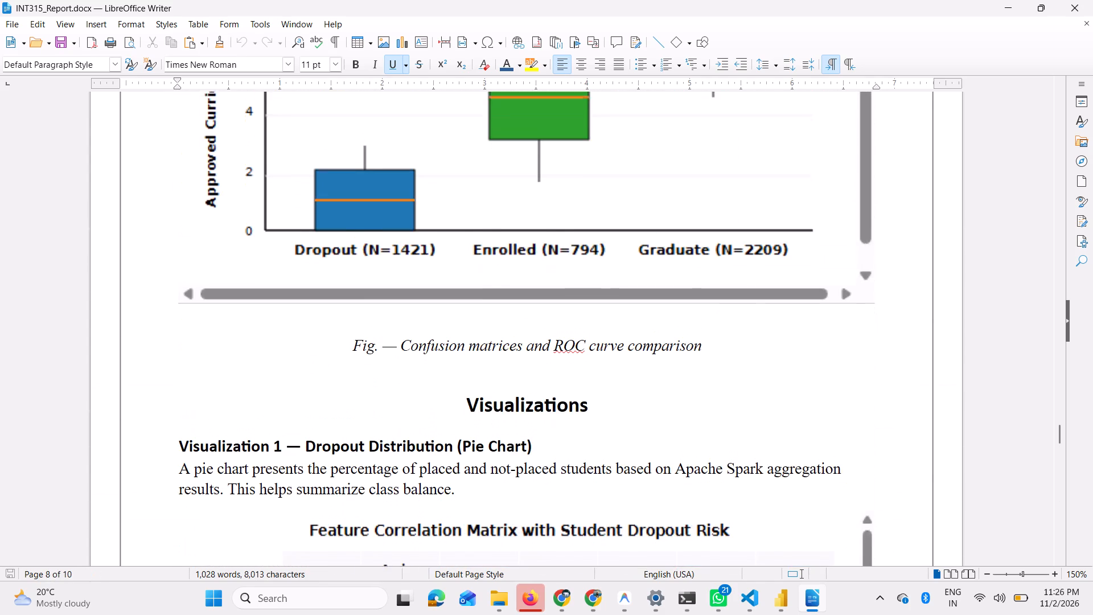
scroll(520, 474, "up", 1)
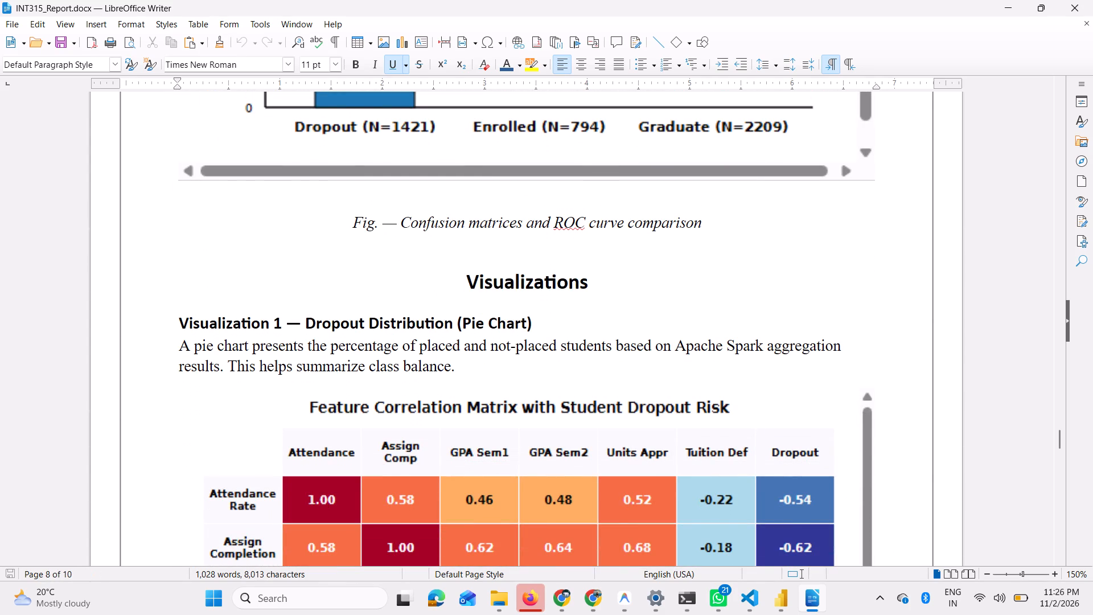
scroll(451, 370, "down", 1)
scroll(451, 370, "up", 1)
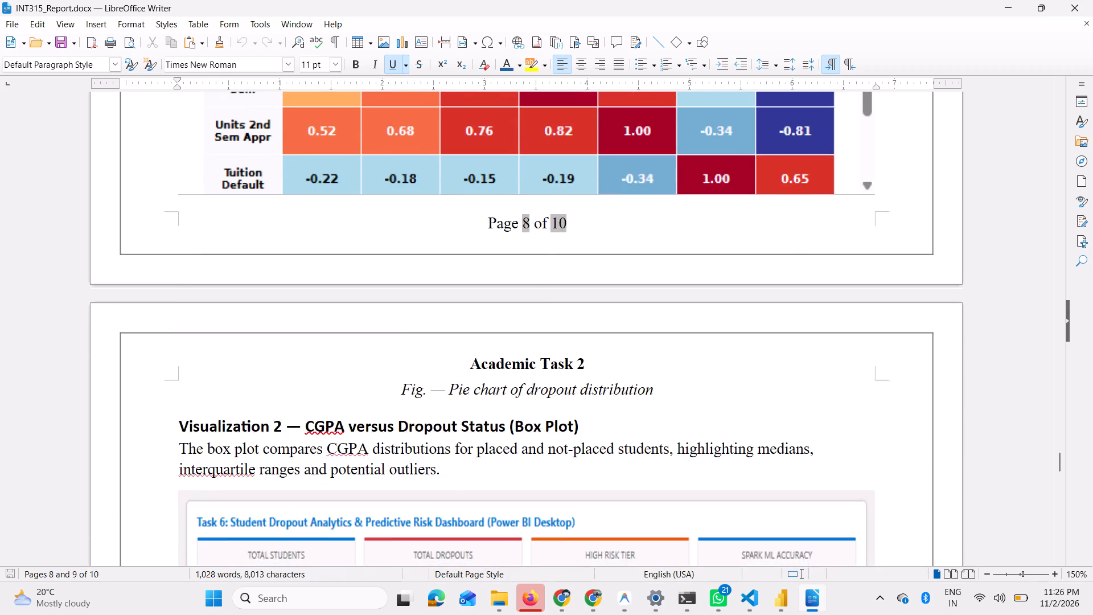
scroll(451, 370, "up", 3)
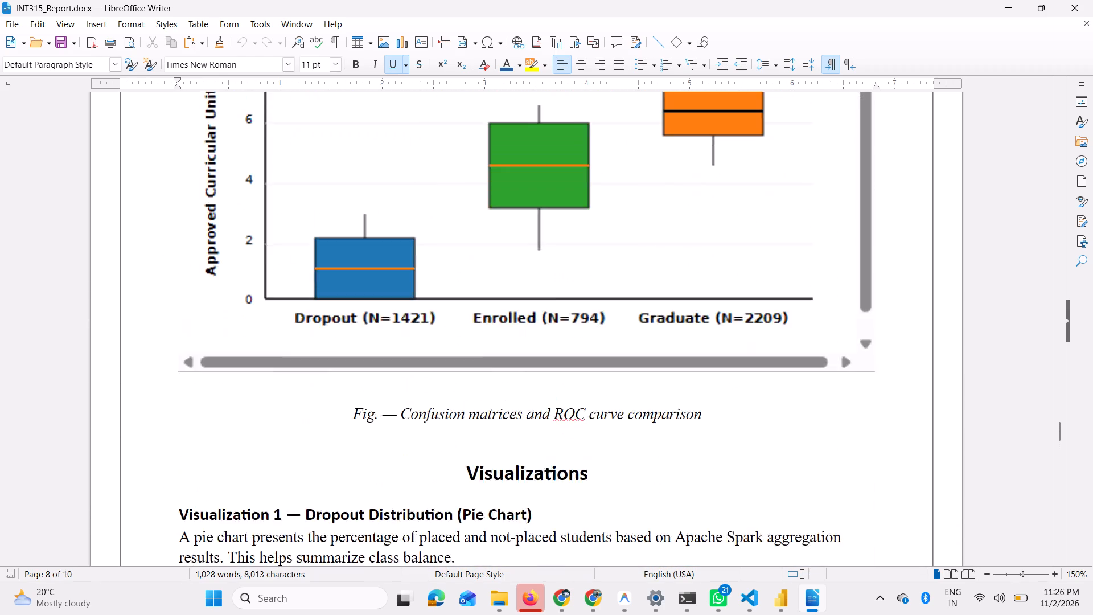
scroll(451, 370, "up", 4)
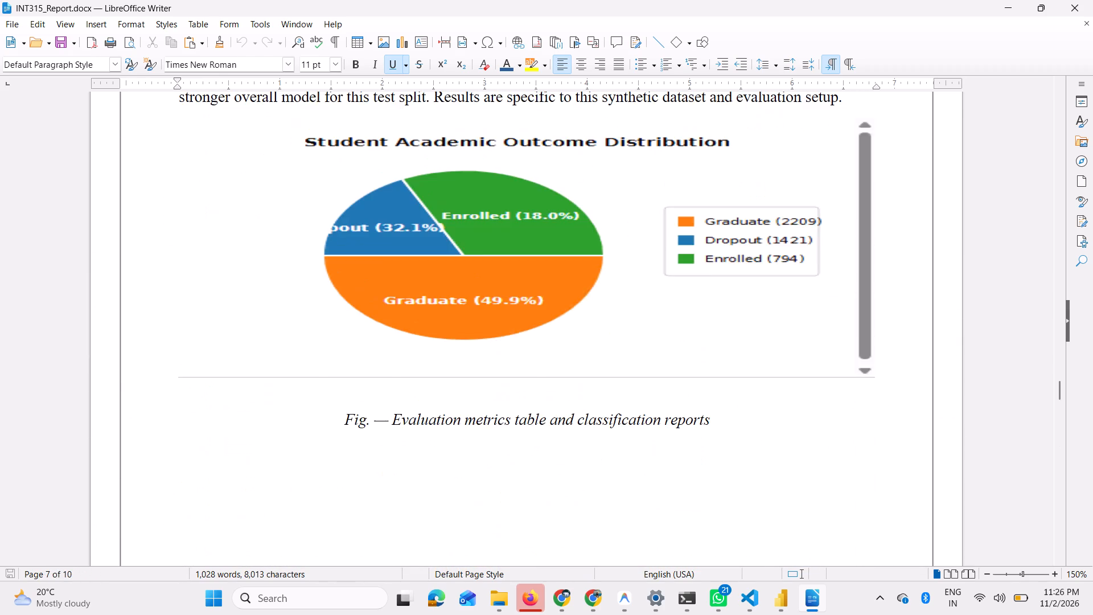
scroll(451, 370, "up", 2)
scroll(451, 370, "right", 1)
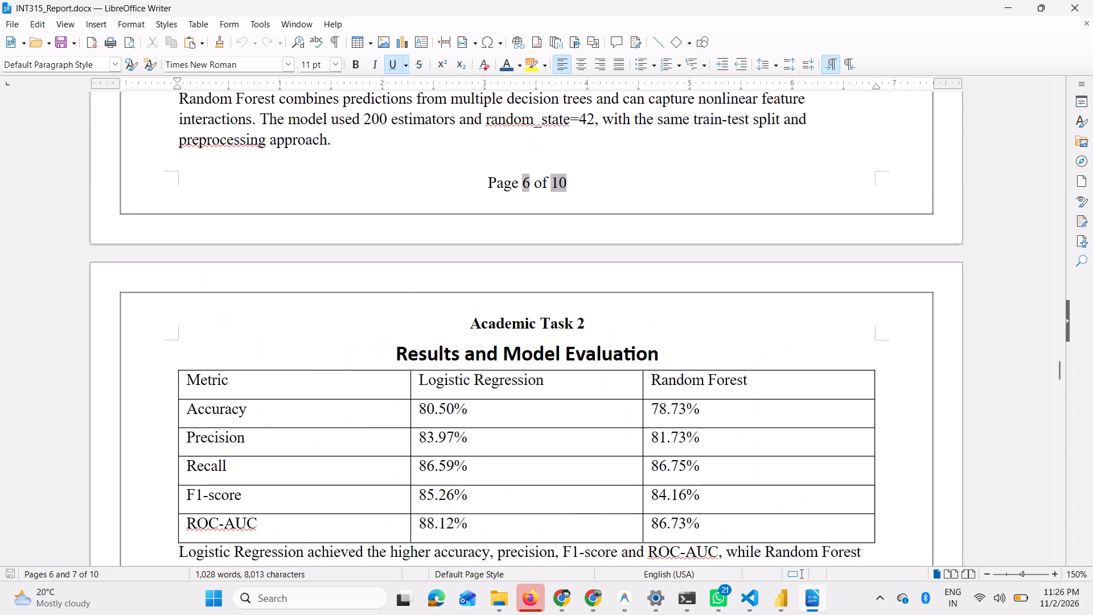
scroll(451, 370, "right", 1)
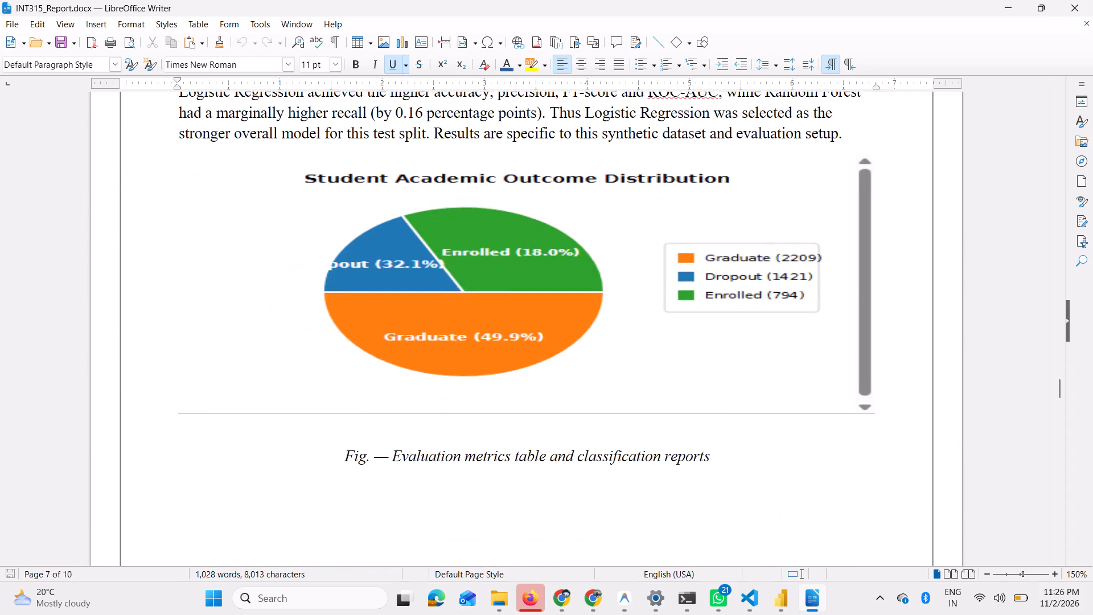
scroll(451, 370, "right", 2)
scroll(451, 370, "down", 1)
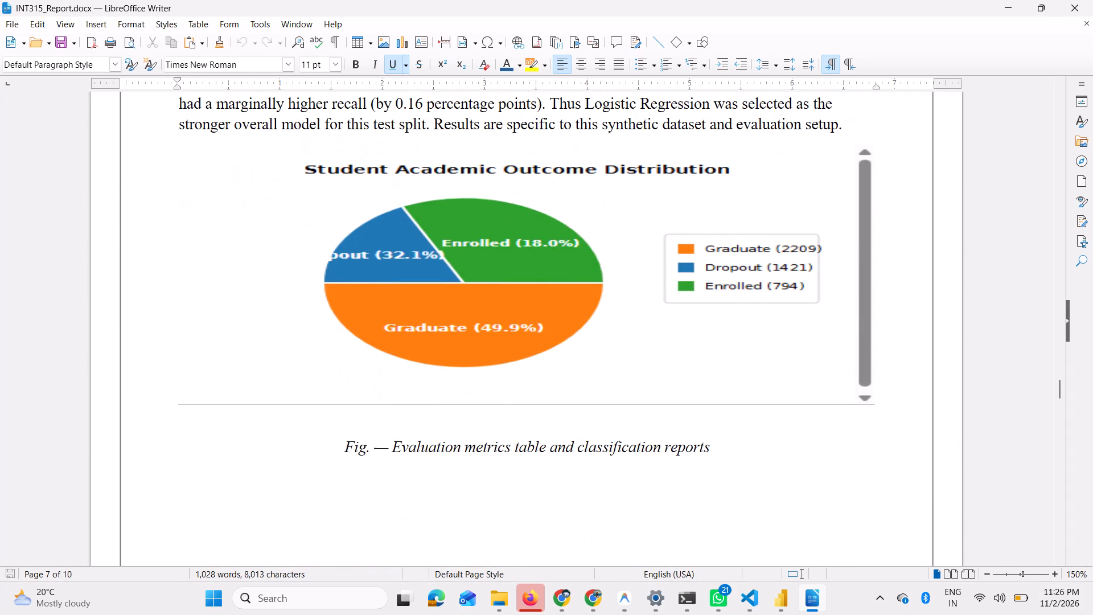
scroll(451, 370, "down", 1)
scroll(451, 370, "up", 1)
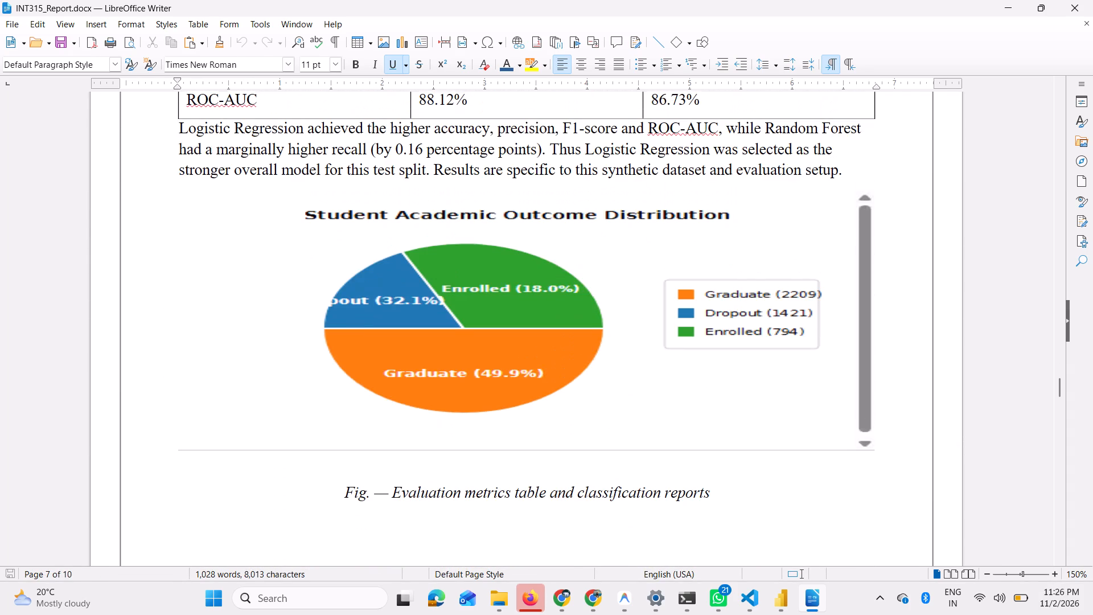
scroll(451, 370, "up", 1)
Compare each figure with its section heading and caption from the approved curricular units box plot through Visualization 3.
scroll(451, 370, "down", 2)
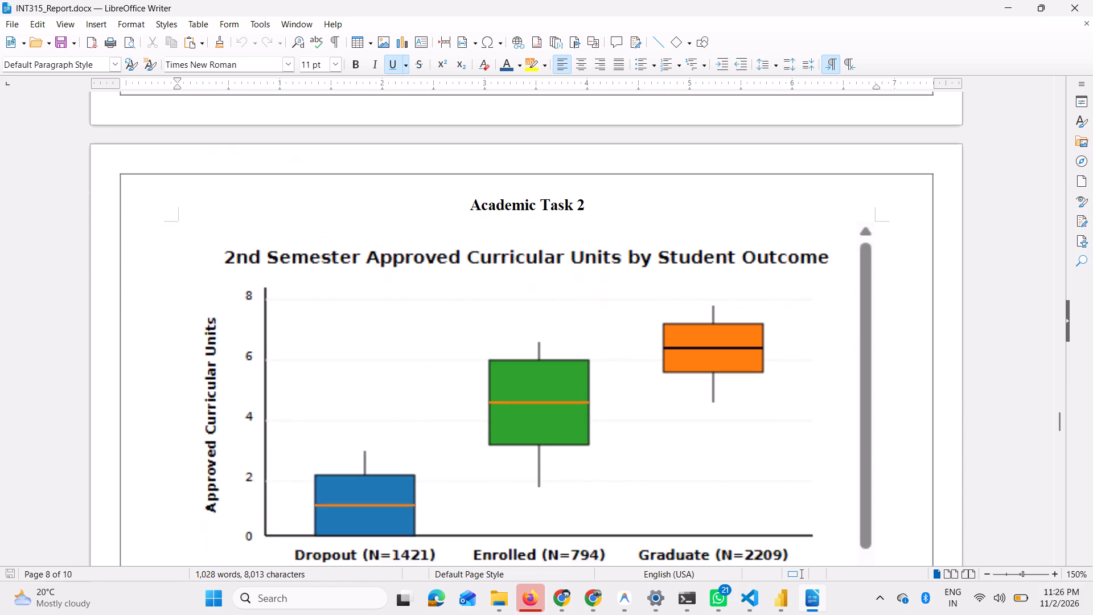
scroll(451, 370, "down", 3)
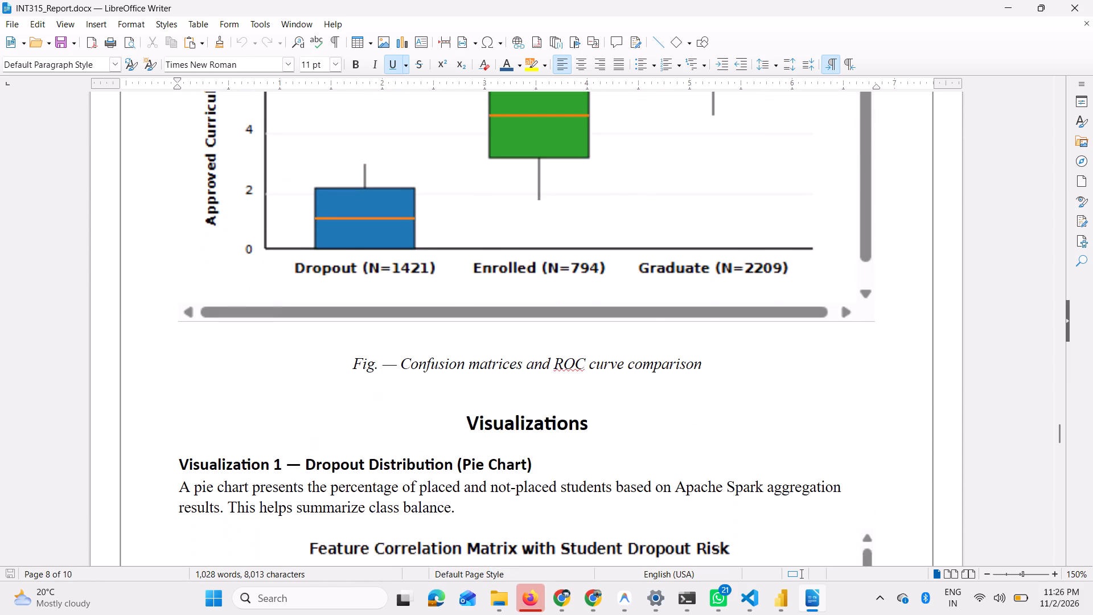
scroll(451, 337, "down", 1)
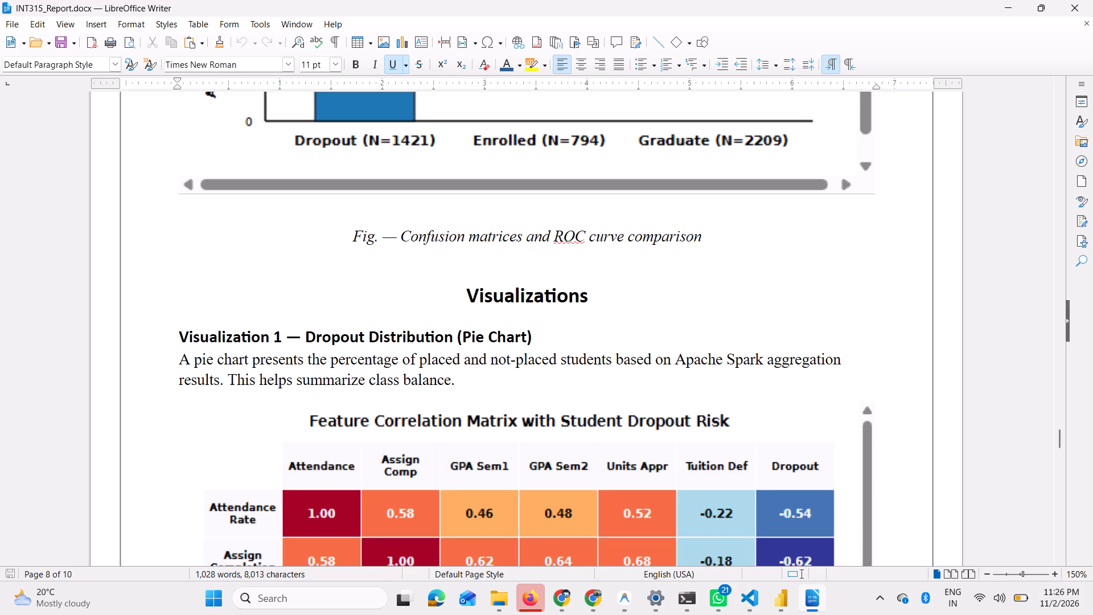
scroll(463, 370, "down", 4)
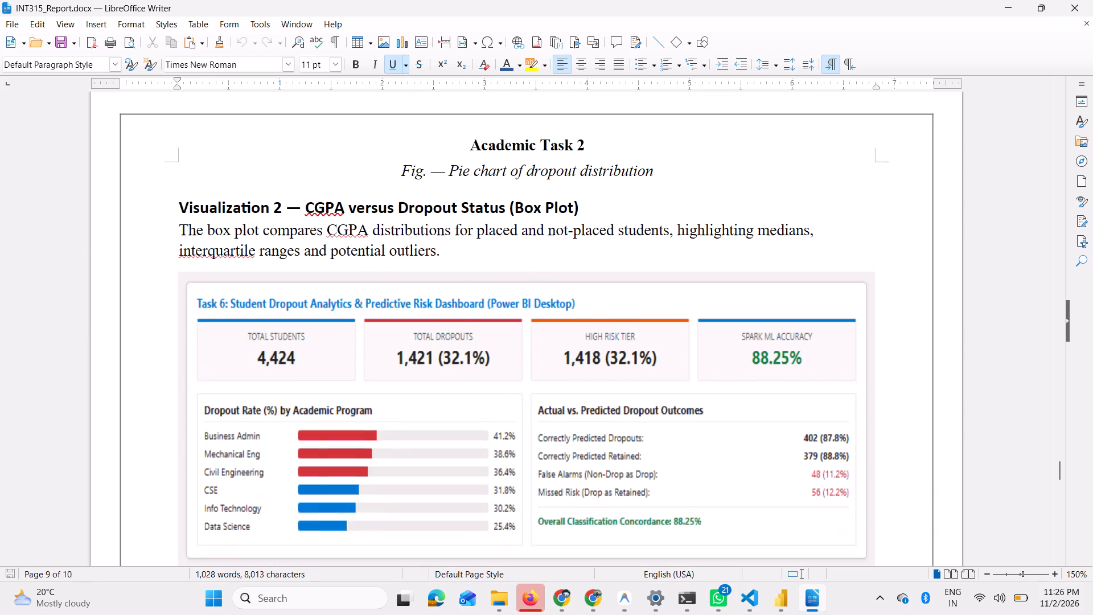
scroll(463, 370, "down", 1)
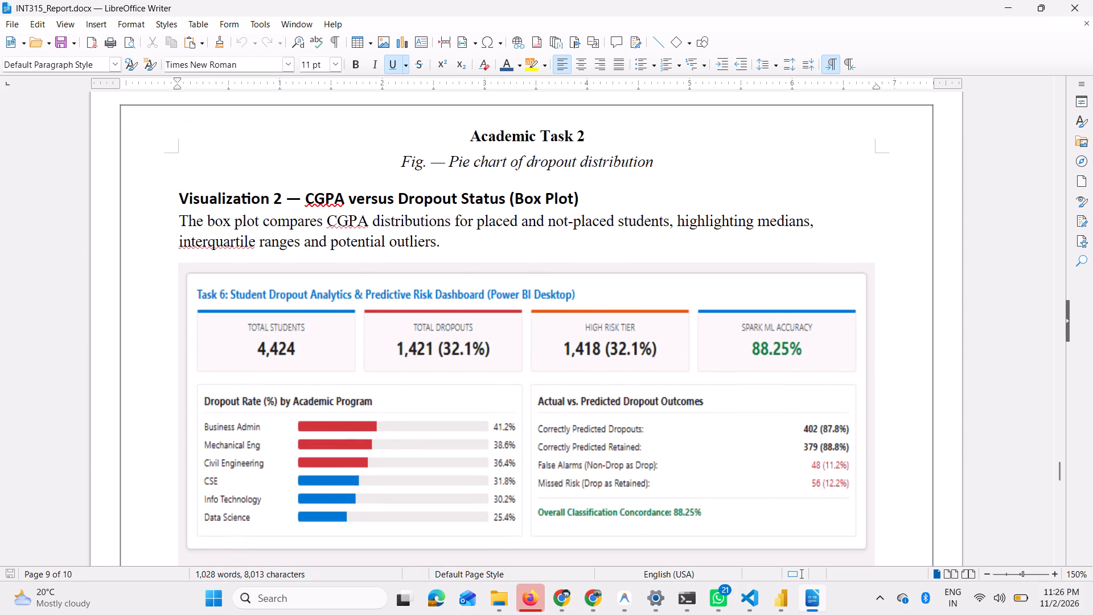
scroll(463, 370, "down", 2)
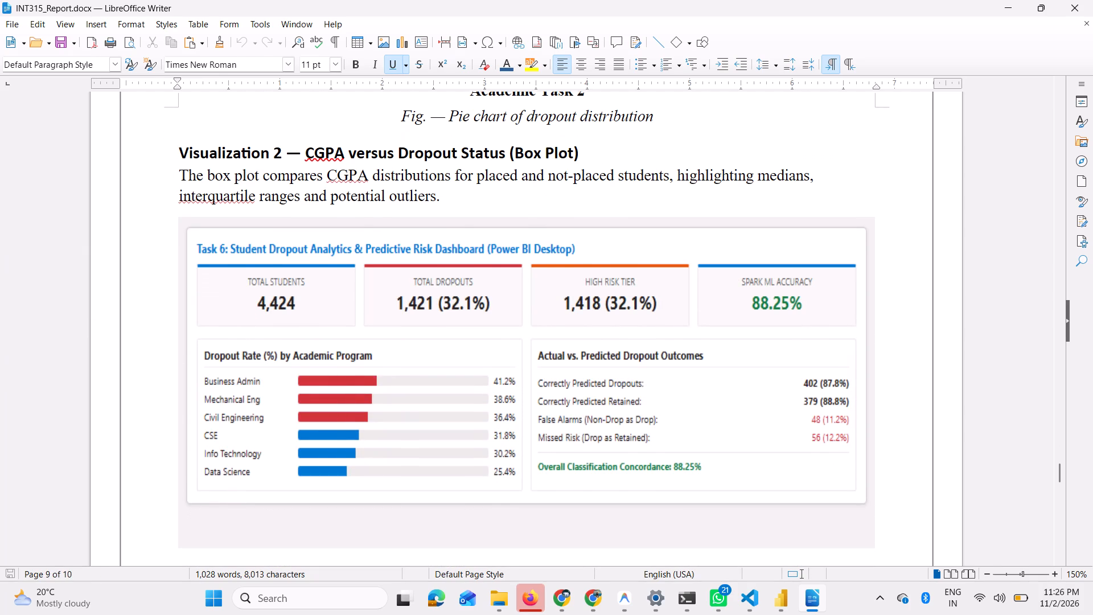
scroll(463, 370, "down", 2)
Examine the Visualization 3 heatmap, then recheck the figures back to the confusion matrices and ROC curve caption.
scroll(463, 370, "up", 1)
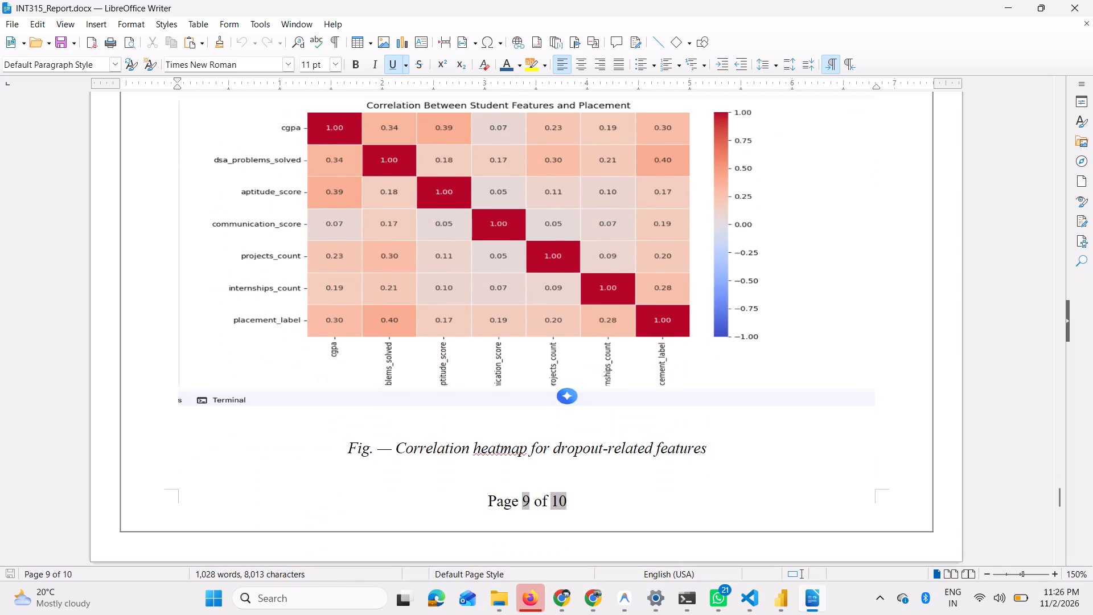
scroll(463, 370, "up", 1)
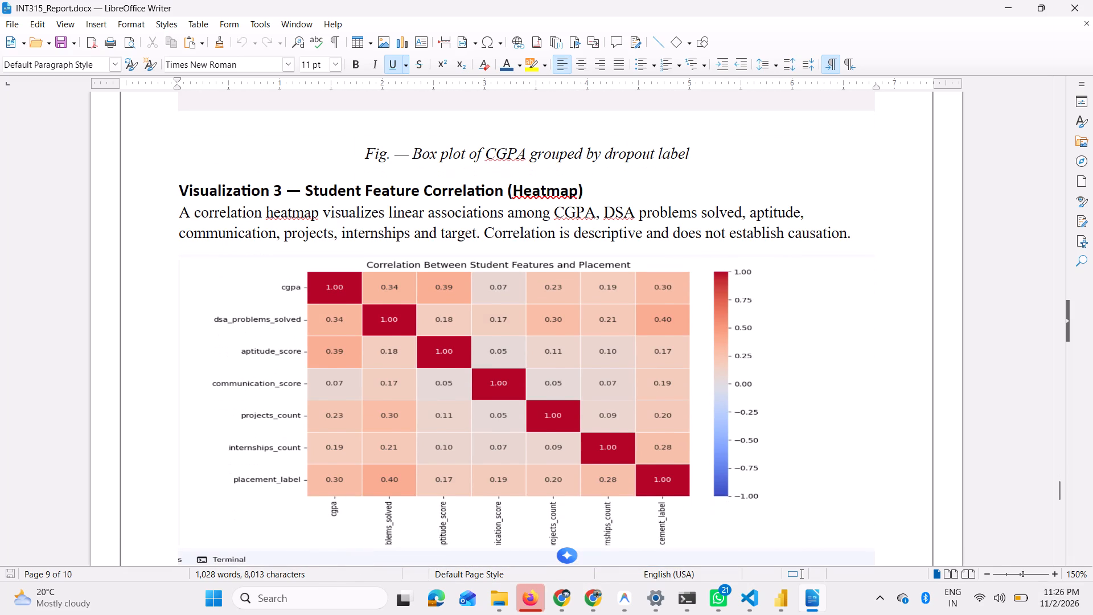
scroll(463, 370, "down", 1)
scroll(463, 370, "up", 1)
scroll(463, 370, "down", 2)
scroll(463, 370, "up", 1)
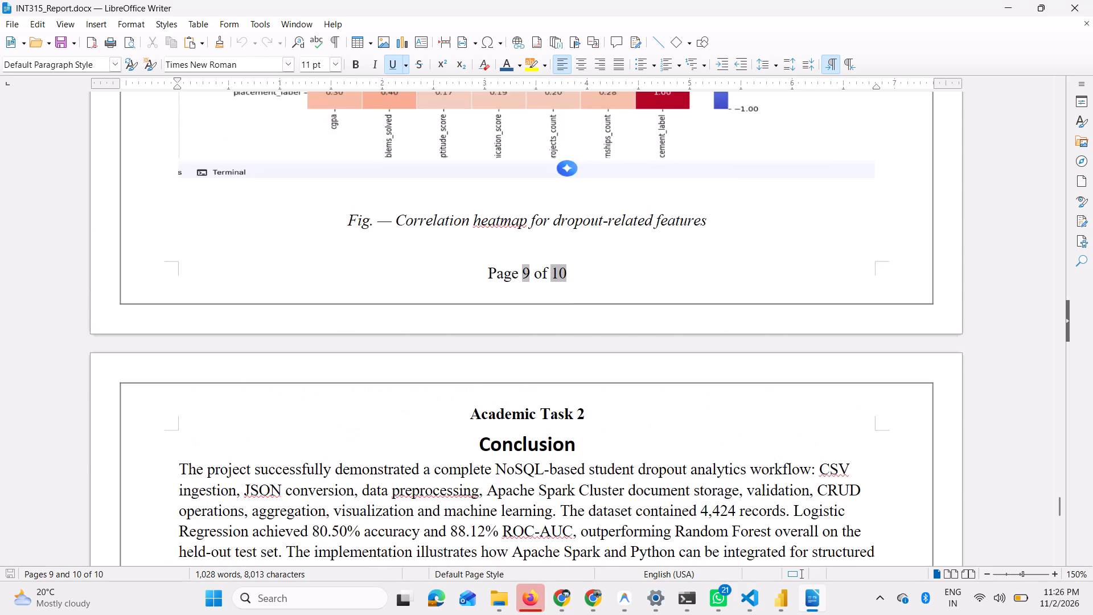
scroll(463, 370, "up", 3)
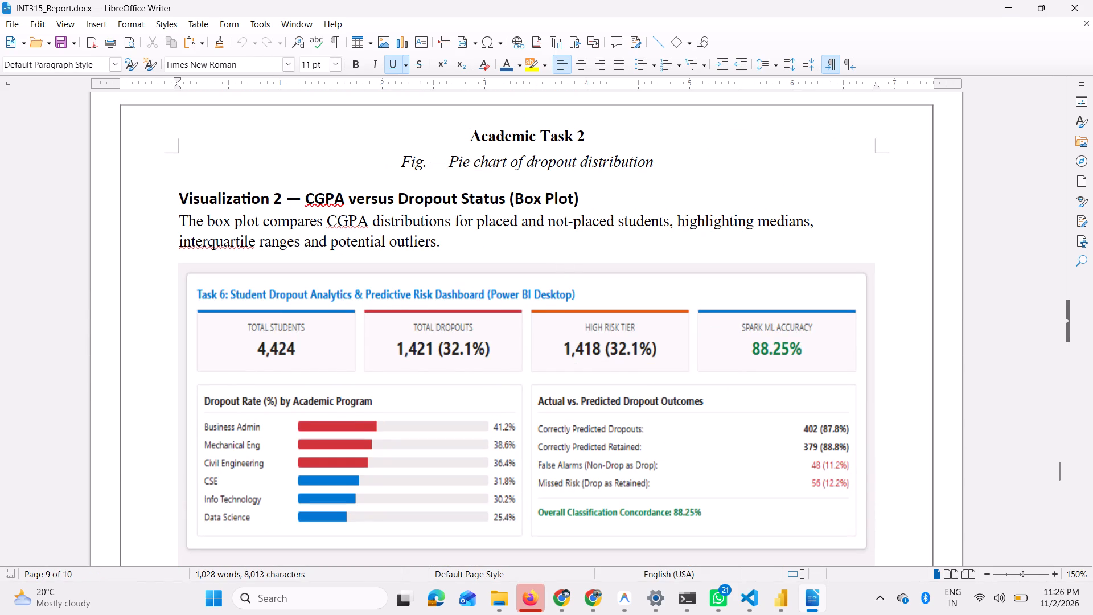
scroll(499, 236, "up", 3)
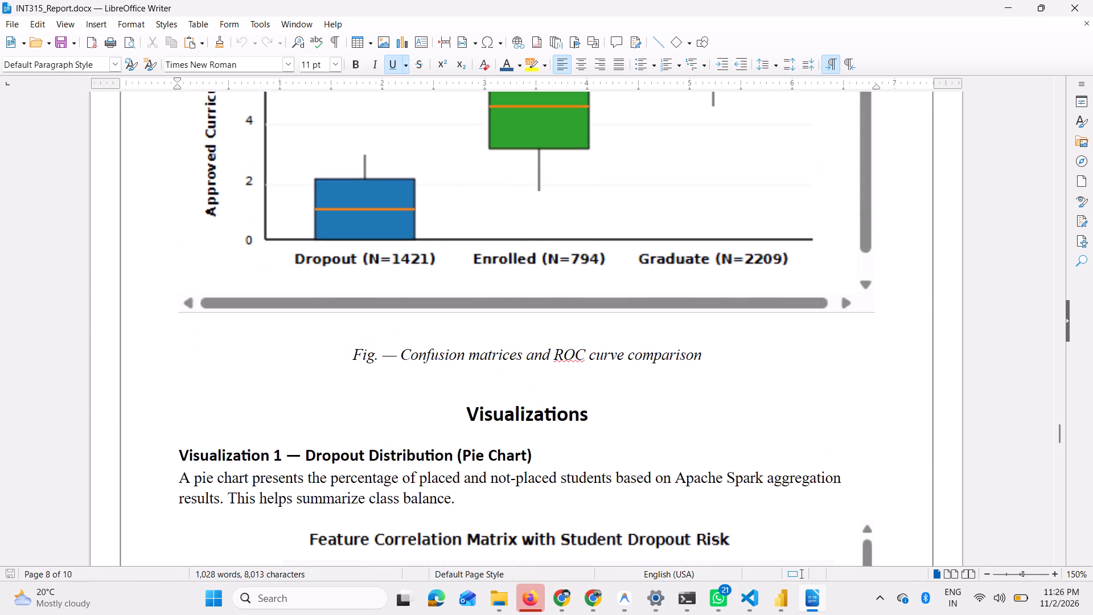
scroll(499, 236, "up", 2)
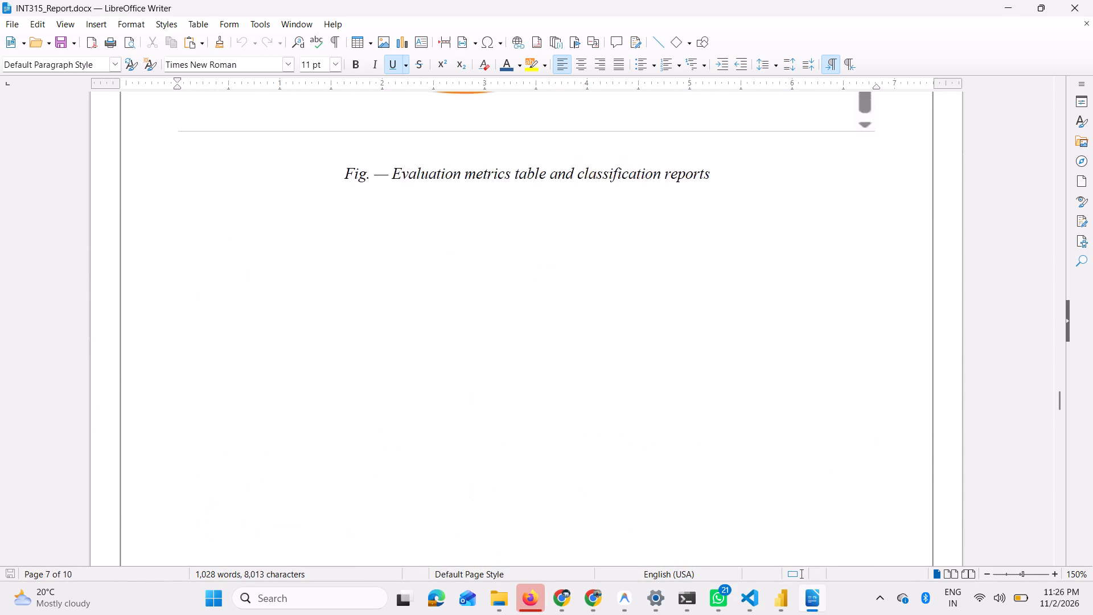
scroll(499, 236, "up", 1)
scroll(499, 236, "down", 6)
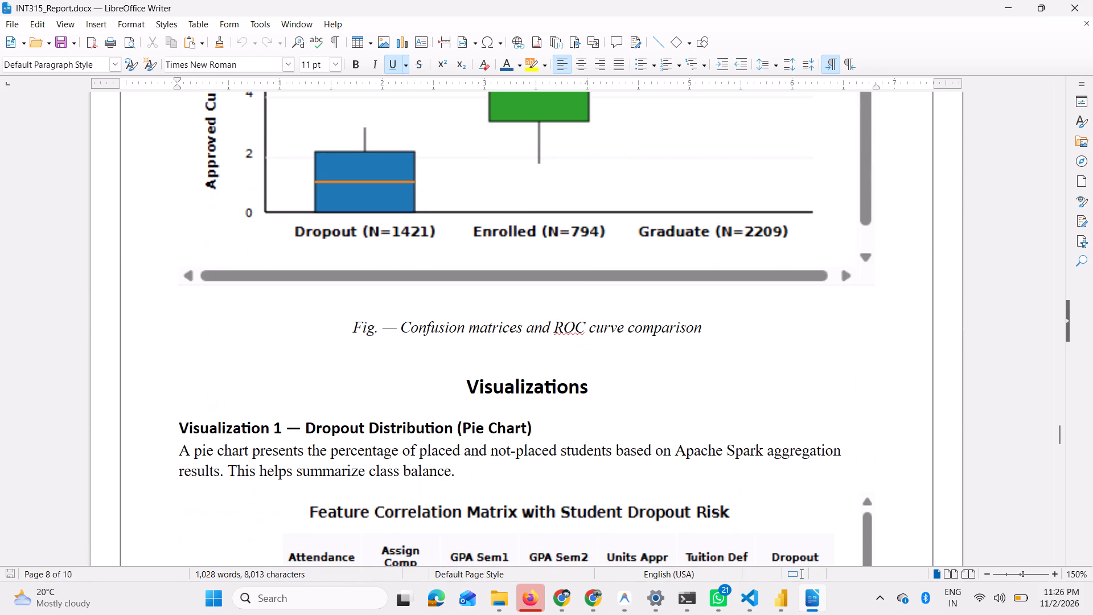
Move the approved curricular units box plot from above the ROC curve caption to a new line below the Visualization 2 description.
left_click(522, 204)
key("ctrl+c")
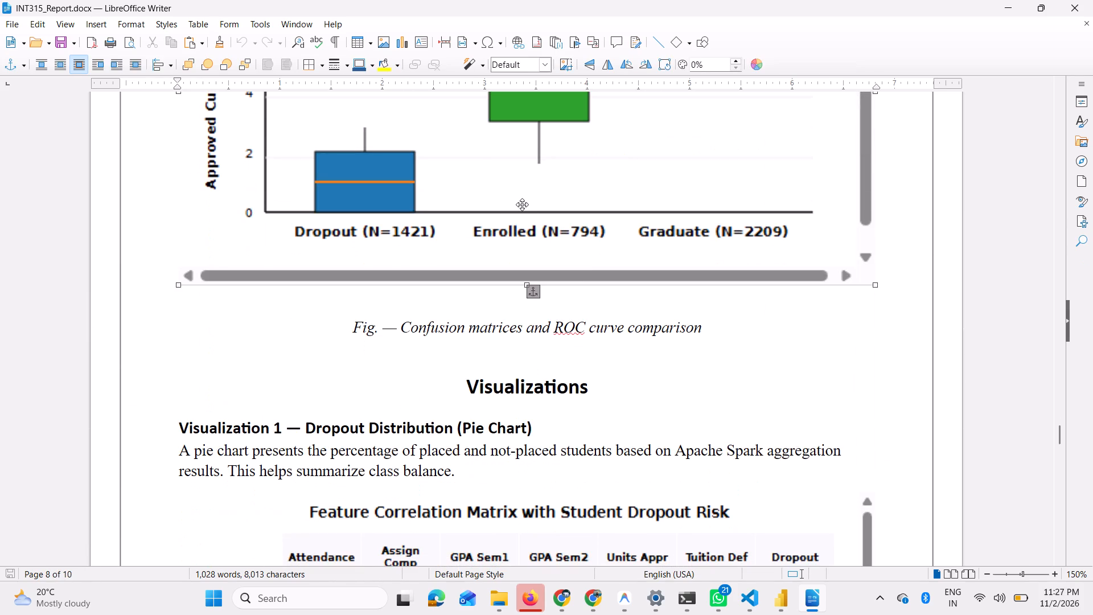
key("ctrl+BackSpace")
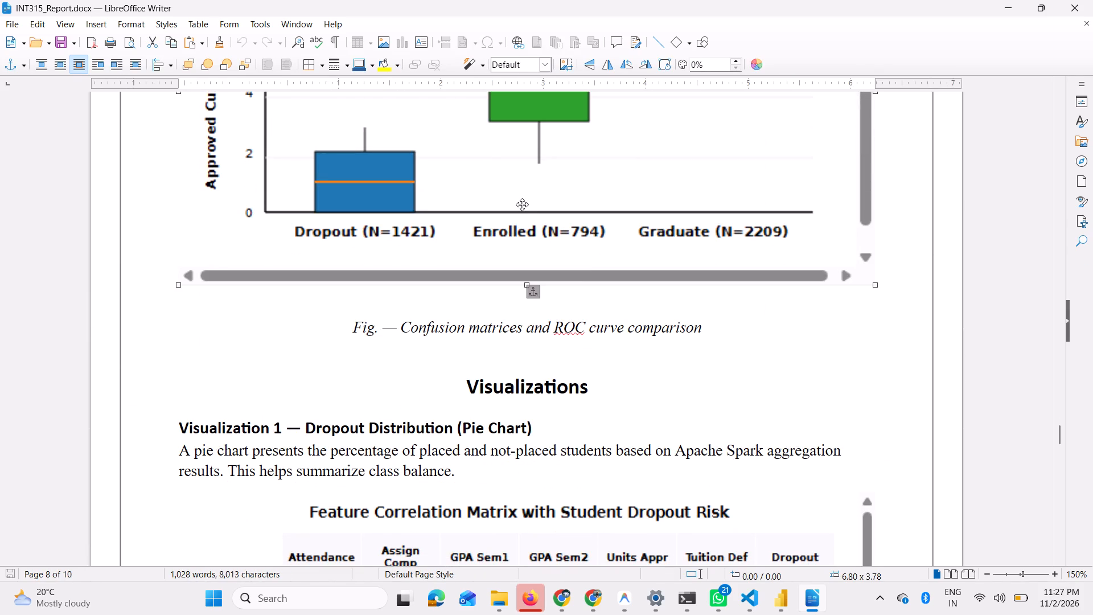
right_click(522, 204)
left_click(551, 214)
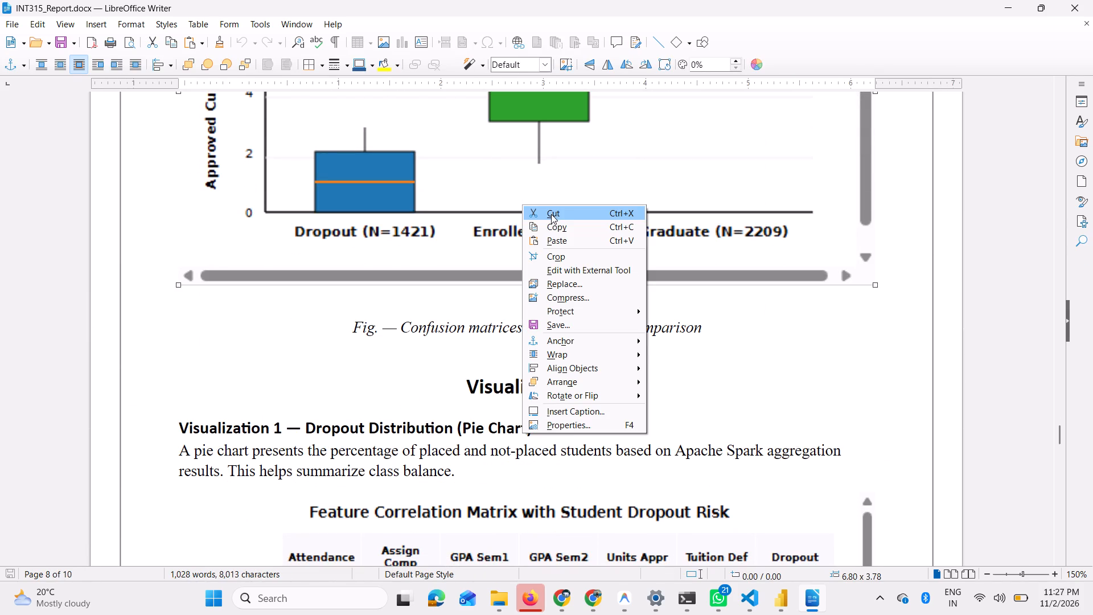
scroll(553, 240, "up", 3)
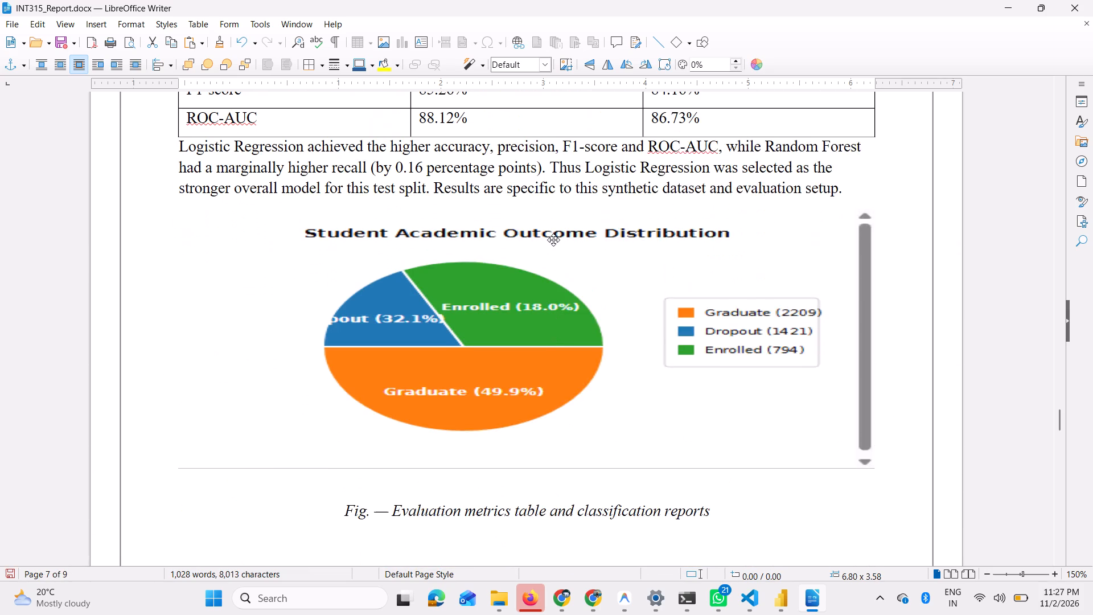
scroll(553, 240, "up", 1)
scroll(553, 240, "down", 2)
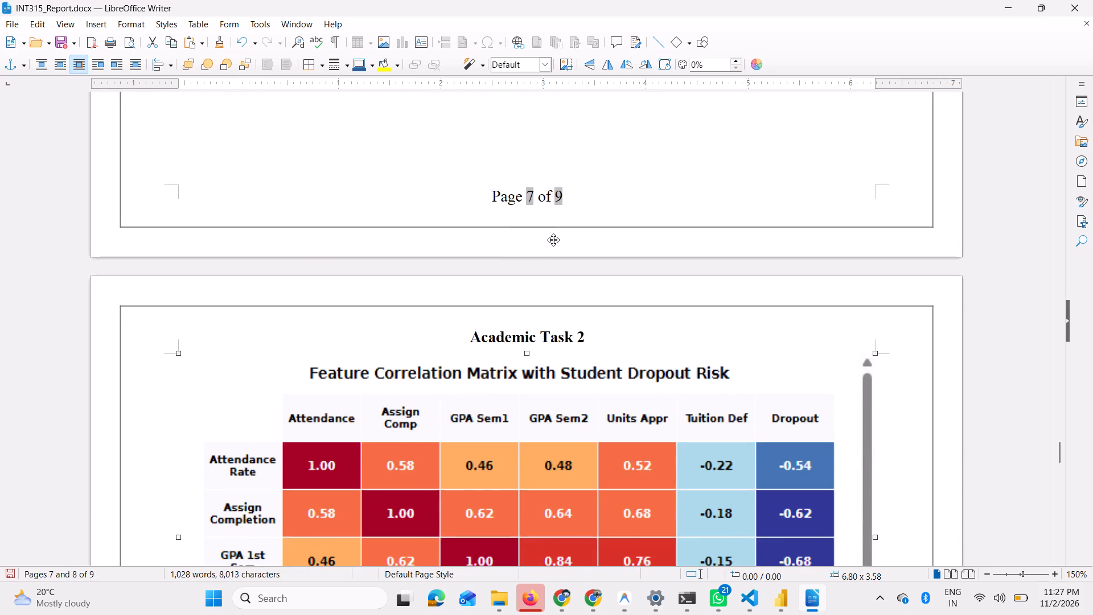
scroll(553, 240, "down", 2)
scroll(553, 240, "up", 1)
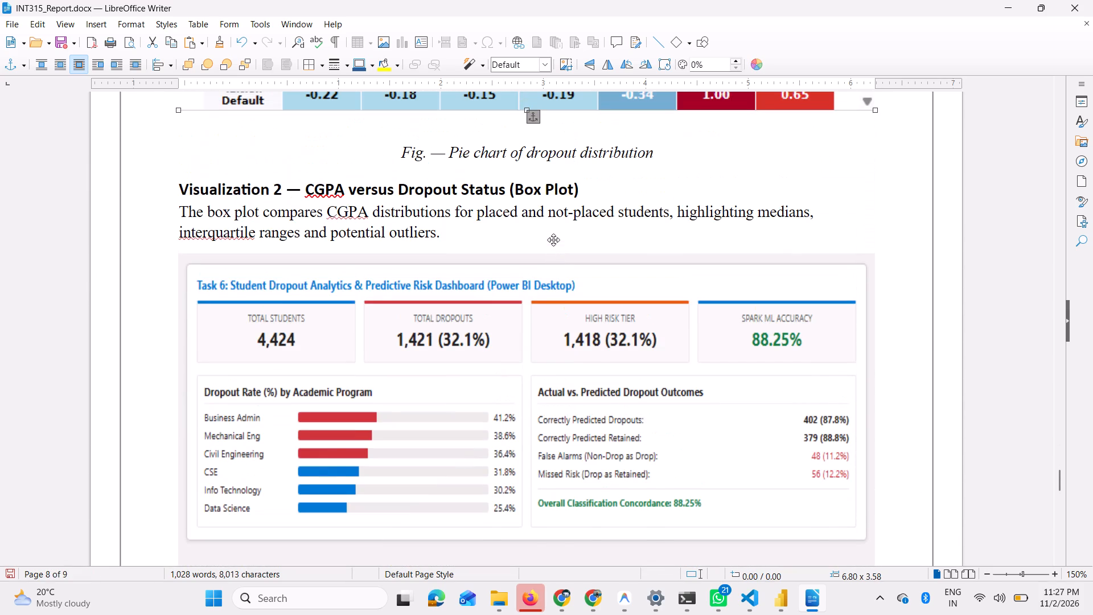
left_click(468, 231)
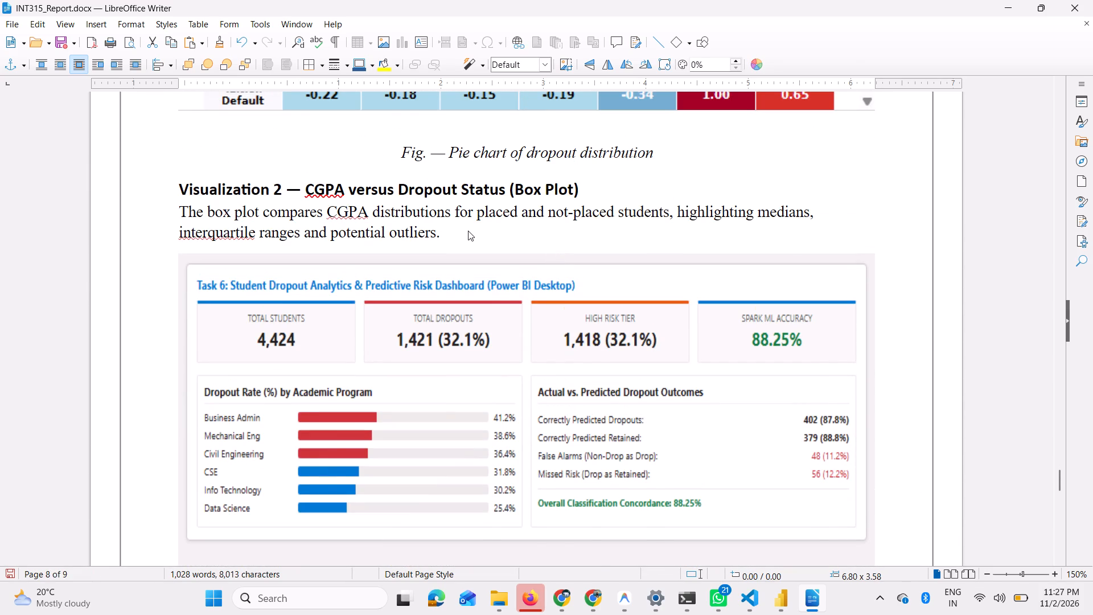
key("Return")
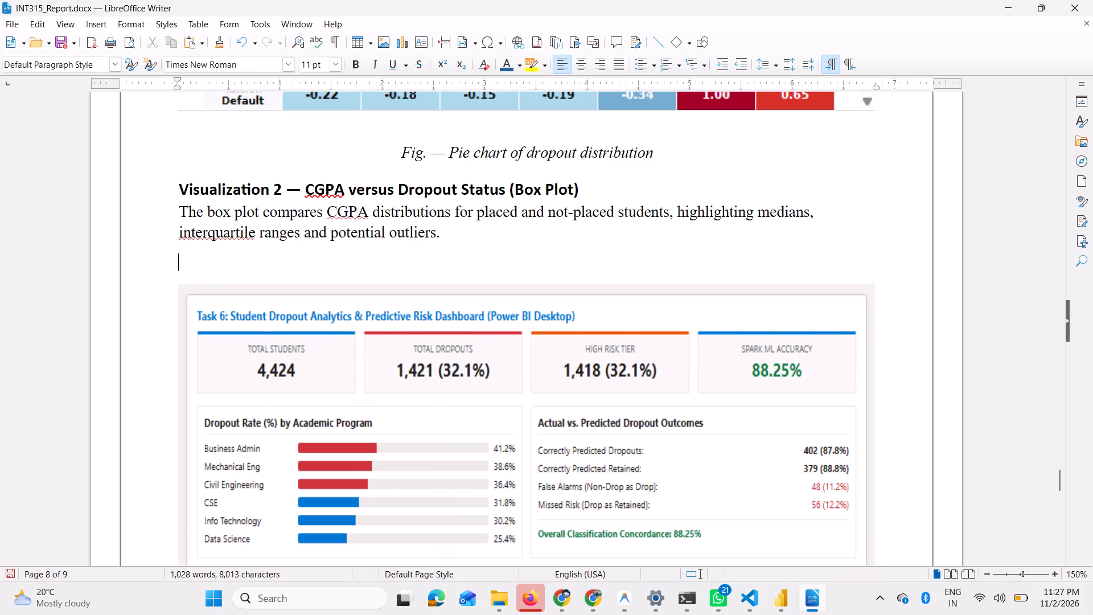
key("ctrl+v")
scroll(468, 231, "up", 2)
scroll(468, 231, "down", 1)
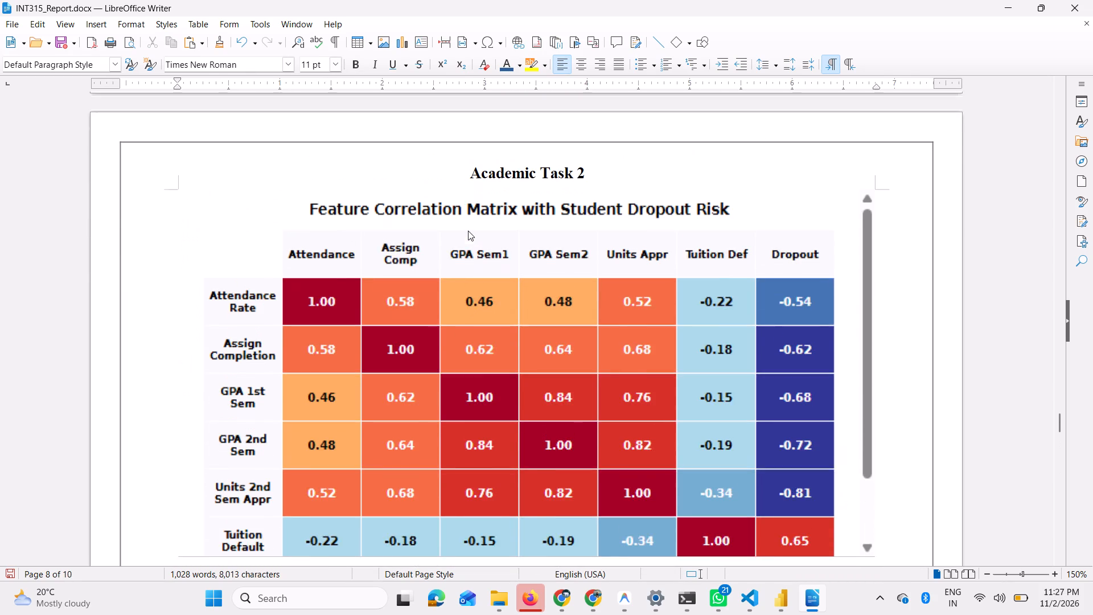
Review the figures and captions from the feature correlation matrix through the Conclusion, and back up to Visualization 2.
scroll(468, 231, "down", 4)
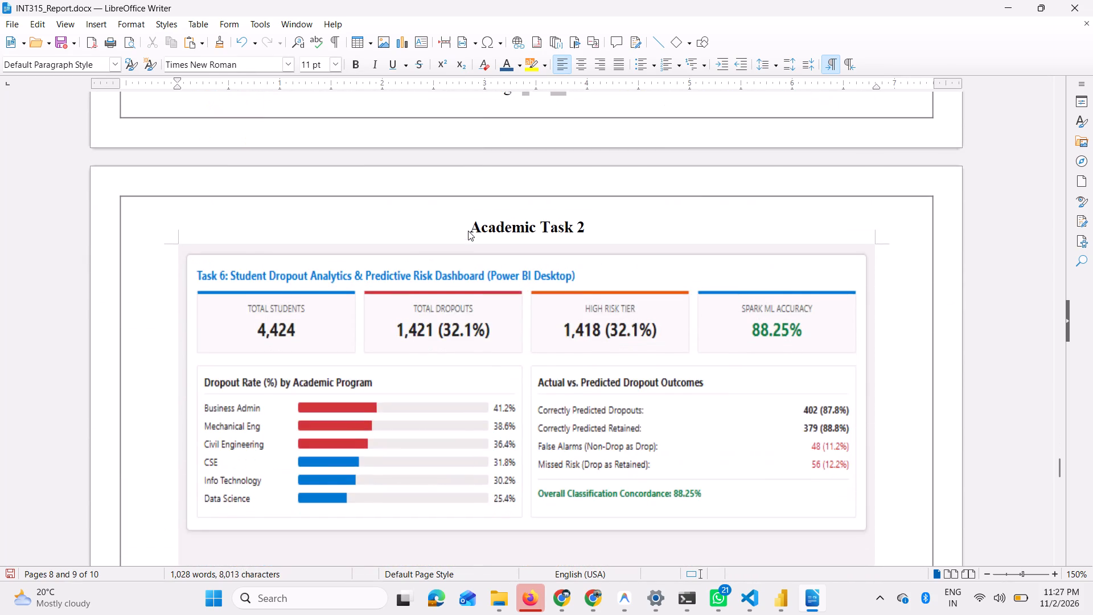
scroll(468, 231, "down", 1)
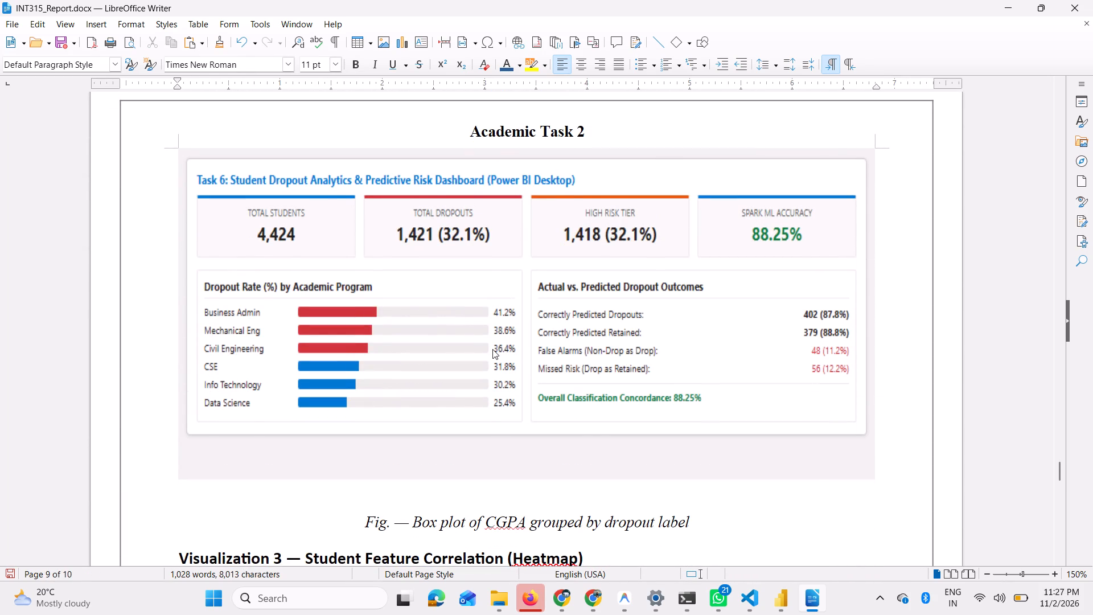
scroll(492, 349, "down", 2)
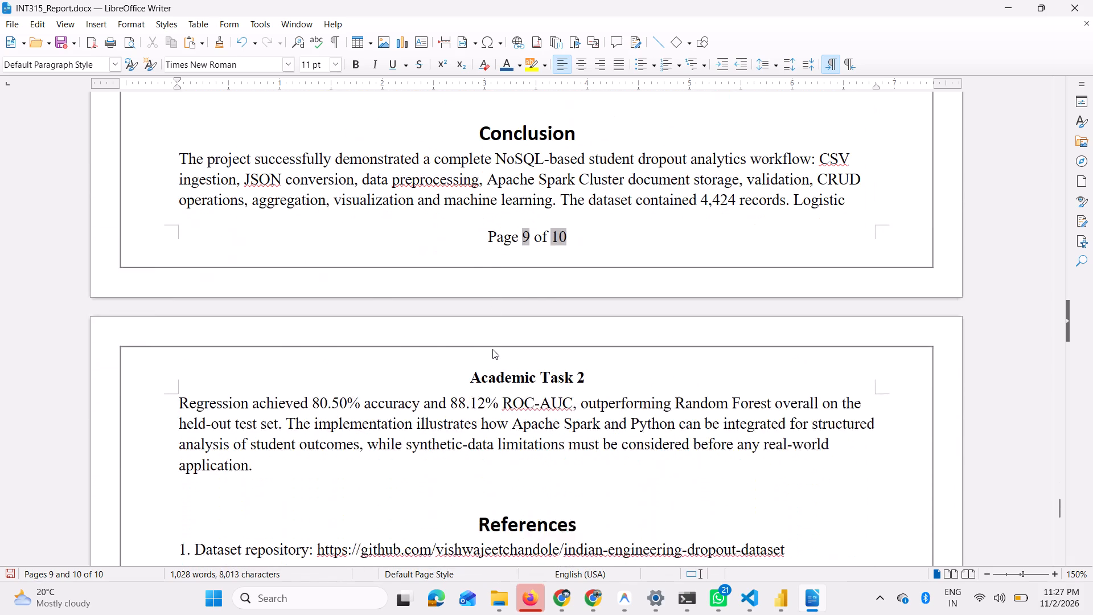
scroll(492, 349, "down", 1)
scroll(492, 349, "up", 5)
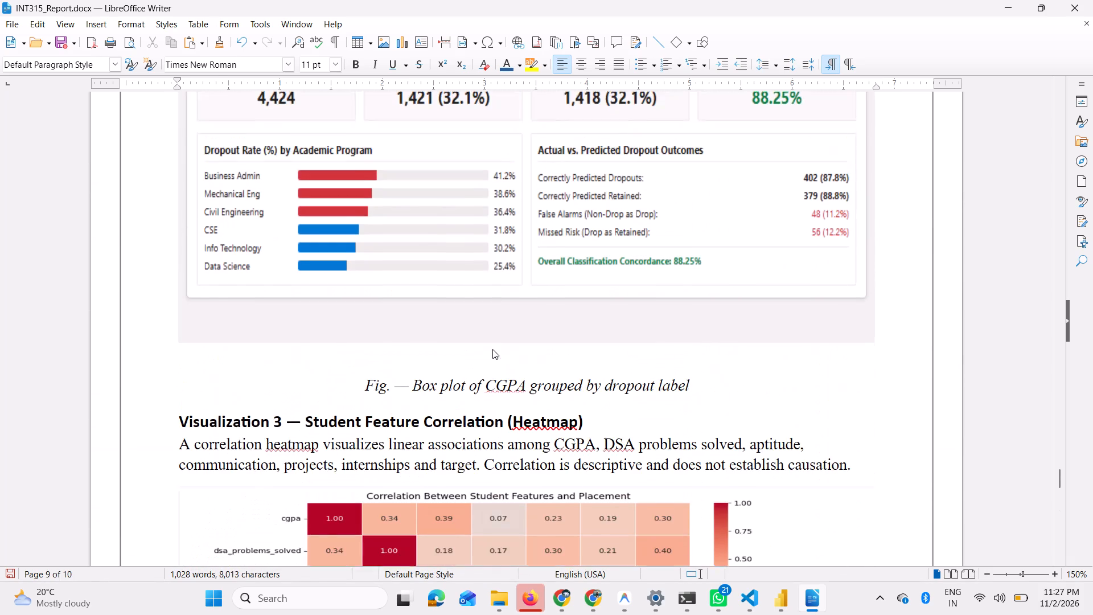
scroll(492, 349, "up", 2)
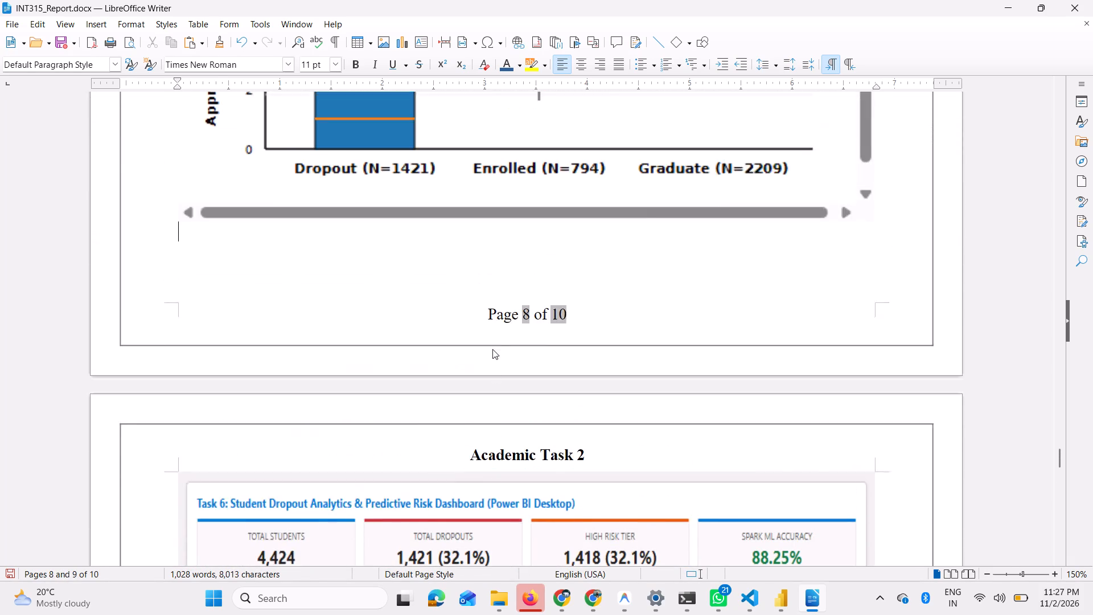
scroll(492, 349, "up", 2)
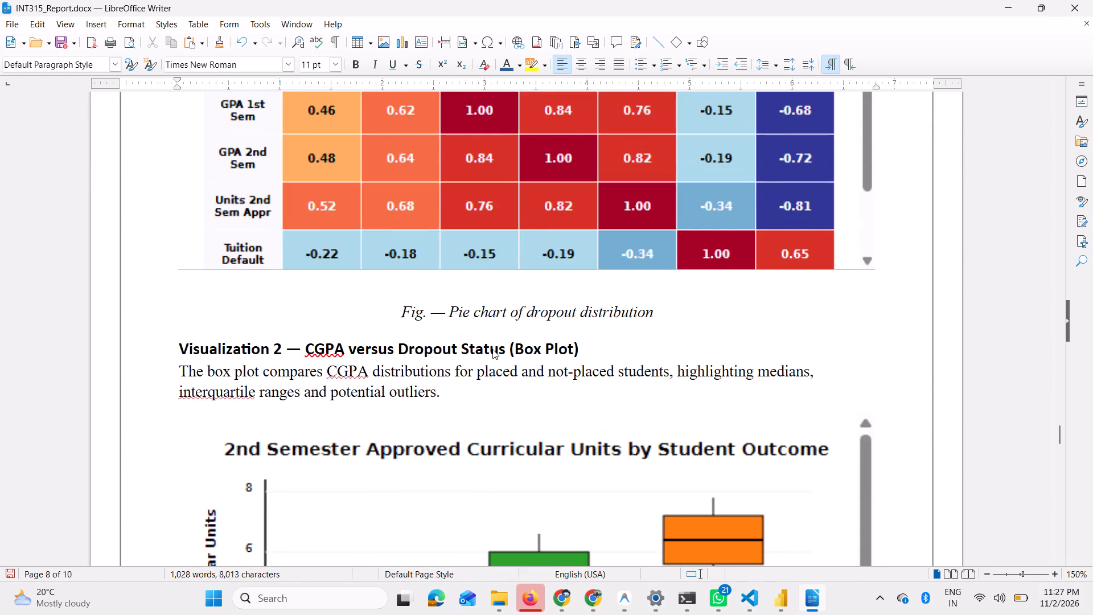
Move the Student Academic Outcome Distribution pie chart from above the evaluation metrics caption to a new line below the Visualization 1 description.
scroll(492, 349, "up", 2)
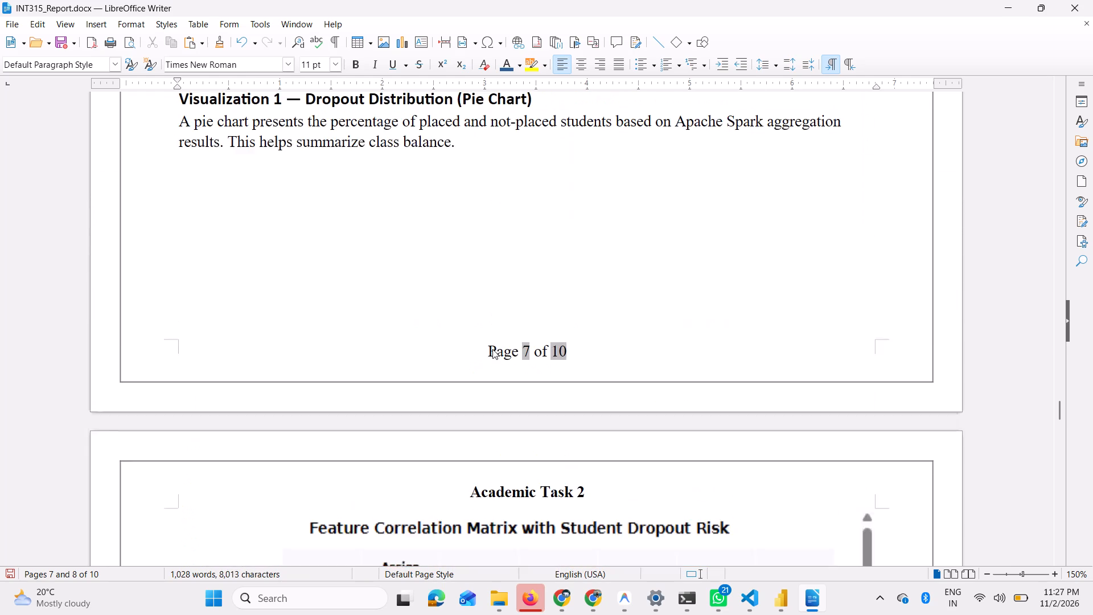
scroll(492, 349, "up", 3)
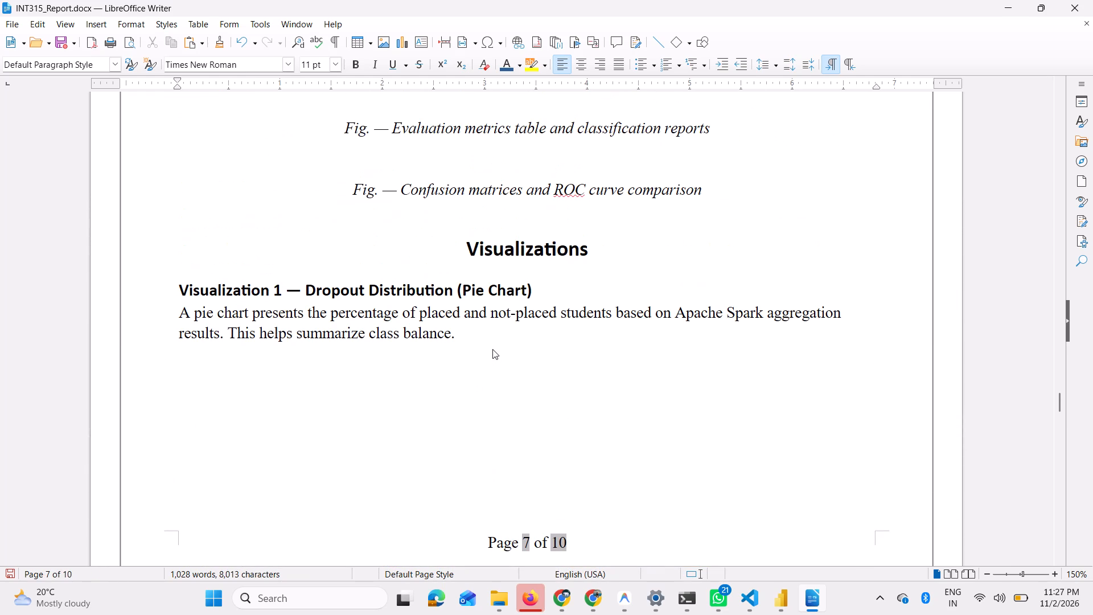
scroll(492, 349, "up", 1)
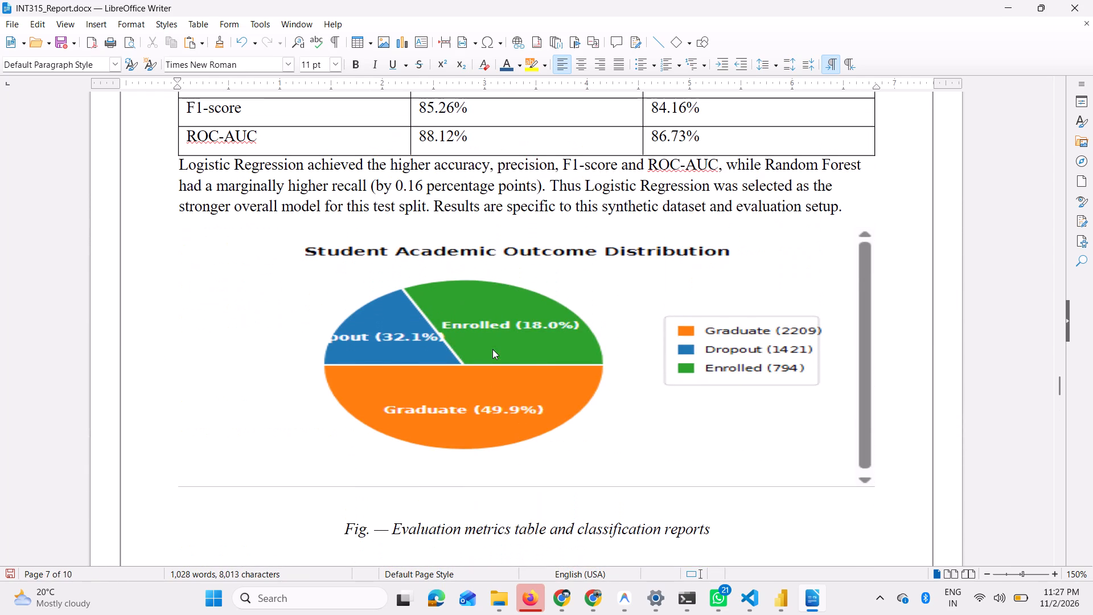
right_click(496, 357)
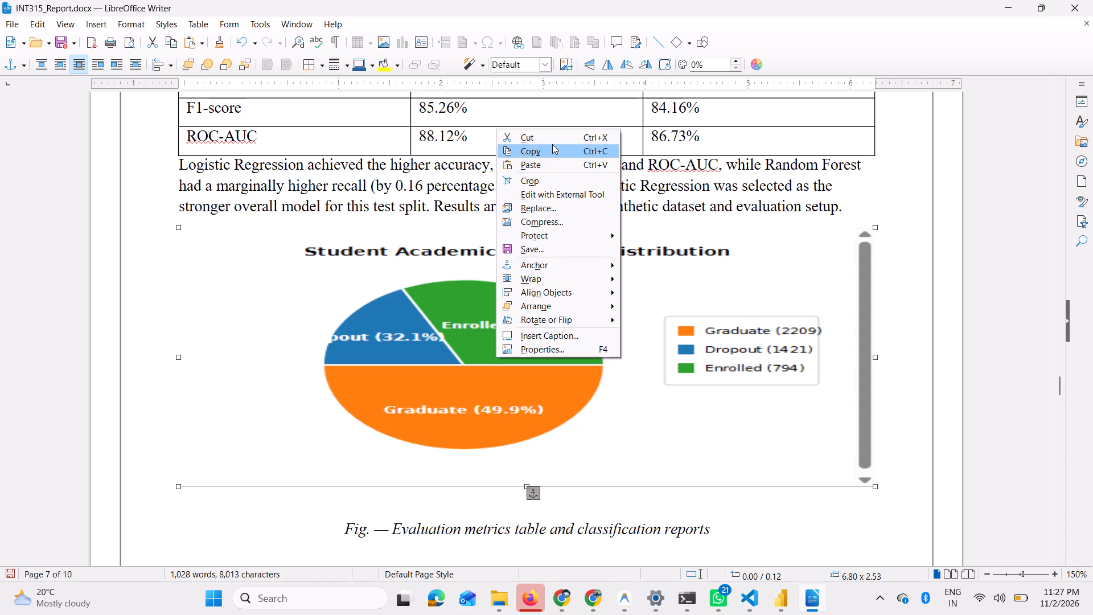
left_click(552, 144)
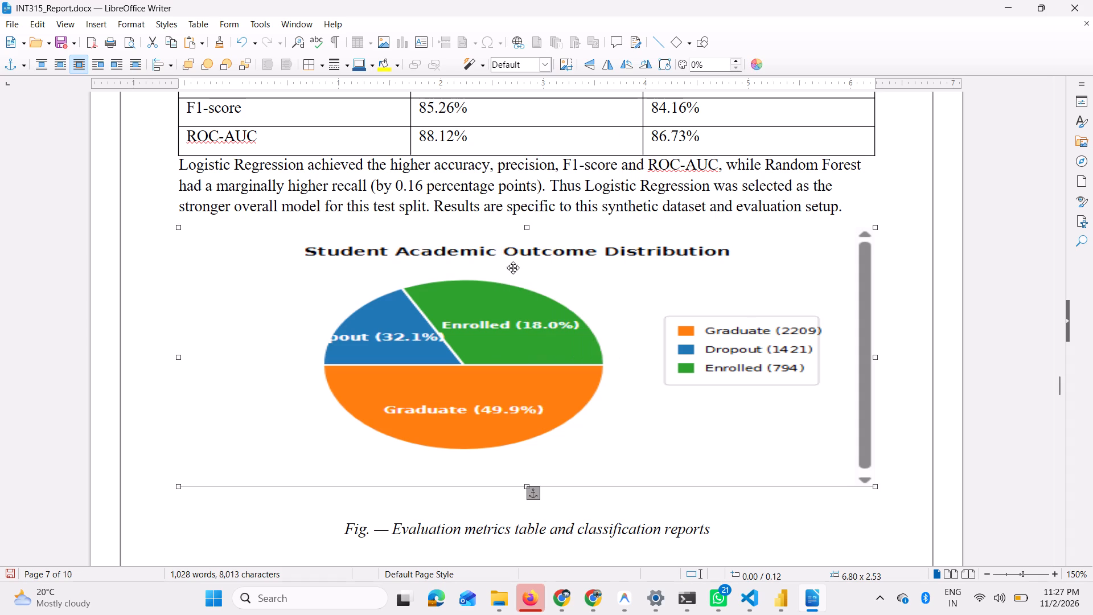
right_click(496, 306)
left_click(519, 313)
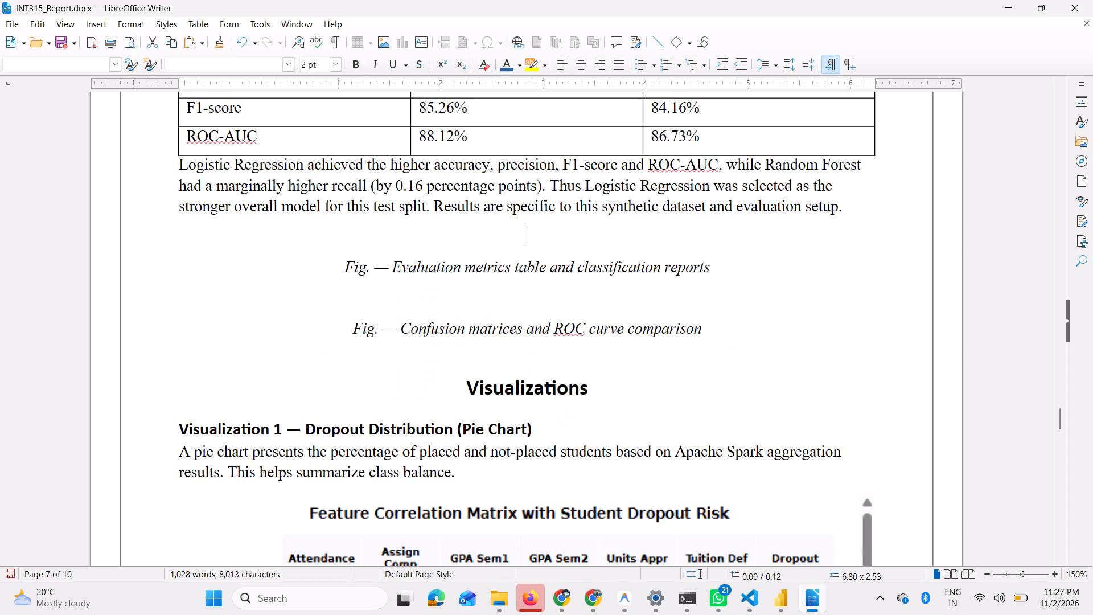
scroll(565, 392, "down", 1)
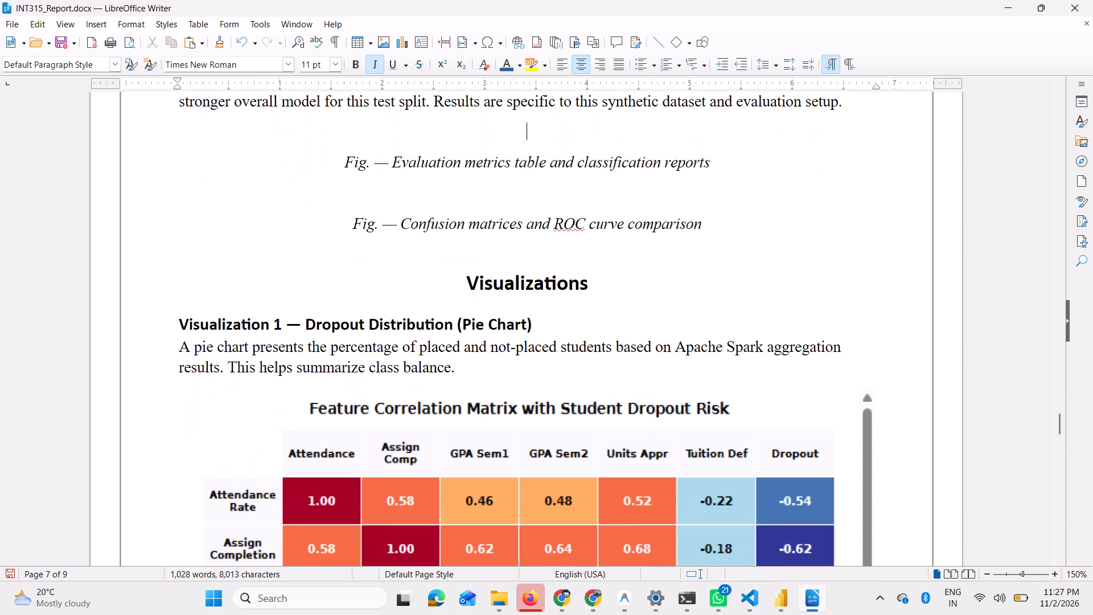
left_click(502, 370)
key("Return")
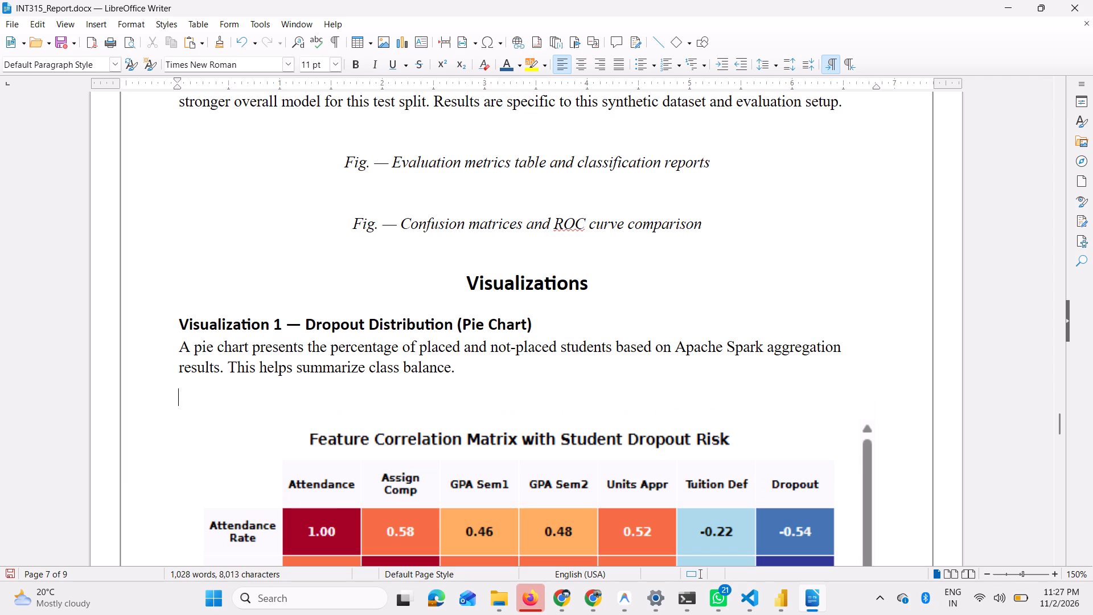
key("ctrl+v")
scroll(502, 370, "up", 1)
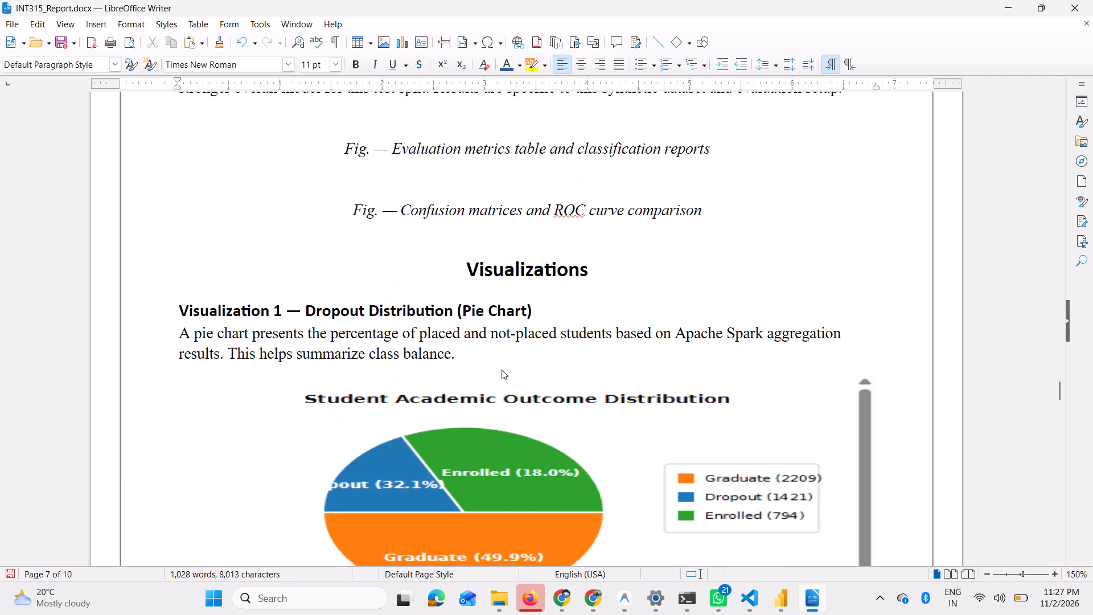
scroll(502, 370, "up", 1)
Change the figure caption just above the Visualization 3 heading to read "Fig. — Power BI Dashboard".
scroll(502, 370, "down", 2)
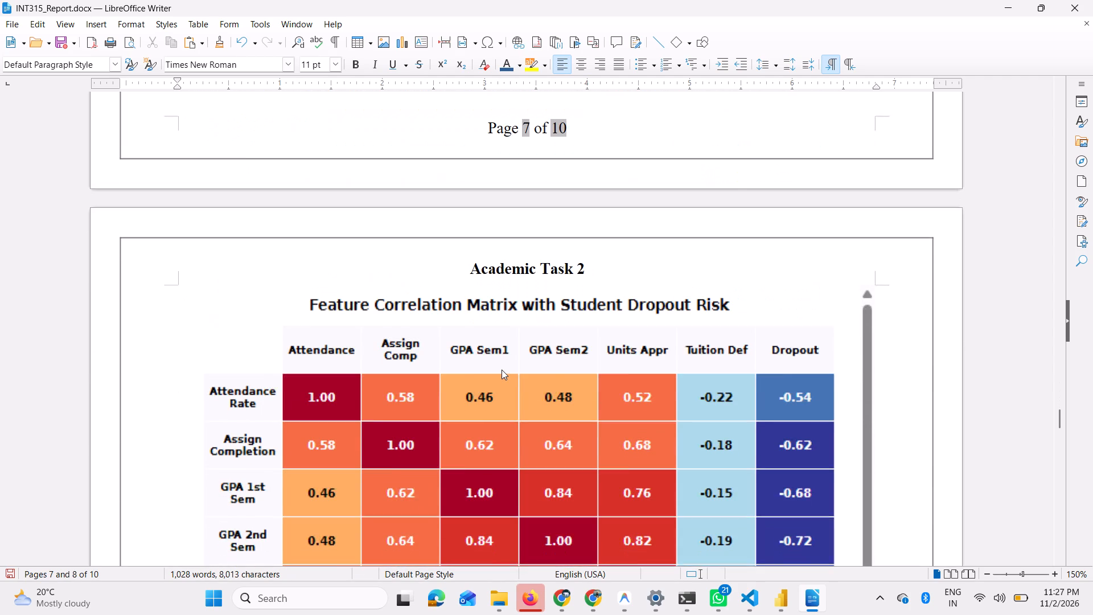
scroll(502, 370, "down", 3)
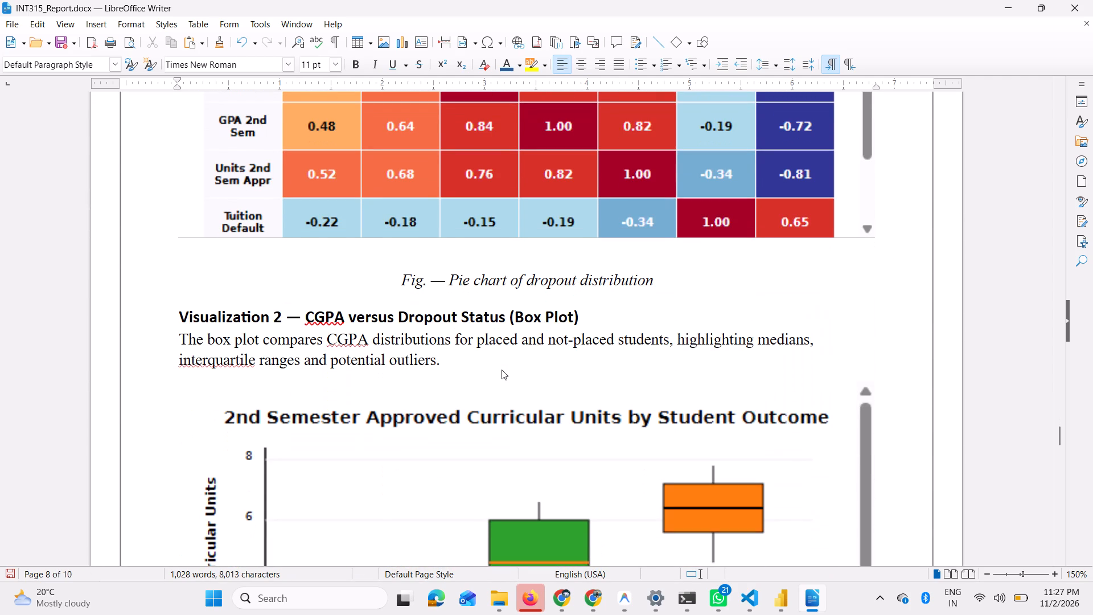
scroll(475, 372, "down", 2)
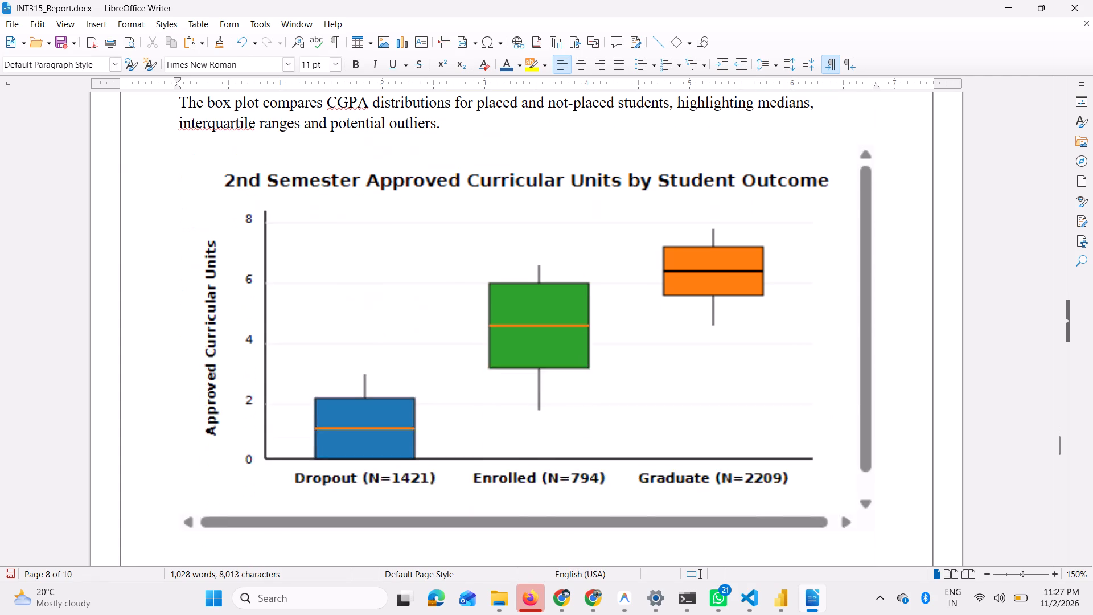
scroll(475, 372, "down", 3)
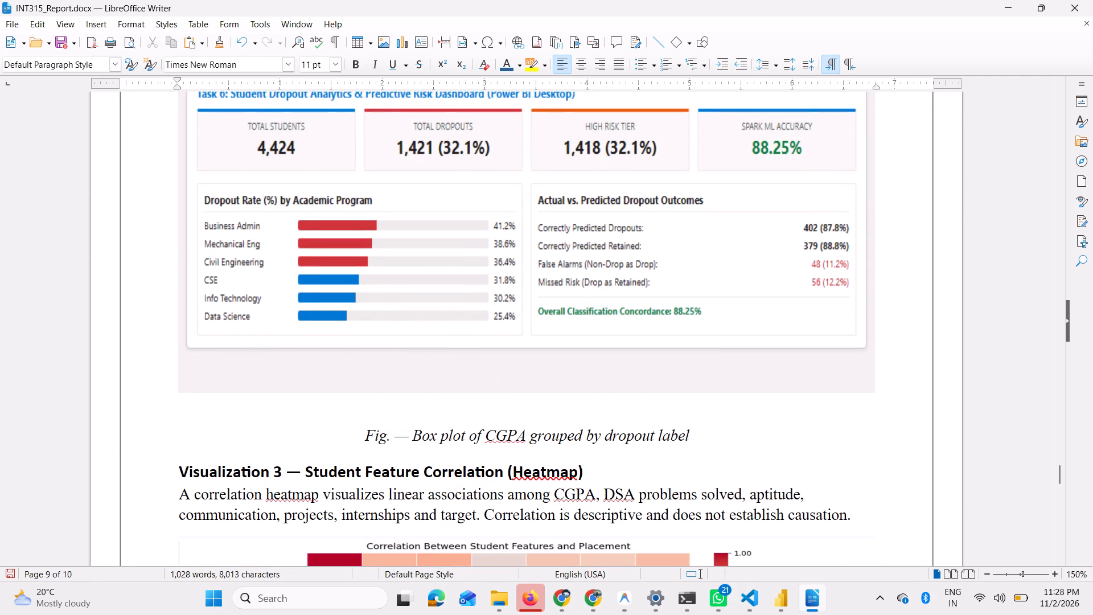
left_click_drag(691, 437, 421, 434)
key("BackSpace")
key("BackSpace")
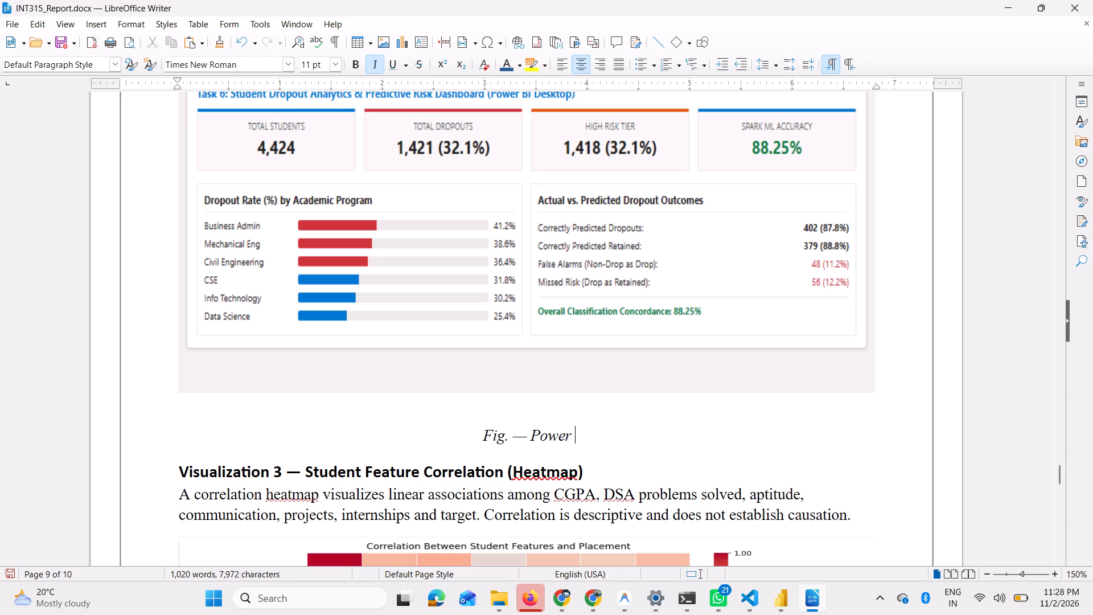
key("b")
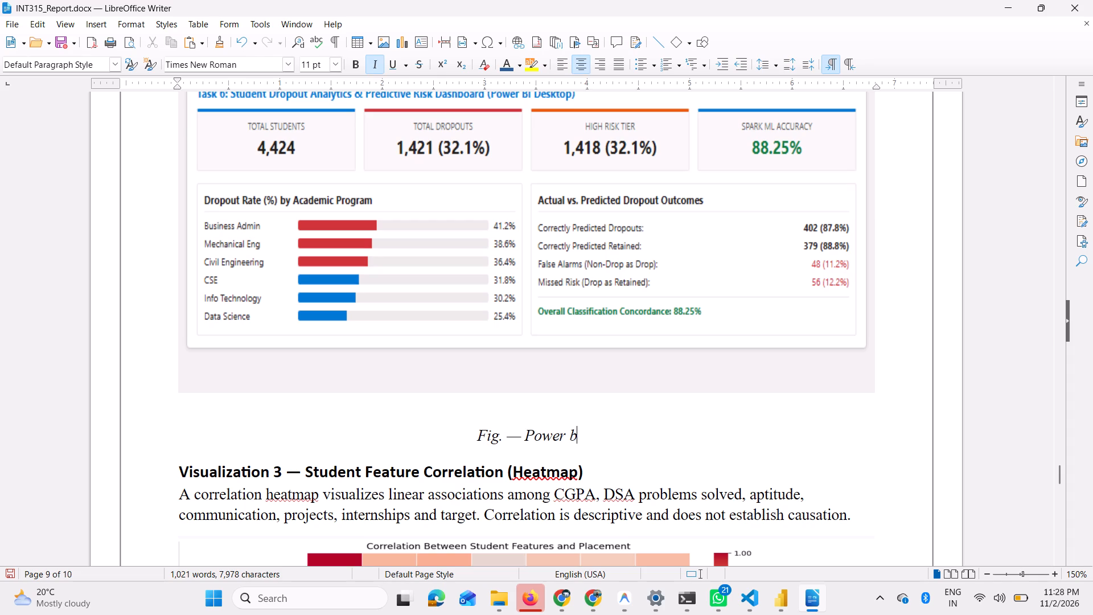
key("BackSpace")
type("BI")
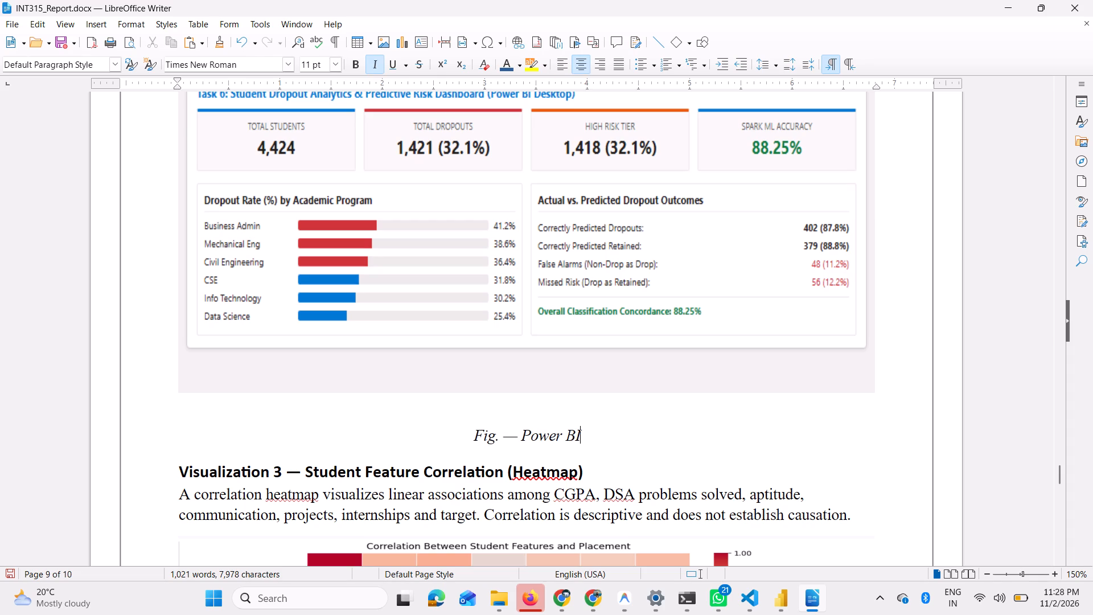
key("space")
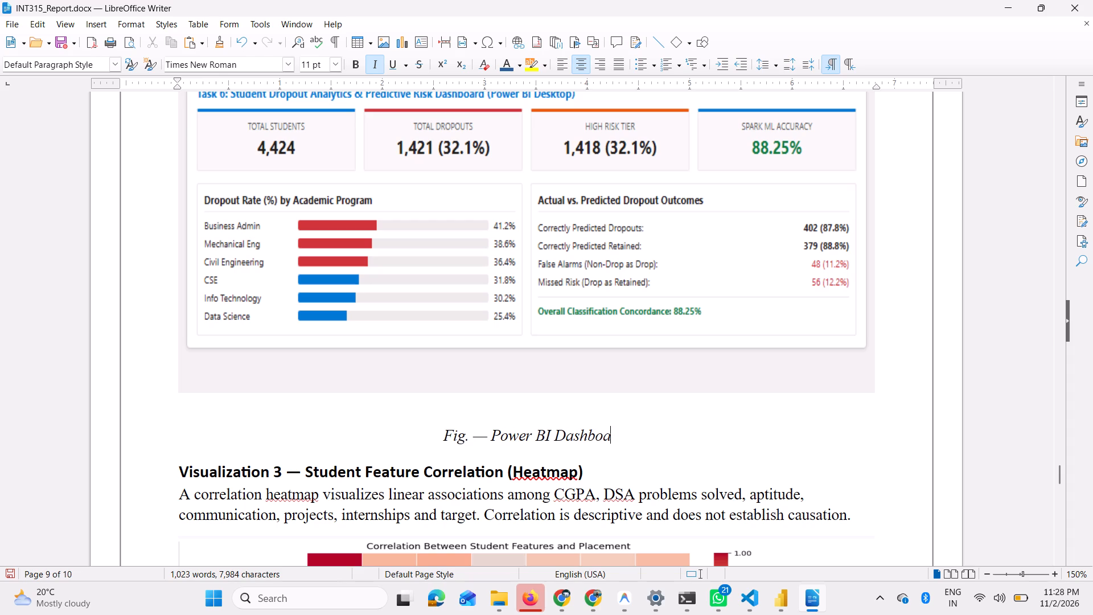
Cut the Task 6 Student Dropout Analytics dashboard image from above the Power BI Dashboard caption.
scroll(487, 447, "down", 1)
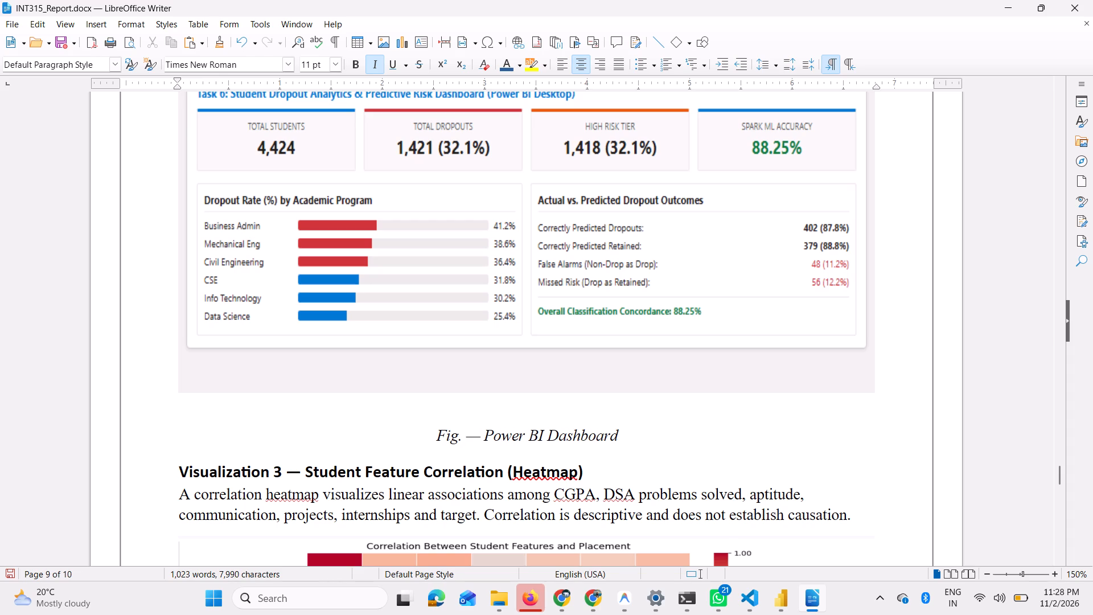
scroll(487, 447, "down", 2)
scroll(487, 447, "up", 1)
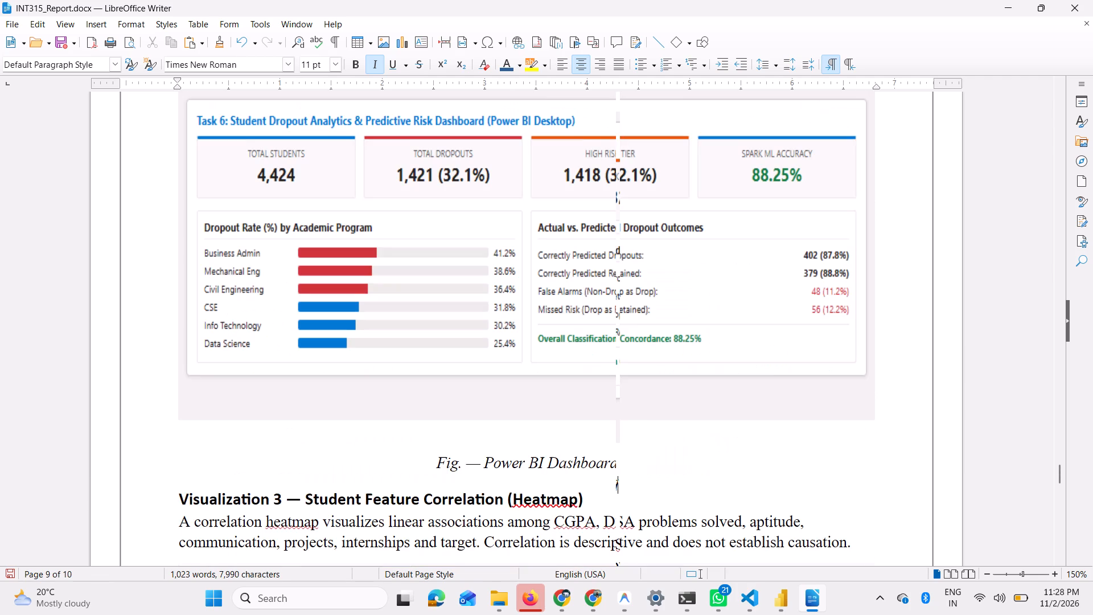
right_click(543, 357)
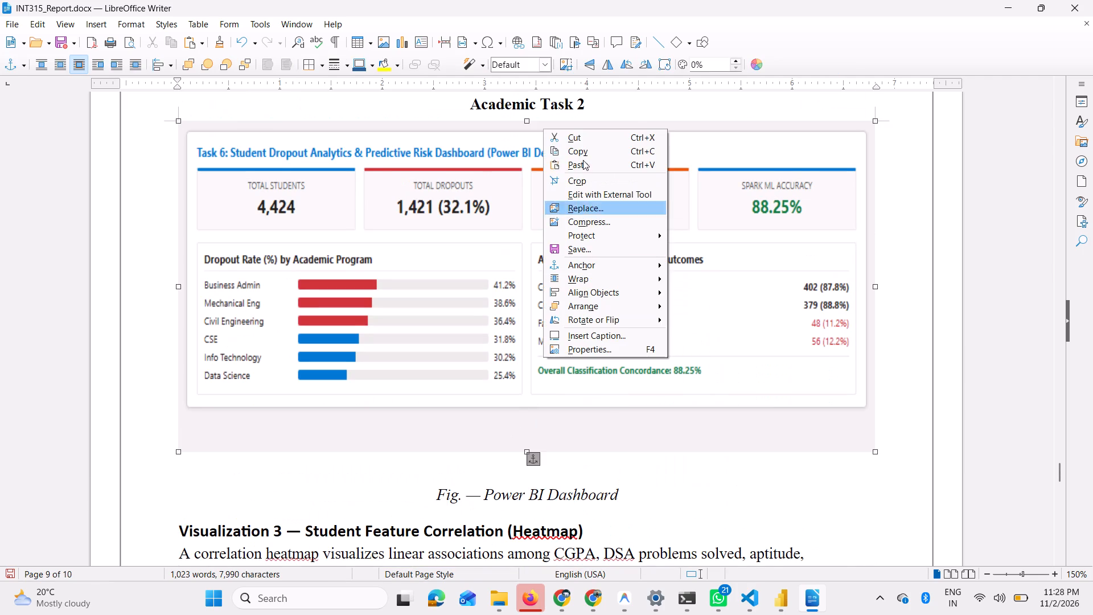
left_click(594, 141)
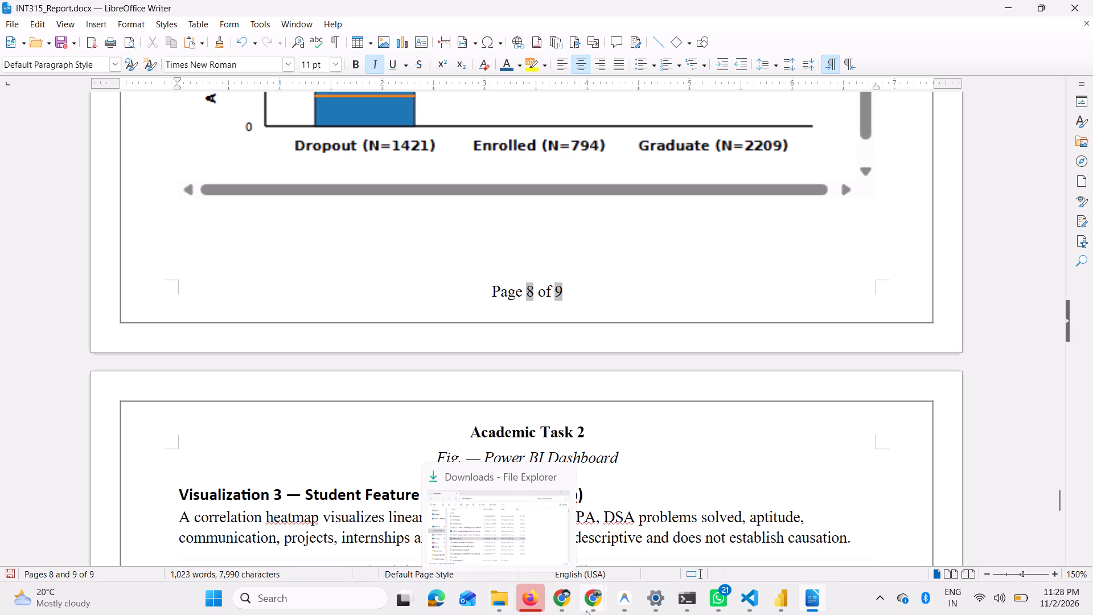
left_click(499, 605)
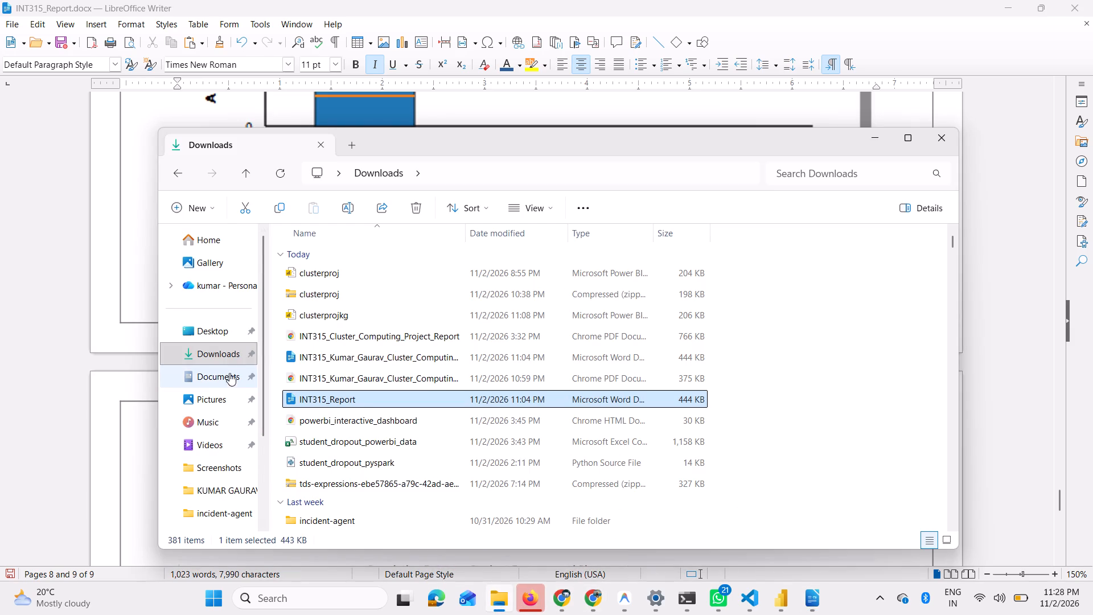
left_click(228, 405)
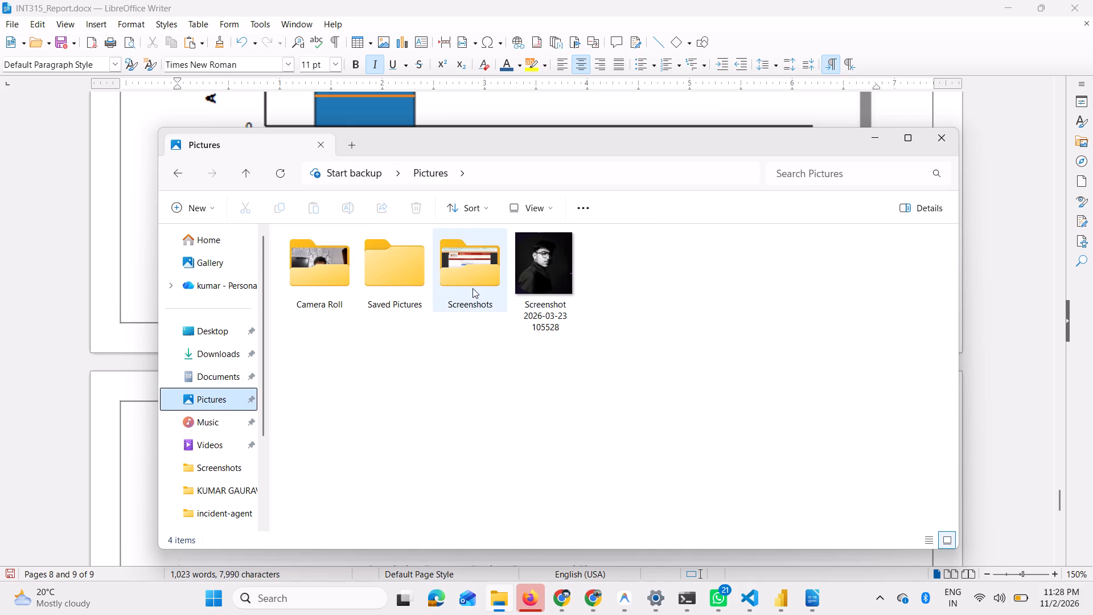
double_click(483, 286)
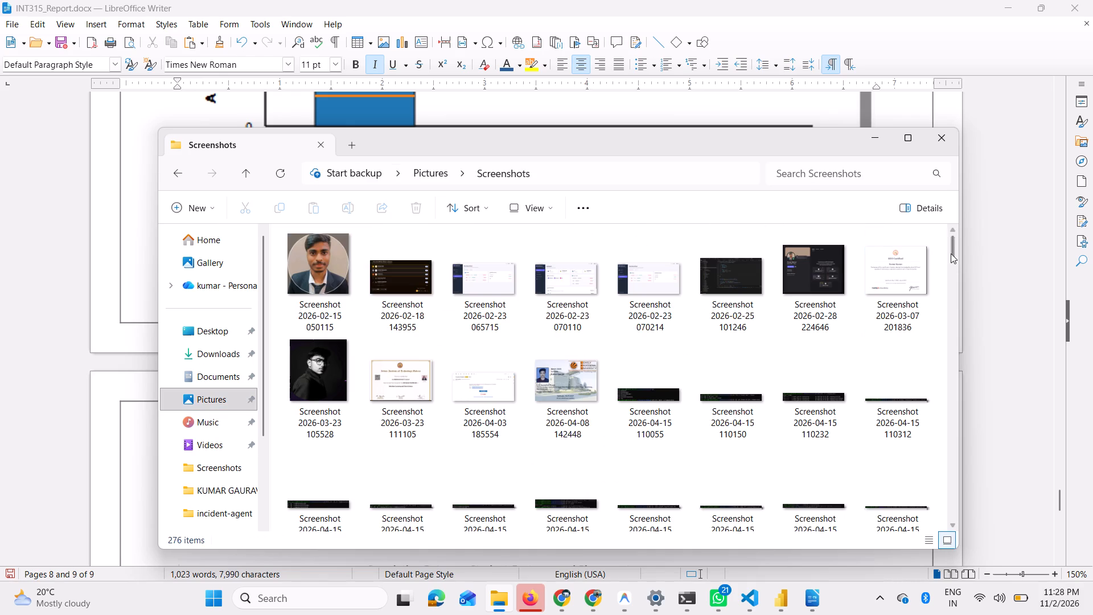
left_click_drag(951, 251, 936, 515)
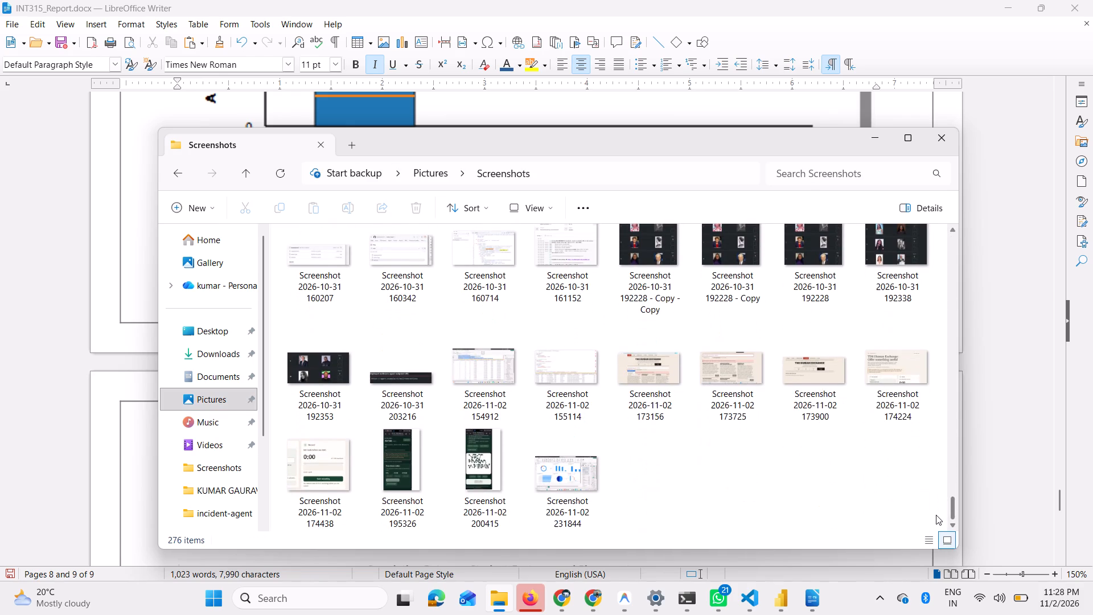
right_click(591, 487)
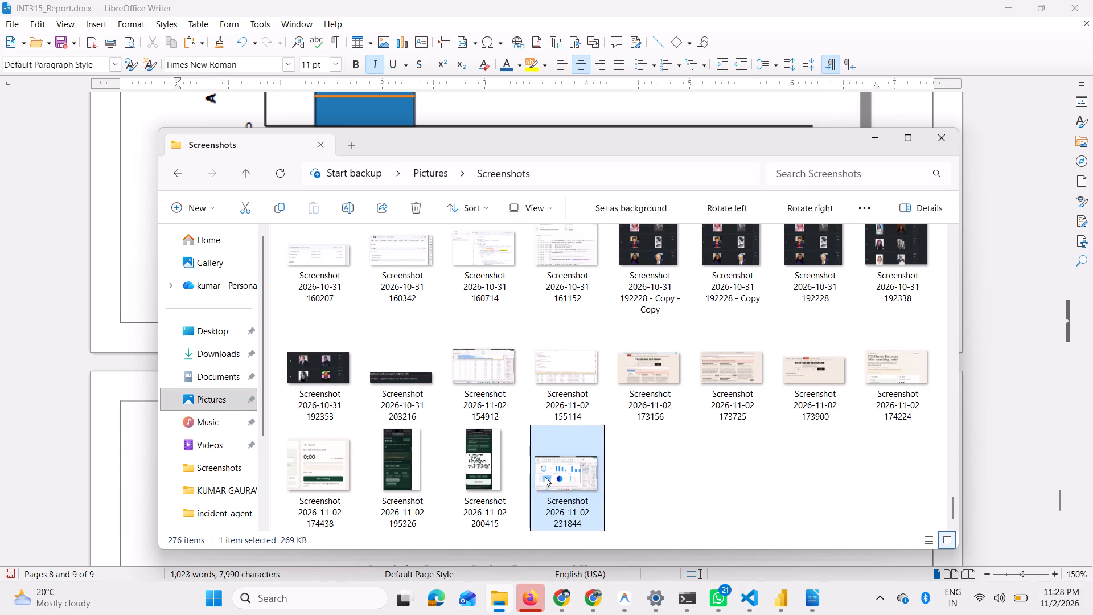
left_click(672, 20)
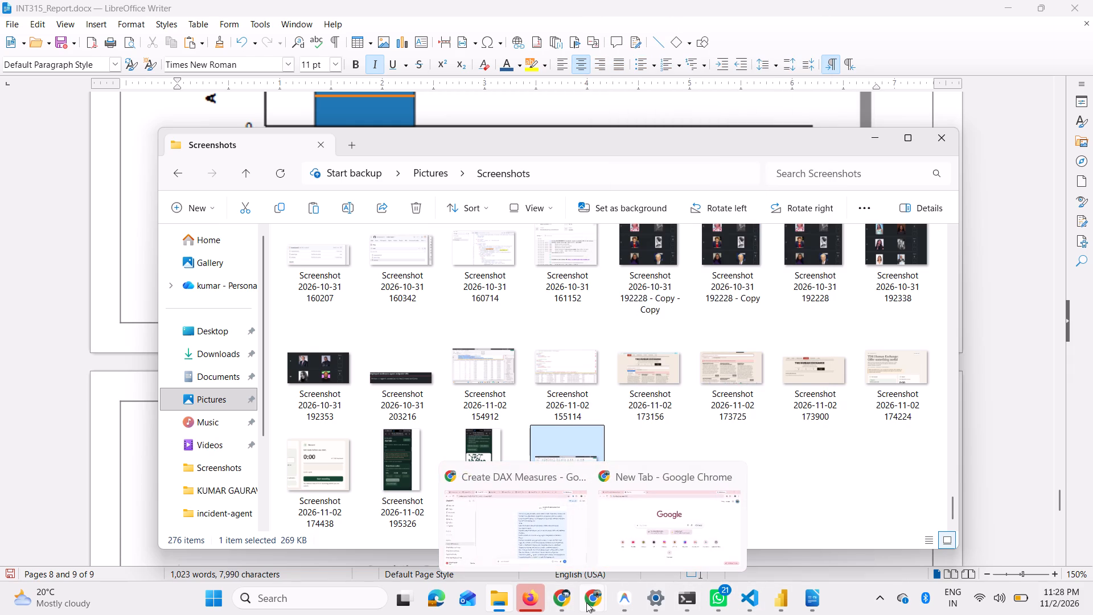
left_click(807, 605)
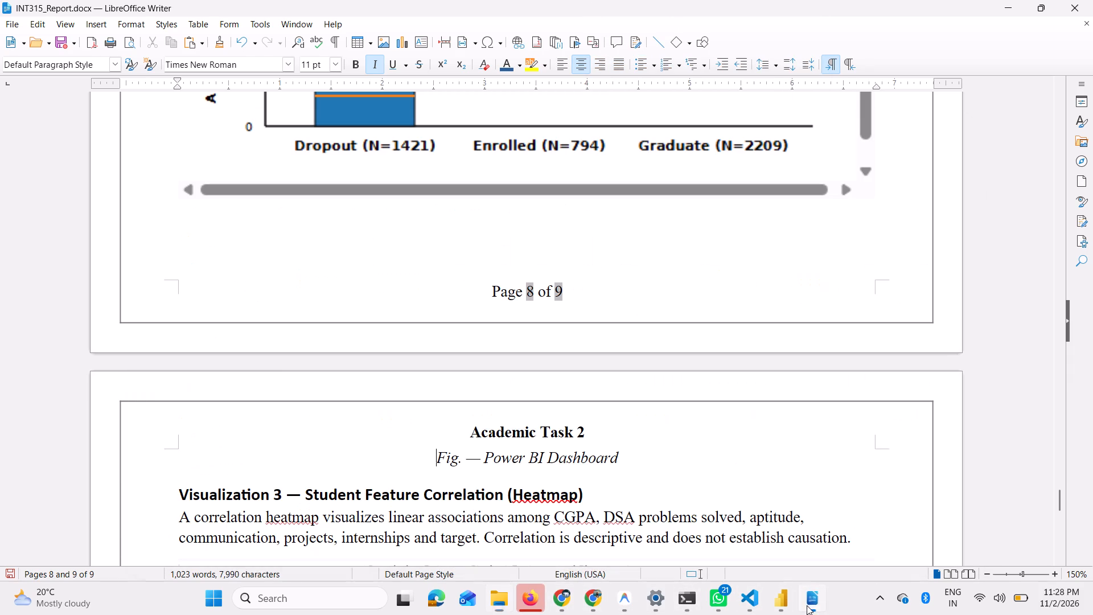
key("ctrl+v")
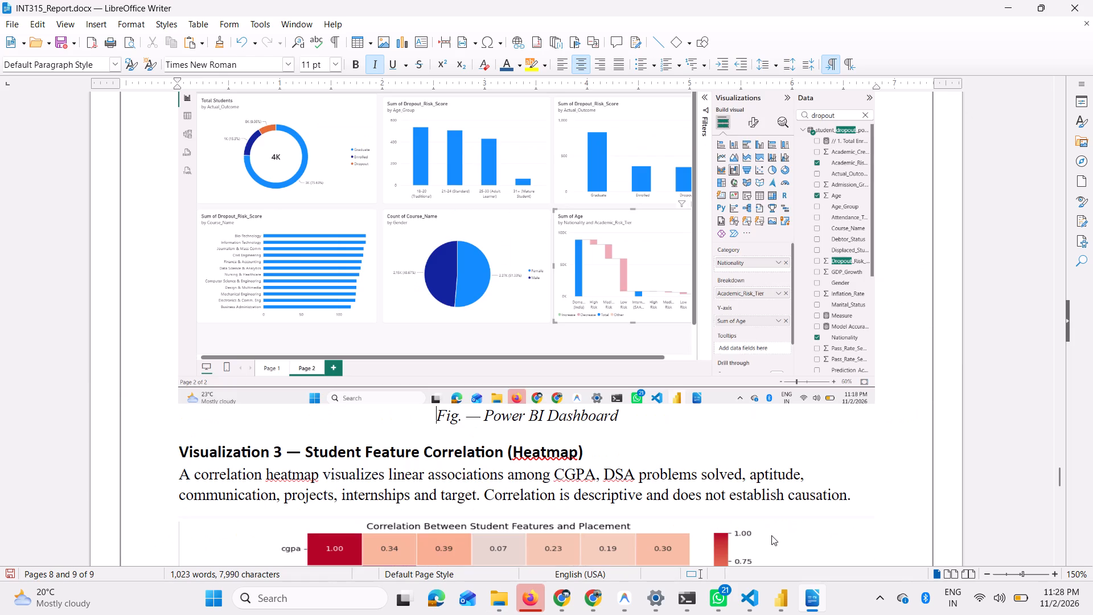
scroll(756, 489, "up", 1)
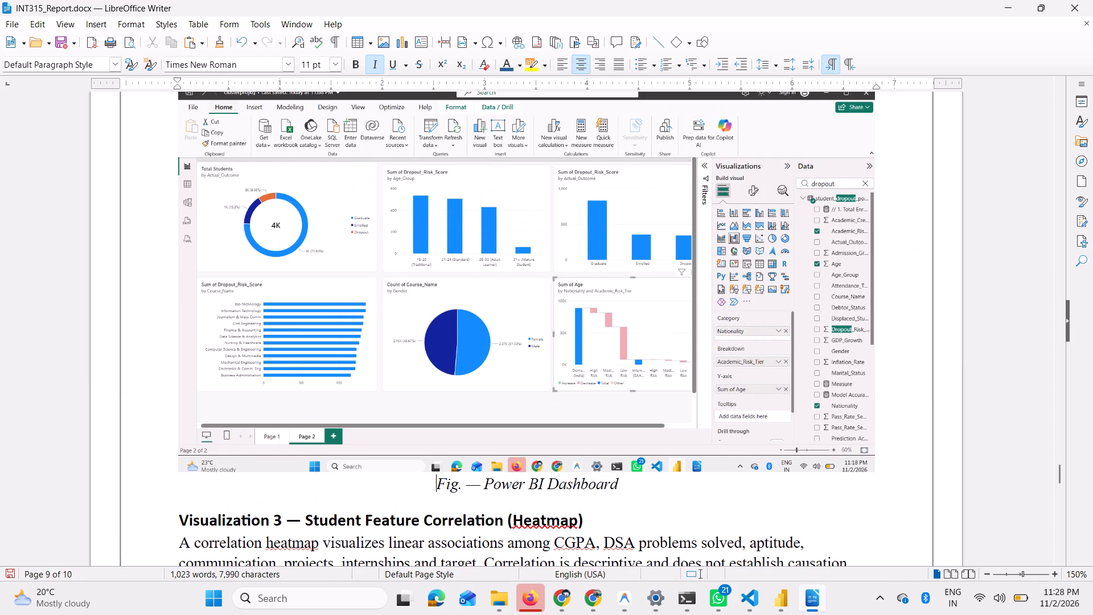
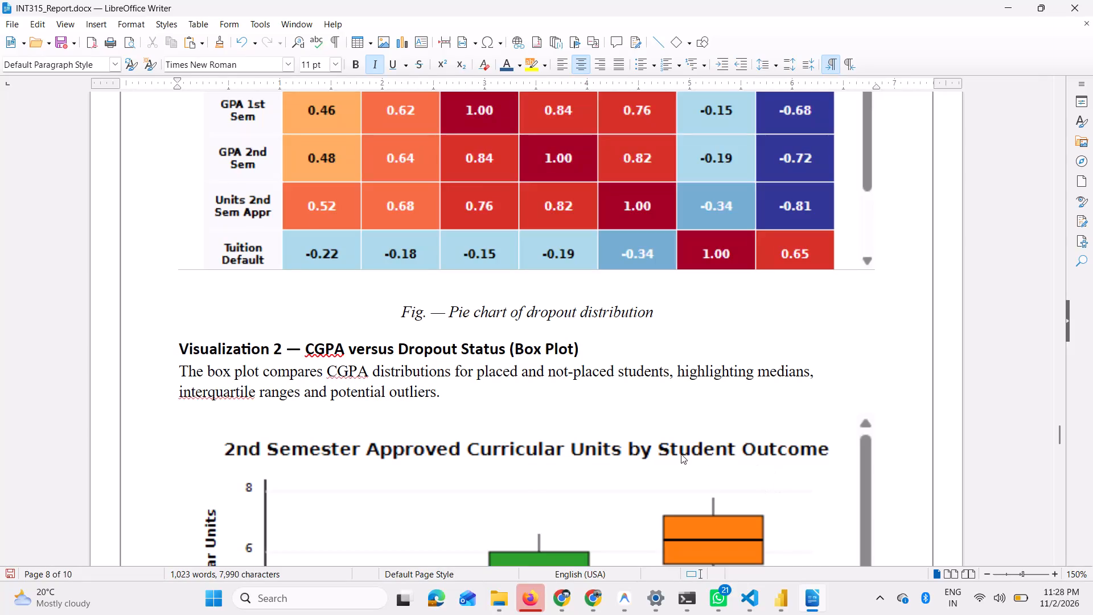
Remove the wording "Pie chart of dropout distribution" from the caption below the Feature Correlation Matrix, leaving only "Fig. —".
scroll(681, 454, "down", 2)
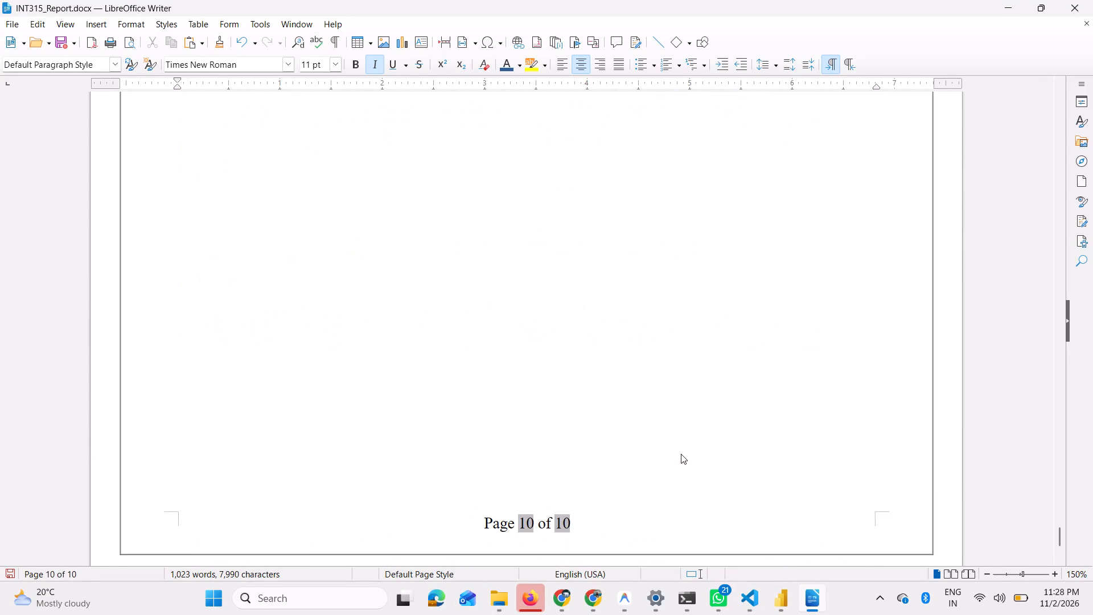
scroll(681, 454, "up", 4)
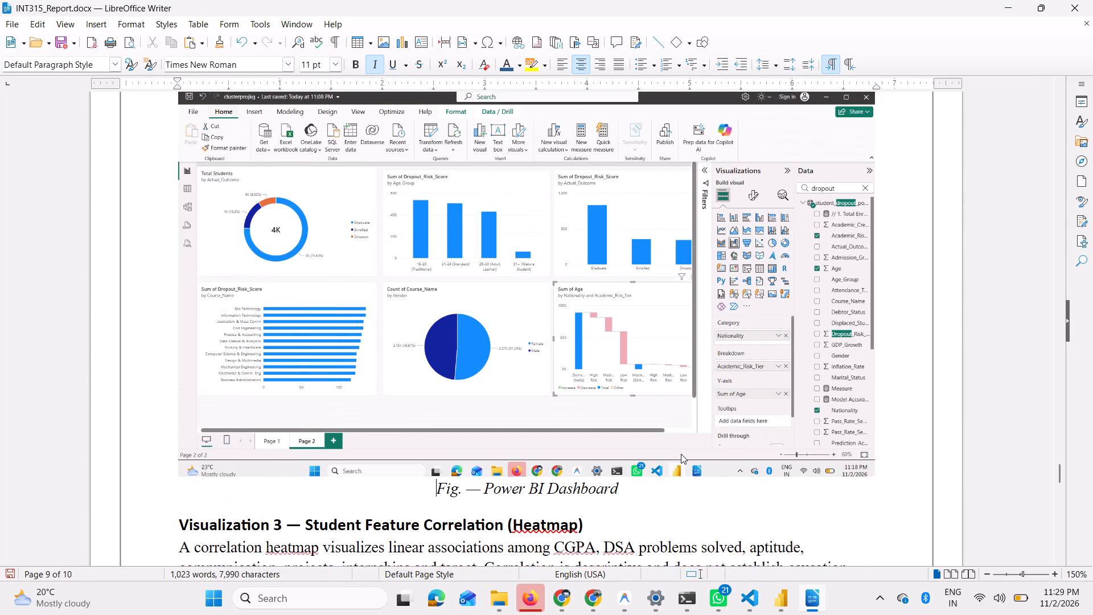
scroll(681, 454, "up", 4)
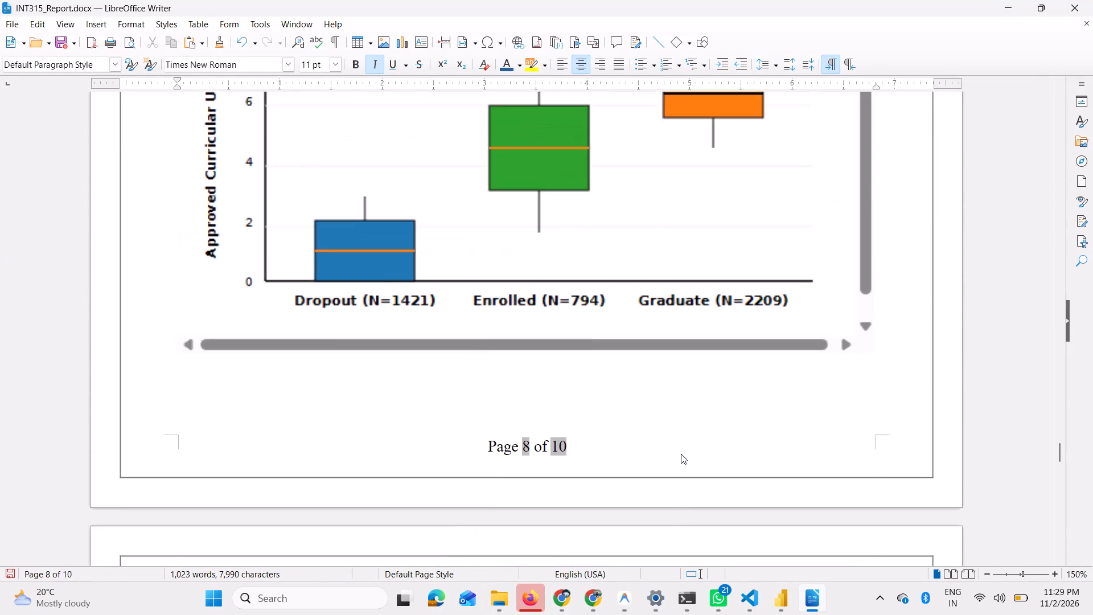
scroll(681, 454, "up", 4)
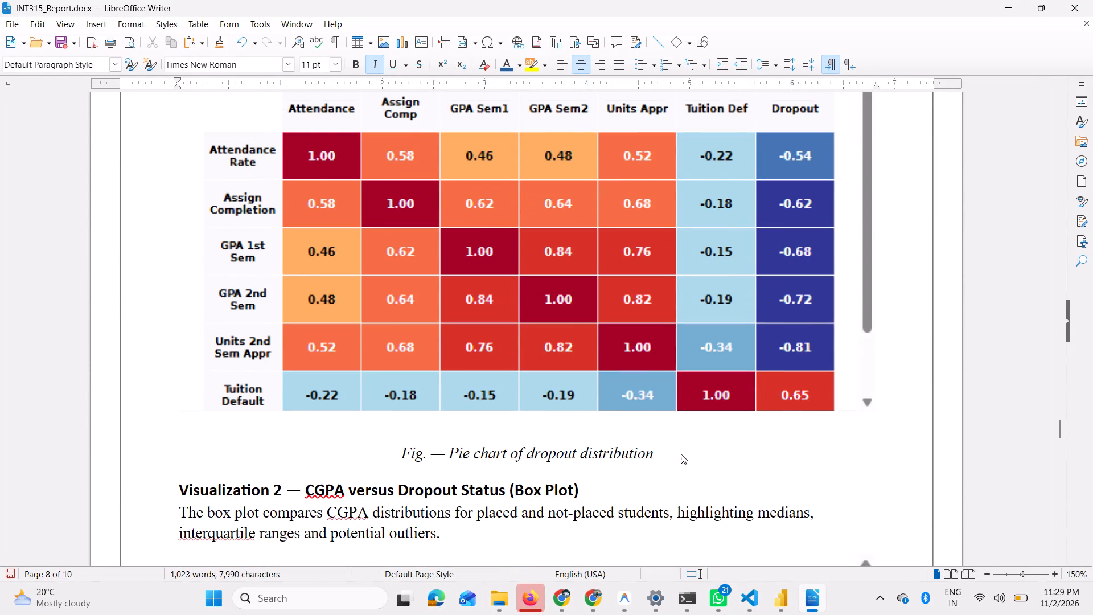
scroll(681, 454, "up", 1)
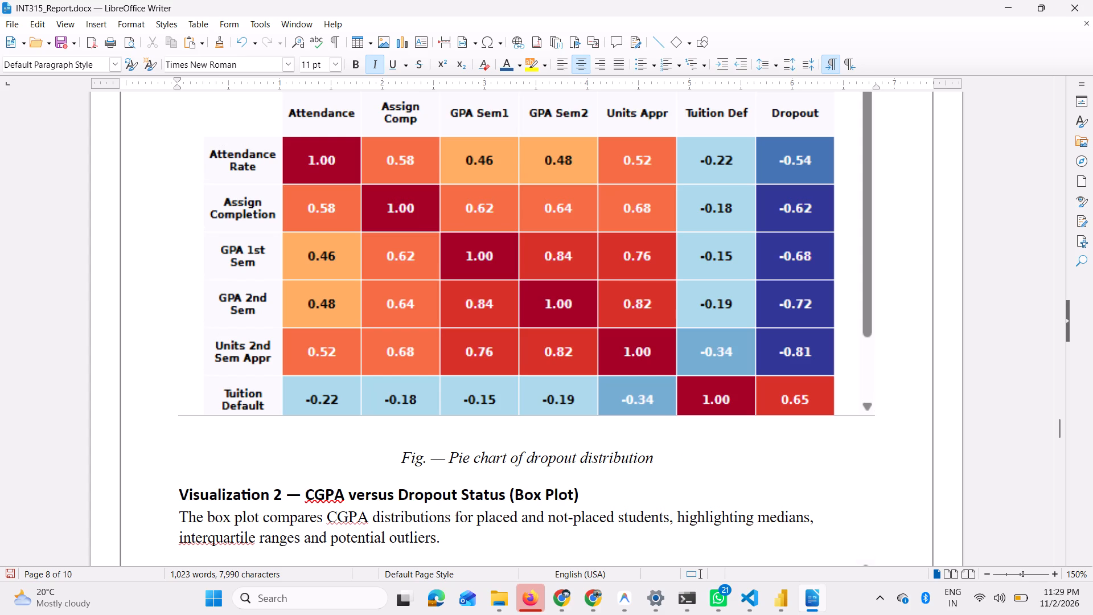
left_click_drag(661, 461, 500, 449)
key("BackSpace")
key("BackSpace")
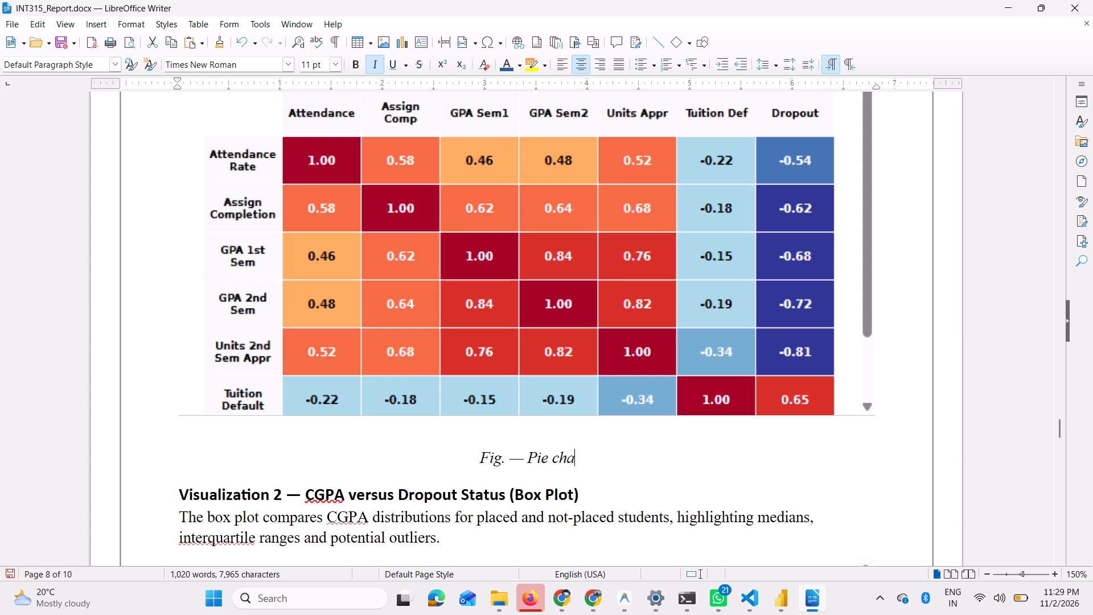
key("BackSpace")
key("BackSpace")
key("BackSpace")
key("BackSpace")
key("BackSpace")
key("BackSpace")
key("BackSpace")
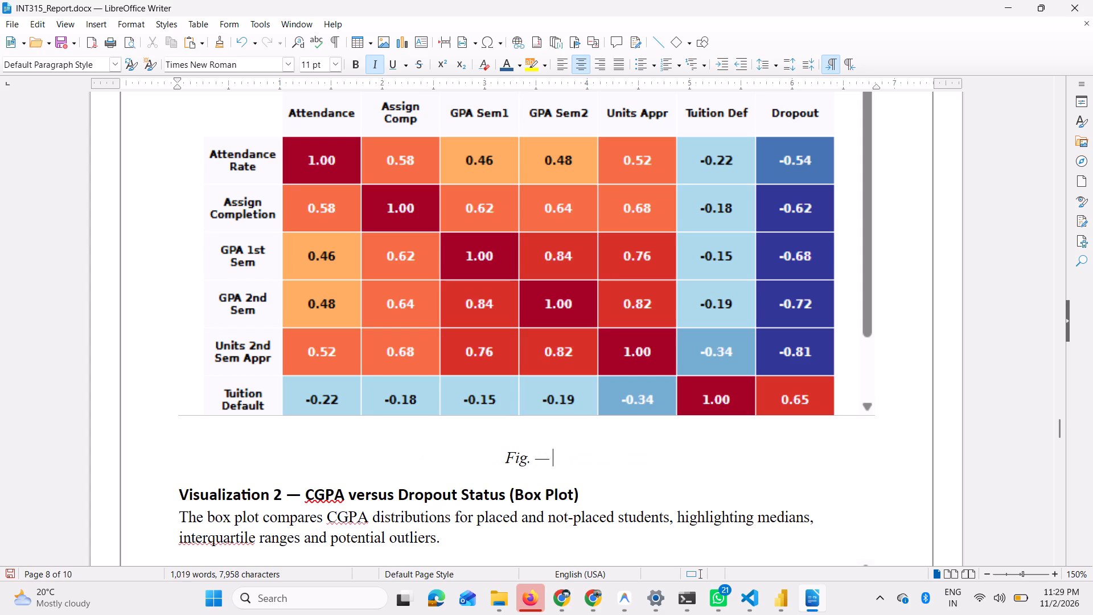
Delete the entire "Fig. — Apache Spark aggregation query outputs" caption between the ROC curve chart and the Machine Learning Algorithms heading.
scroll(556, 502, "down", 5)
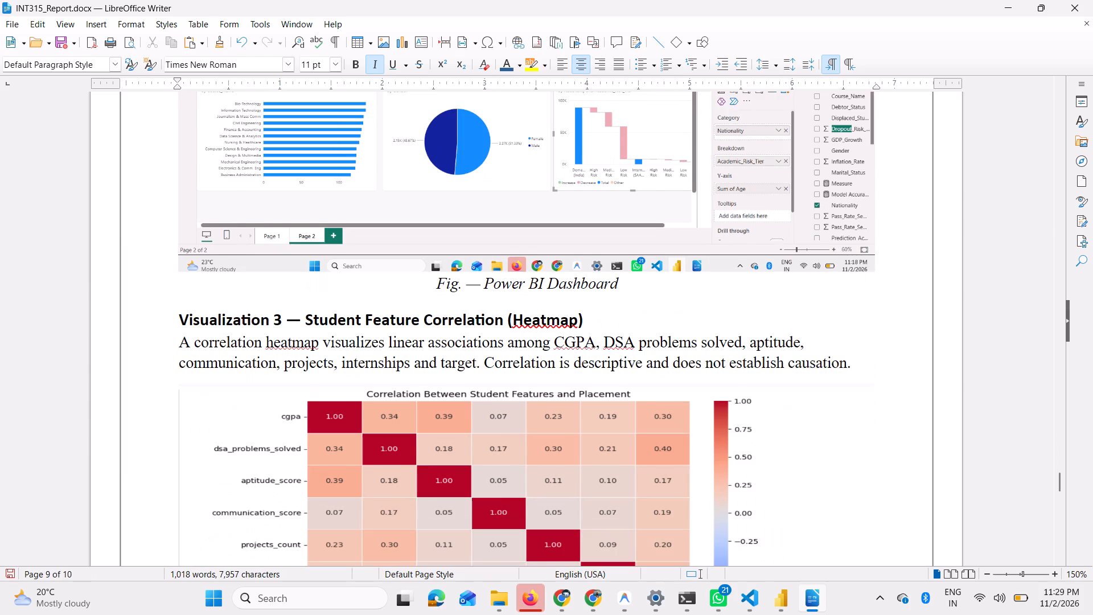
scroll(556, 502, "down", 1)
scroll(556, 502, "up", 2)
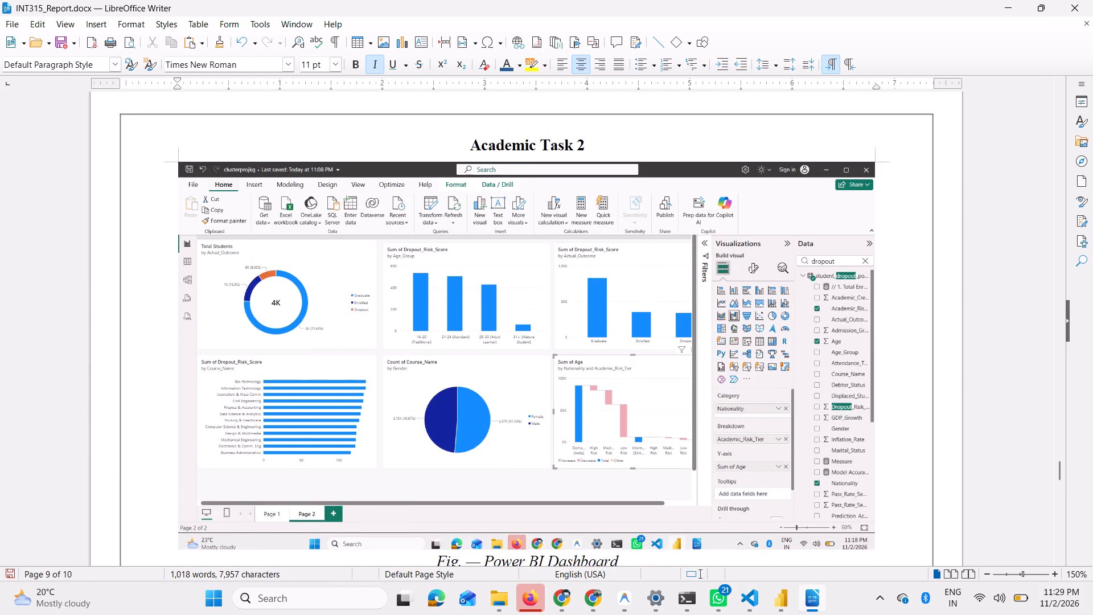
scroll(556, 502, "up", 3)
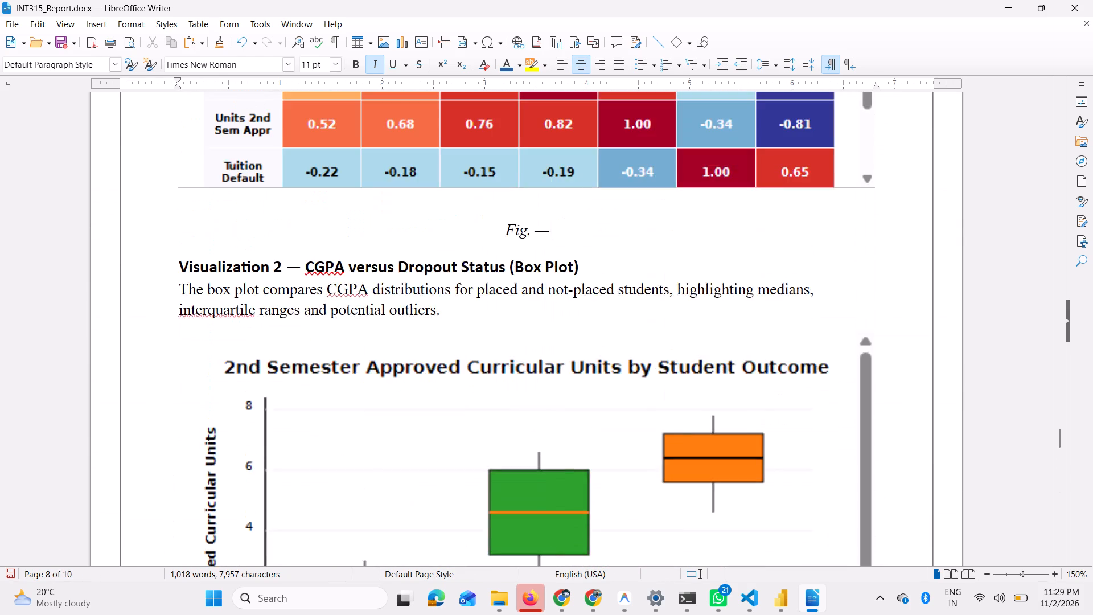
scroll(556, 502, "up", 2)
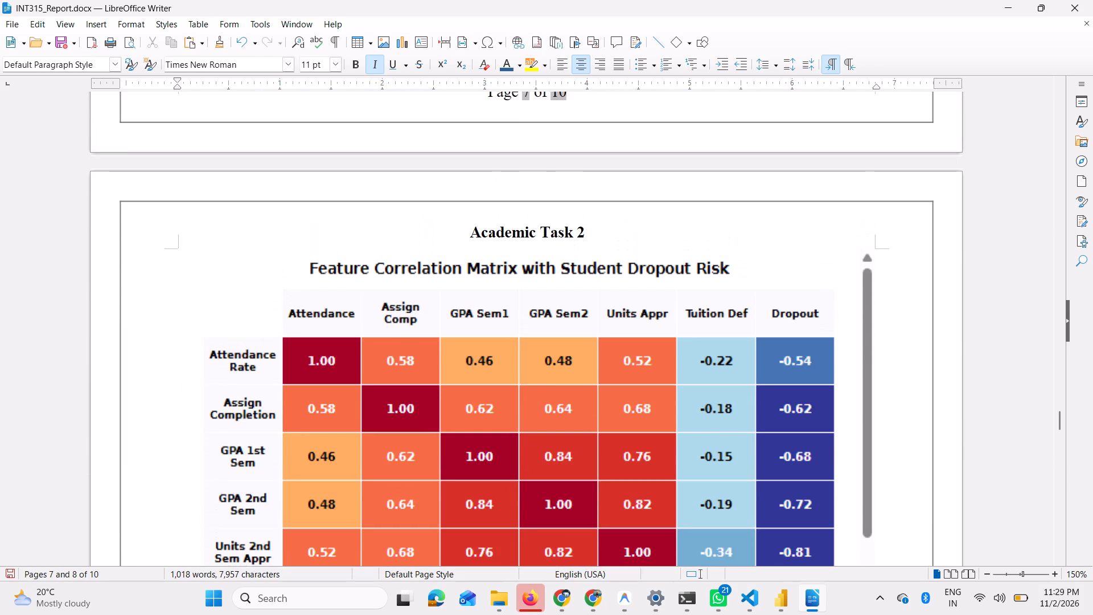
scroll(556, 502, "up", 3)
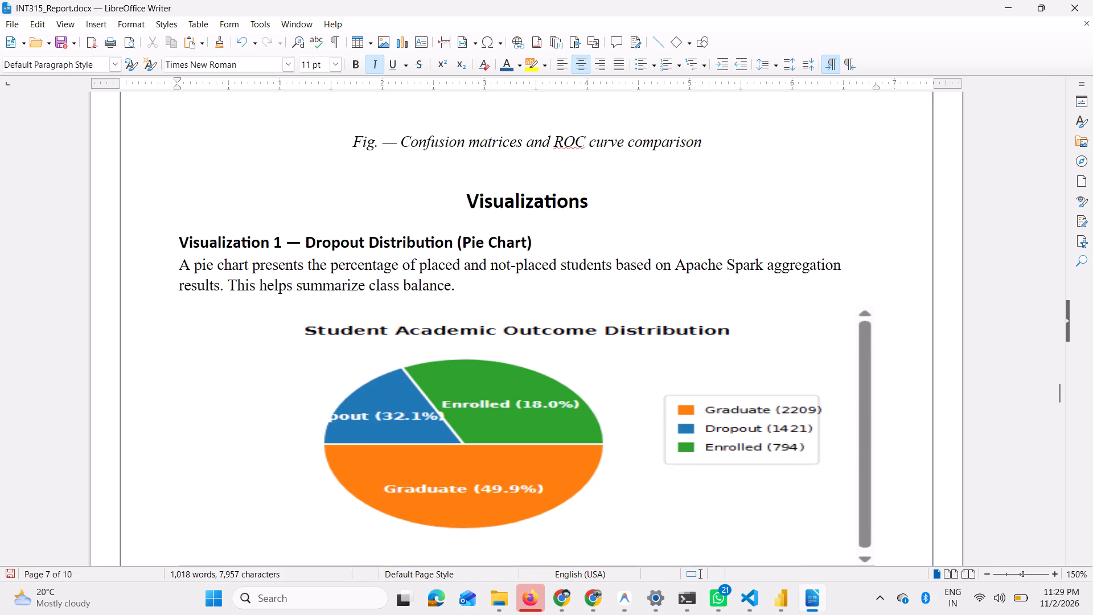
scroll(556, 502, "up", 2)
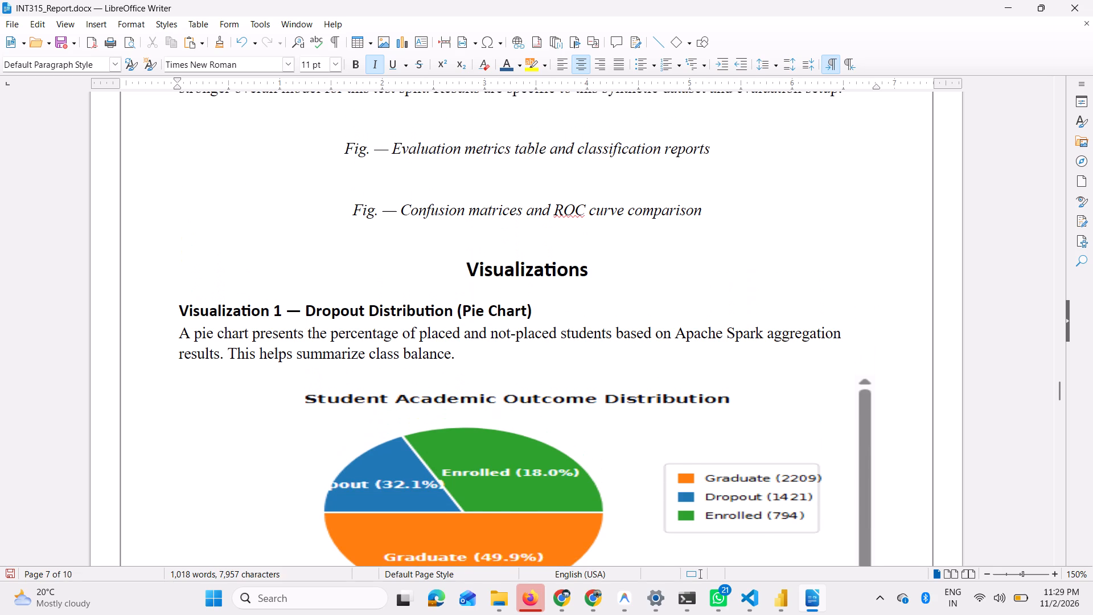
scroll(556, 502, "up", 1)
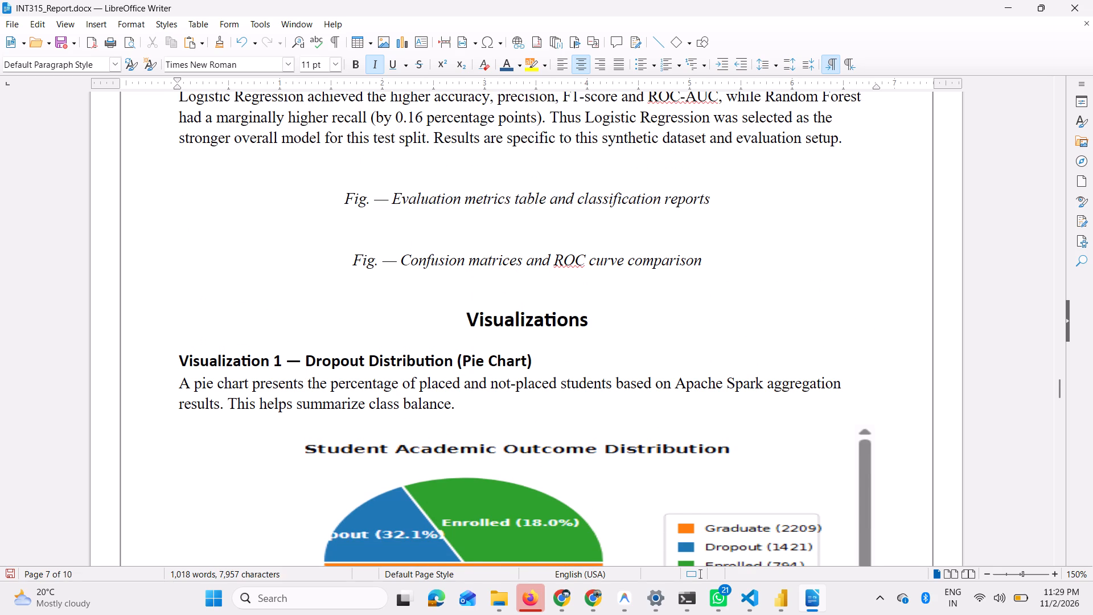
scroll(708, 285, "up", 3)
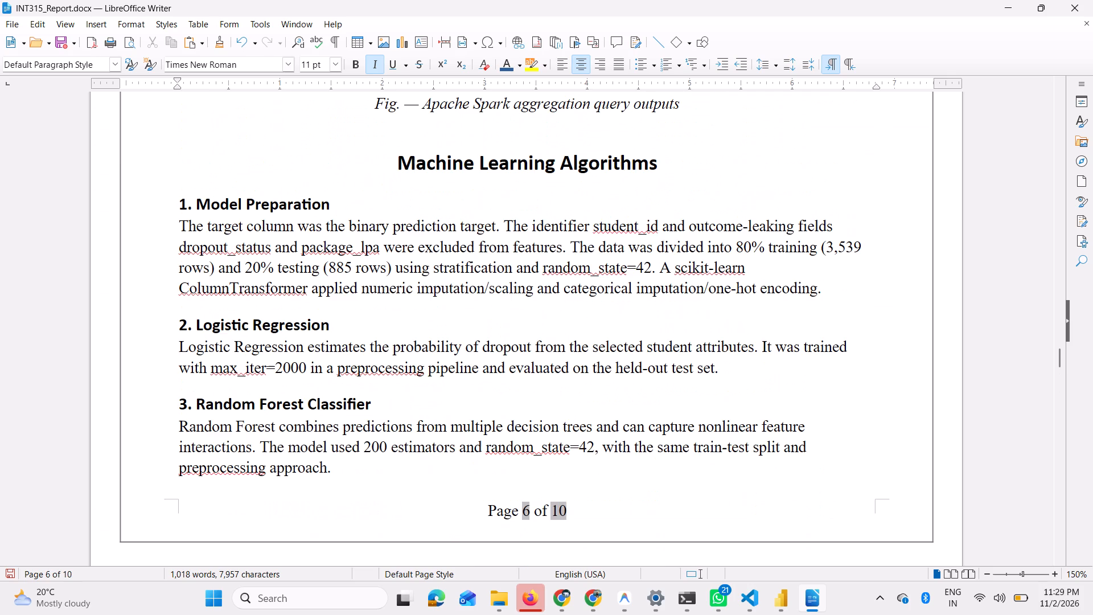
scroll(708, 285, "up", 4)
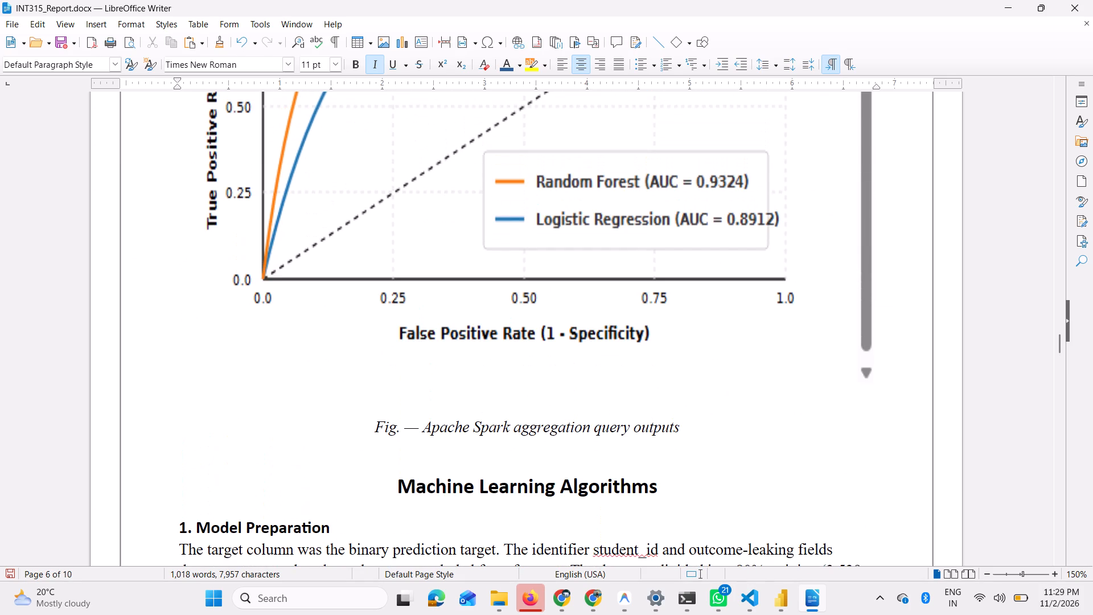
left_click(683, 429)
key("BackSpace")
key("BackSpace")
key("BackSpace")
key("BackSpace")
key("BackSpace")
key("BackSpace")
key("BackSpace")
key("BackSpace")
key("BackSpace")
key("BackSpace")
key("BackSpace")
key("BackSpace")
key("BackSpace")
key("BackSpace")
key("BackSpace")
key("BackSpace")
key("BackSpace")
key("BackSpace")
key("BackSpace")
key("BackSpace")
key("BackSpace")
key("BackSpace")
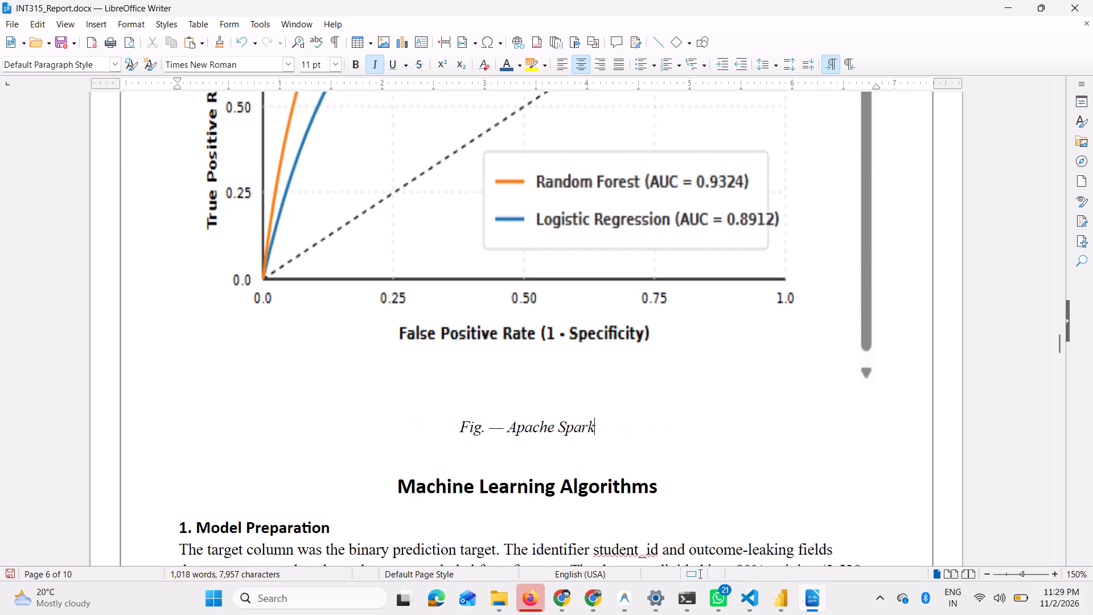
key("BackSpace")
key("BackSpace")
key("BackSpace")
key("BackSpace")
key("BackSpace")
key("BackSpace")
key("BackSpace")
key("BackSpace")
key("BackSpace")
key("BackSpace")
key("BackSpace")
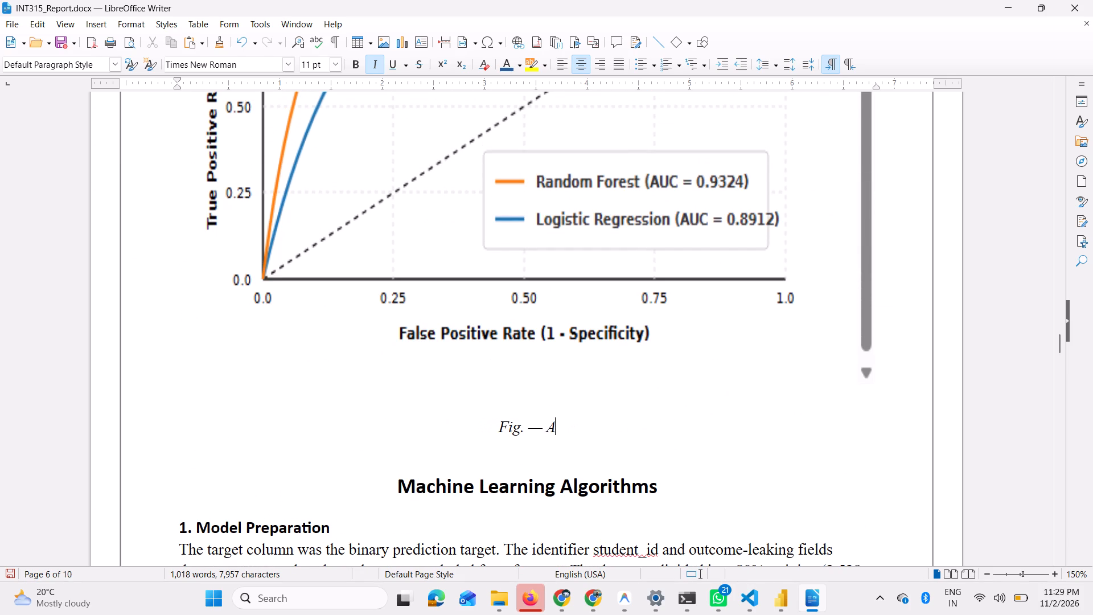
key("BackSpace")
key("BackSpace")
key("BackSpace")
key("BackSpace")
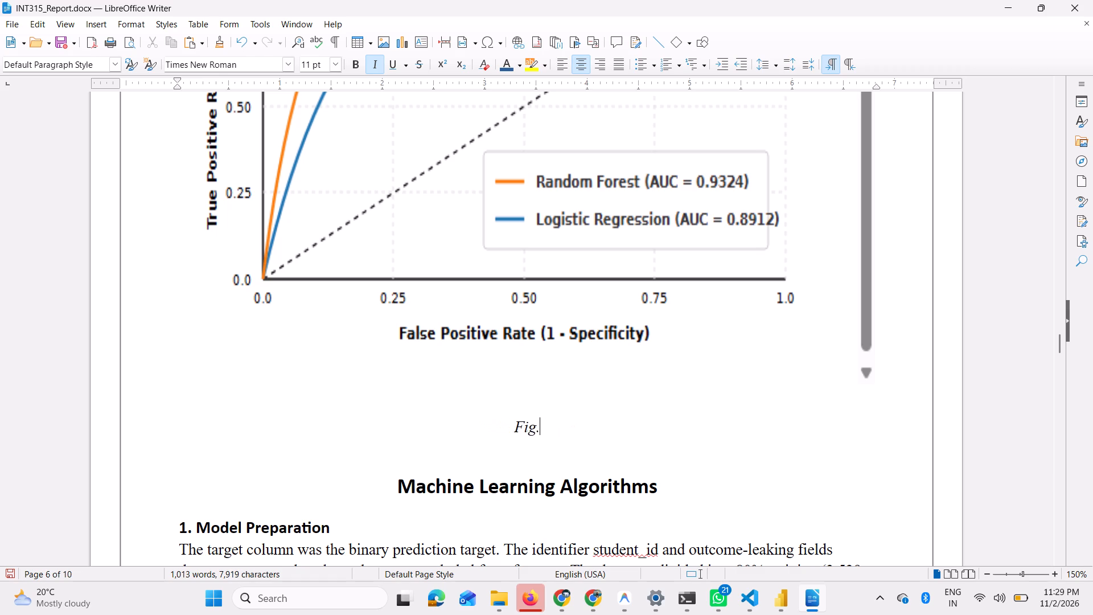
key("BackSpace")
key("BackSpace")
key("BackSpace")
key("BackSpace")
key("BackSpace")
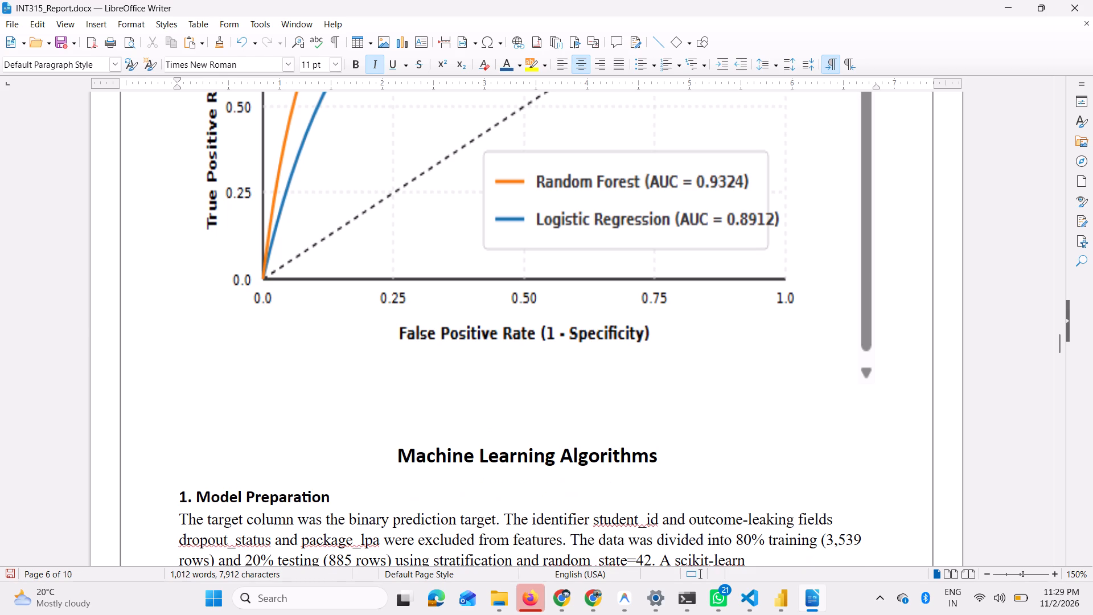
key("BackSpace")
Delete the leftover "Fig. —" caption text between the Feature Correlation Matrix and the Visualization 2 heading.
scroll(776, 487, "down", 3)
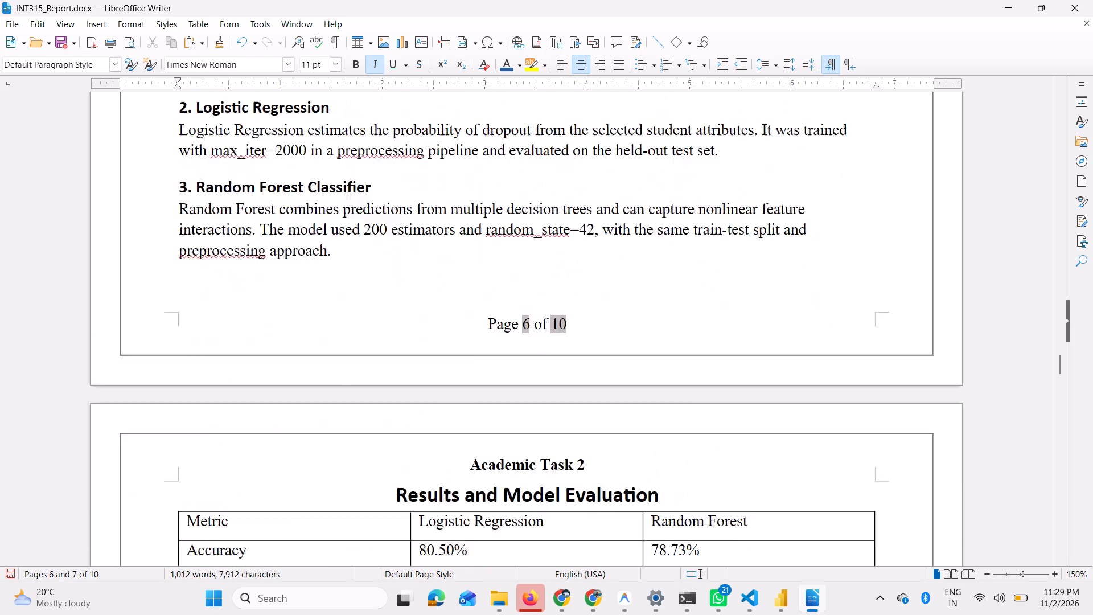
scroll(776, 487, "down", 4)
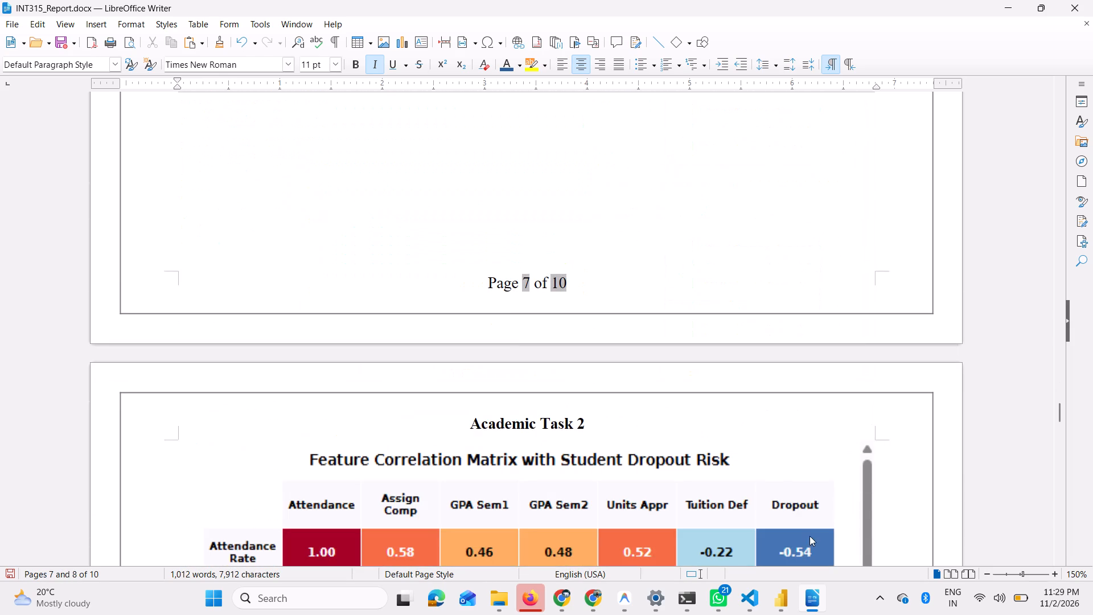
scroll(810, 536, "down", 2)
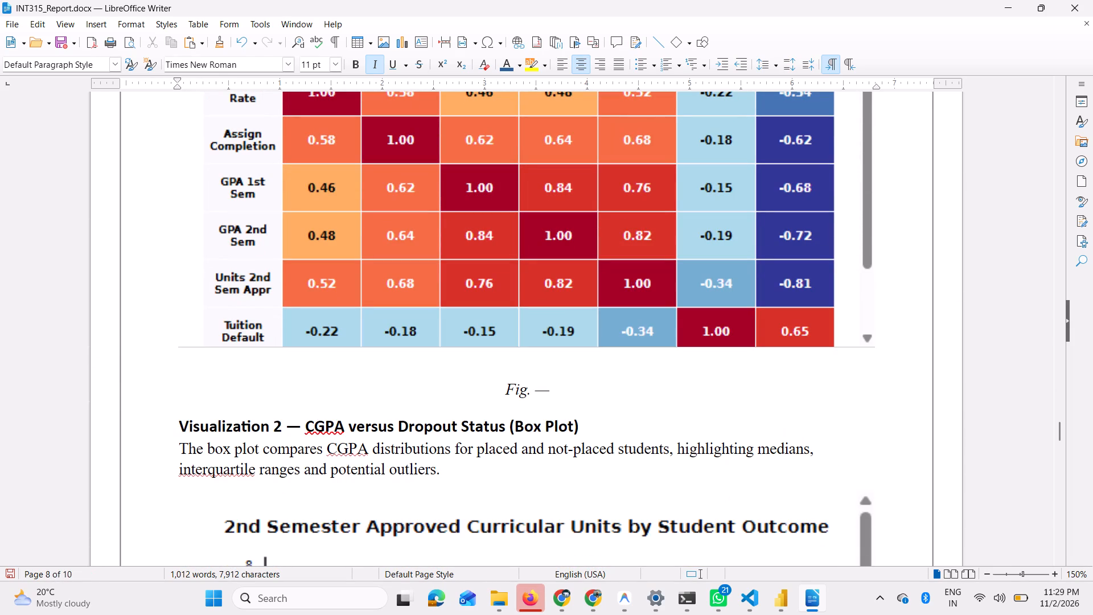
left_click_drag(551, 392, 501, 391)
key("BackSpace")
Delete the evaluation metrics and the confusion matrices and ROC curve captions above the Visualizations heading.
scroll(501, 391, "down", 1)
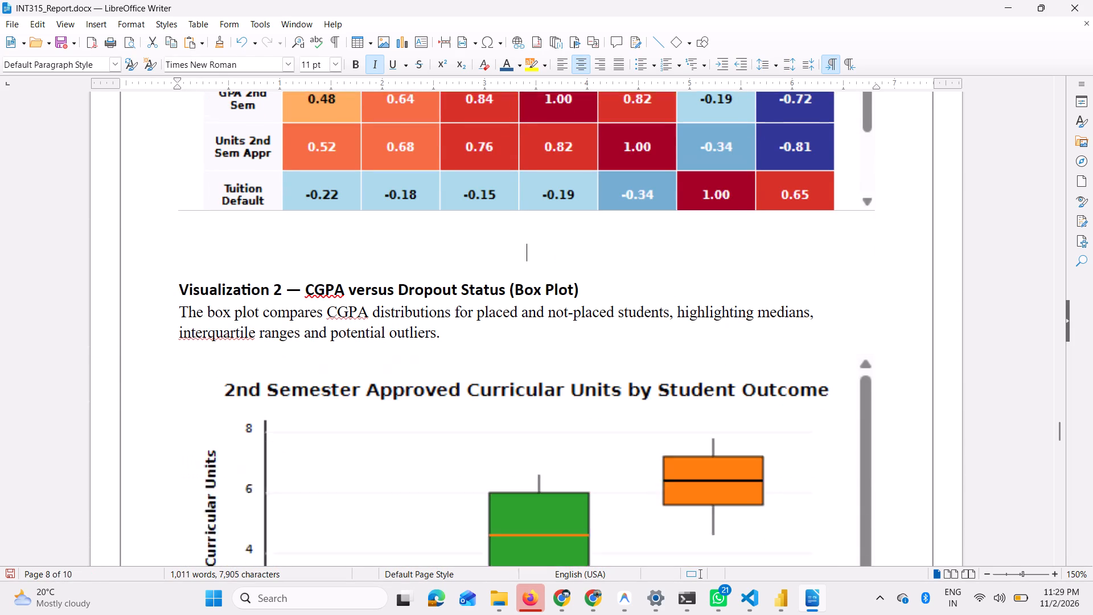
scroll(501, 391, "down", 5)
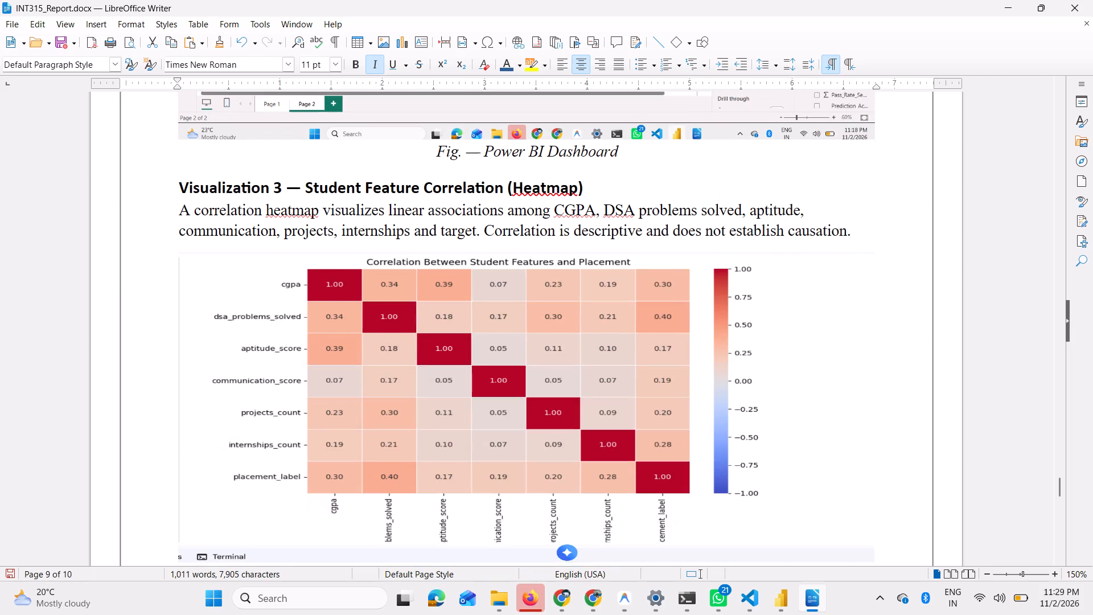
scroll(514, 383, "down", 2)
scroll(514, 383, "up", 3)
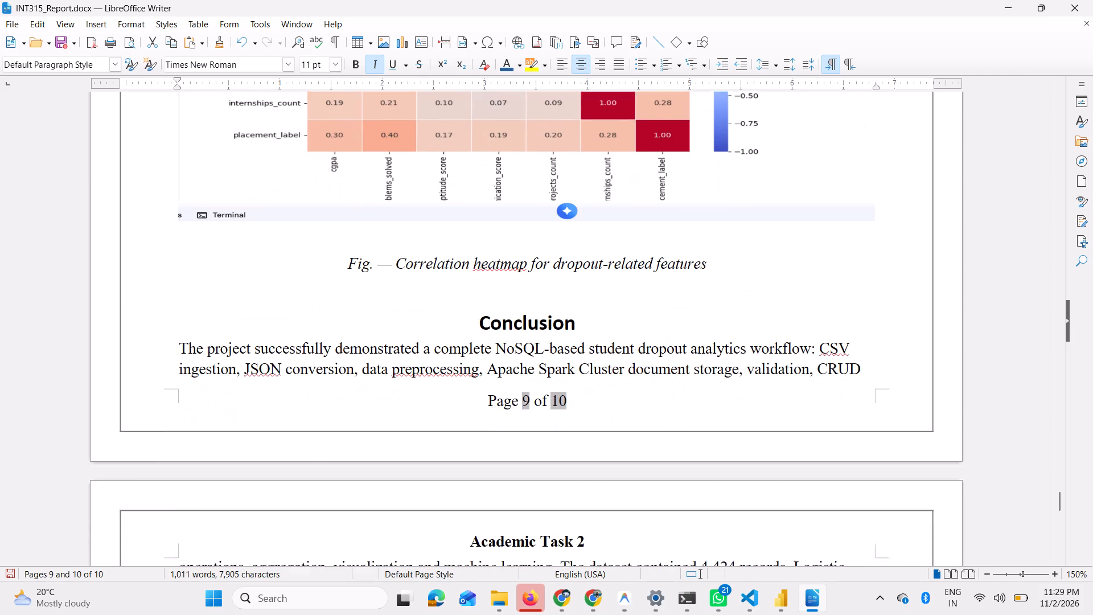
scroll(514, 383, "up", 5)
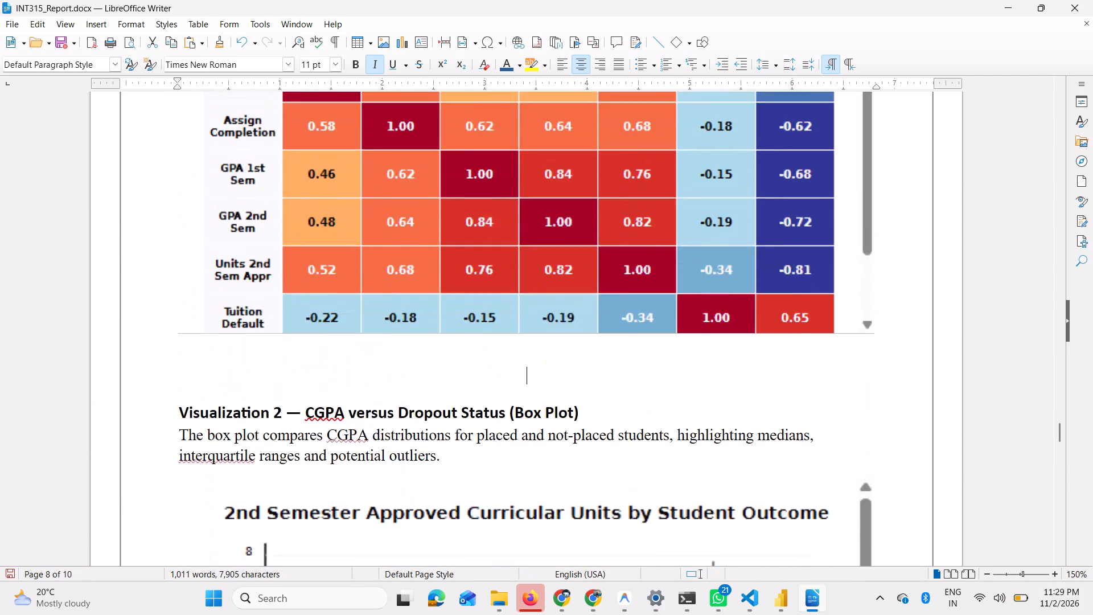
scroll(514, 383, "up", 4)
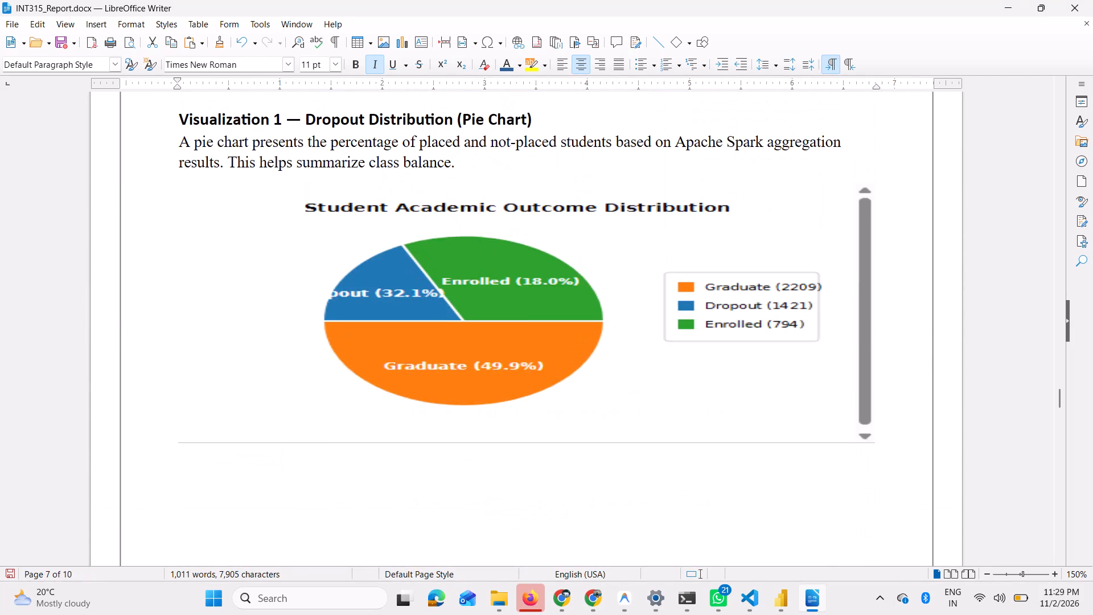
scroll(514, 383, "up", 1)
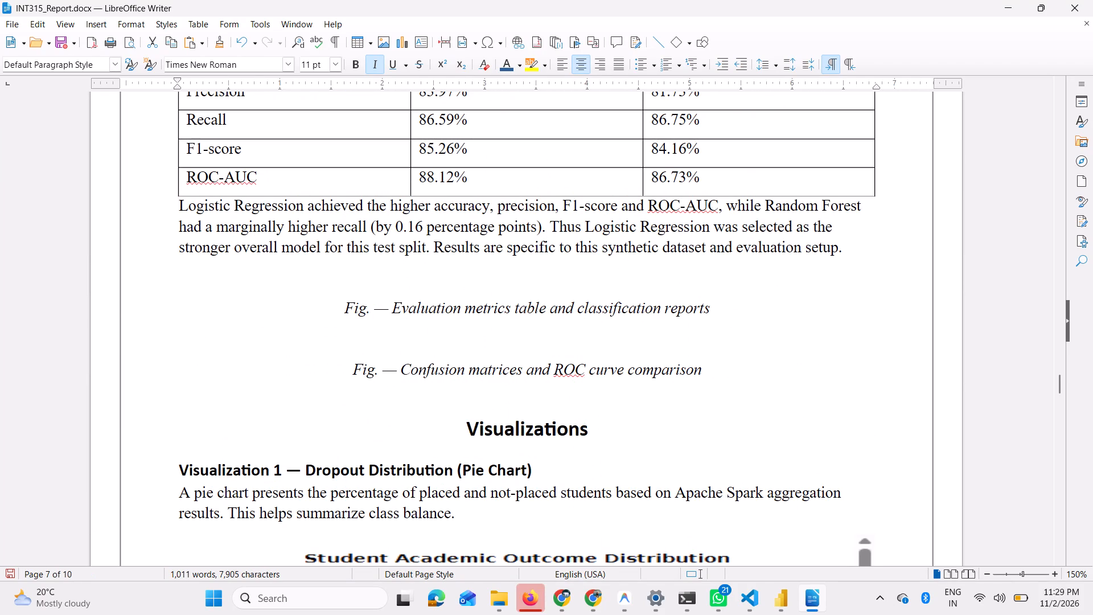
left_click_drag(704, 373, 351, 302)
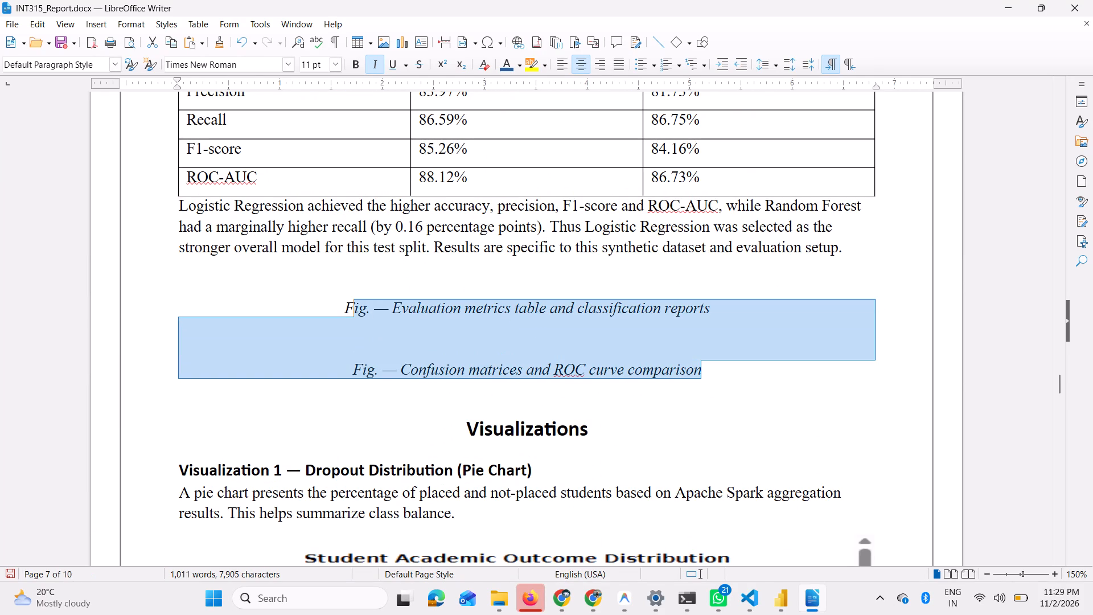
left_click_drag(351, 302, 349, 302)
key("BackSpace")
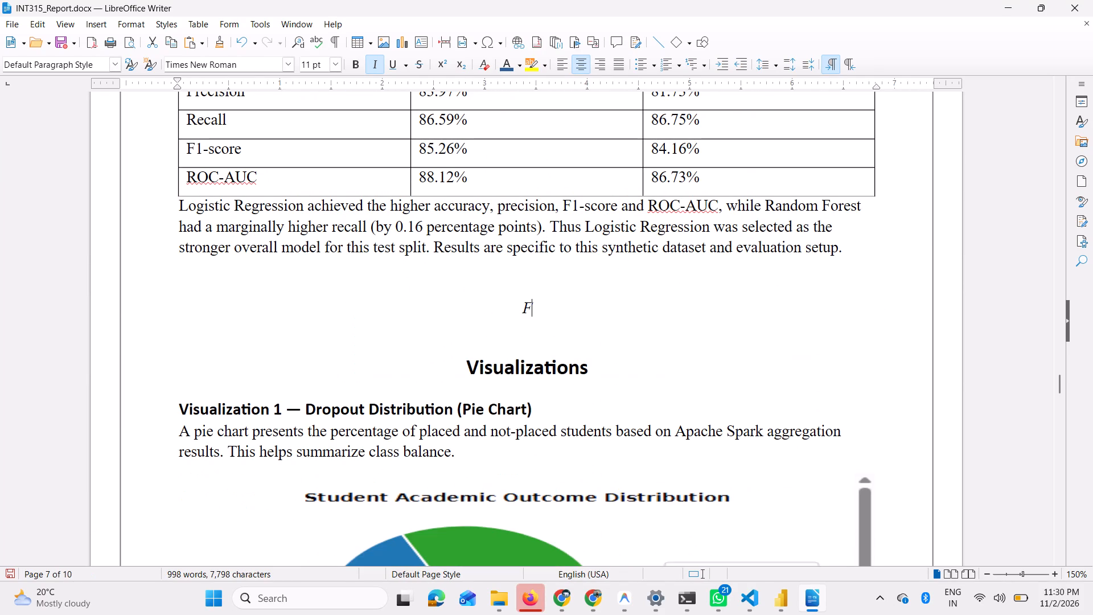
key("BackSpace")
key("BackSpace")
Replace the course instructor's name in the cover page table with the new name, keeping the title MS.
scroll(349, 302, "up", 3)
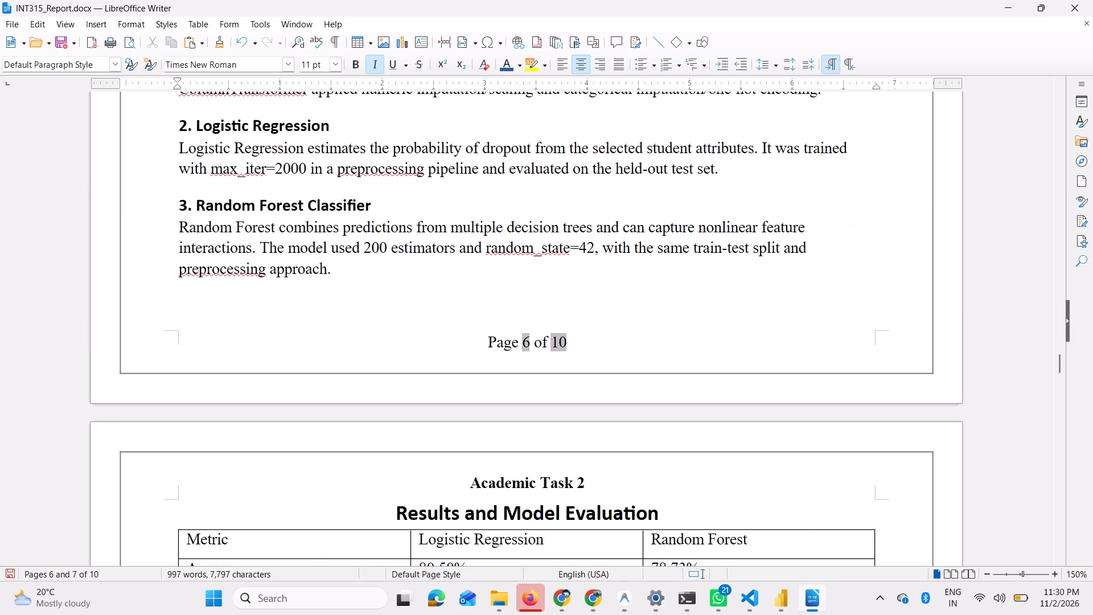
scroll(349, 302, "up", 2)
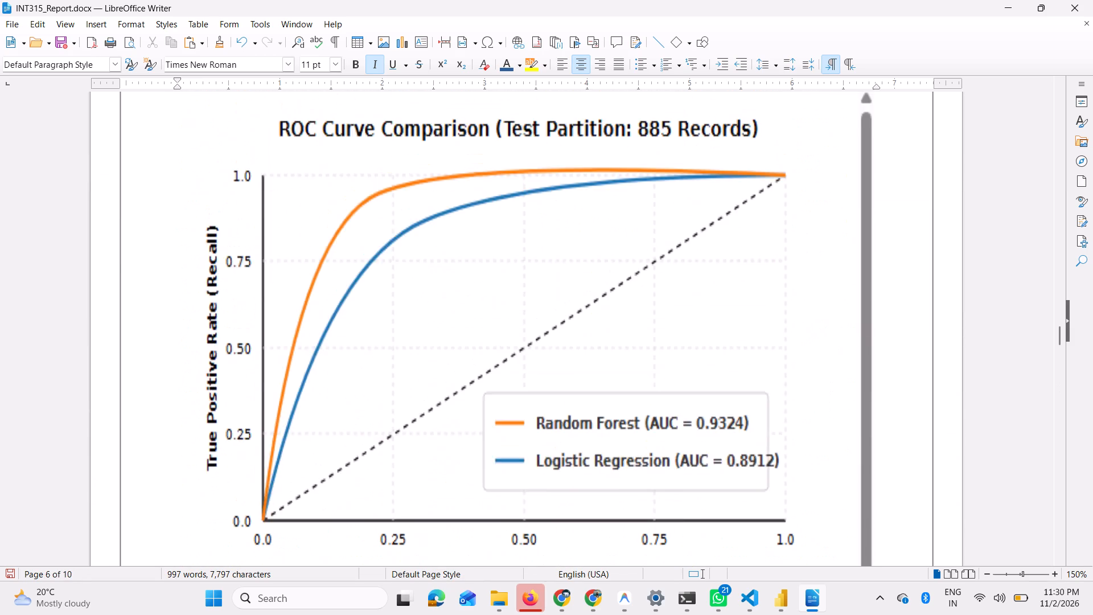
scroll(349, 302, "up", 3)
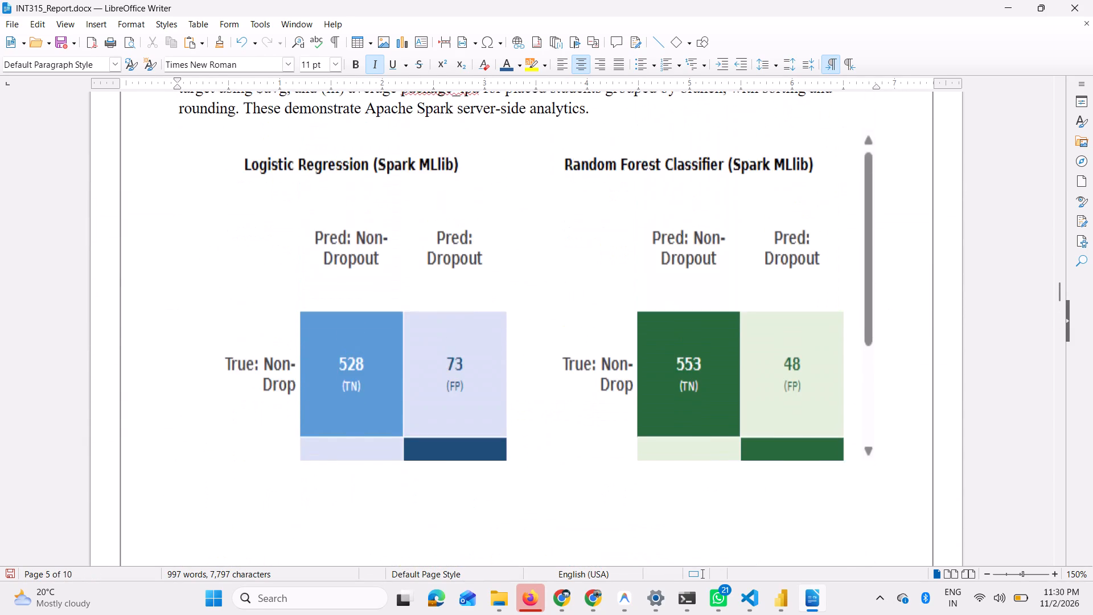
scroll(349, 302, "up", 2)
scroll(414, 342, "up", 1)
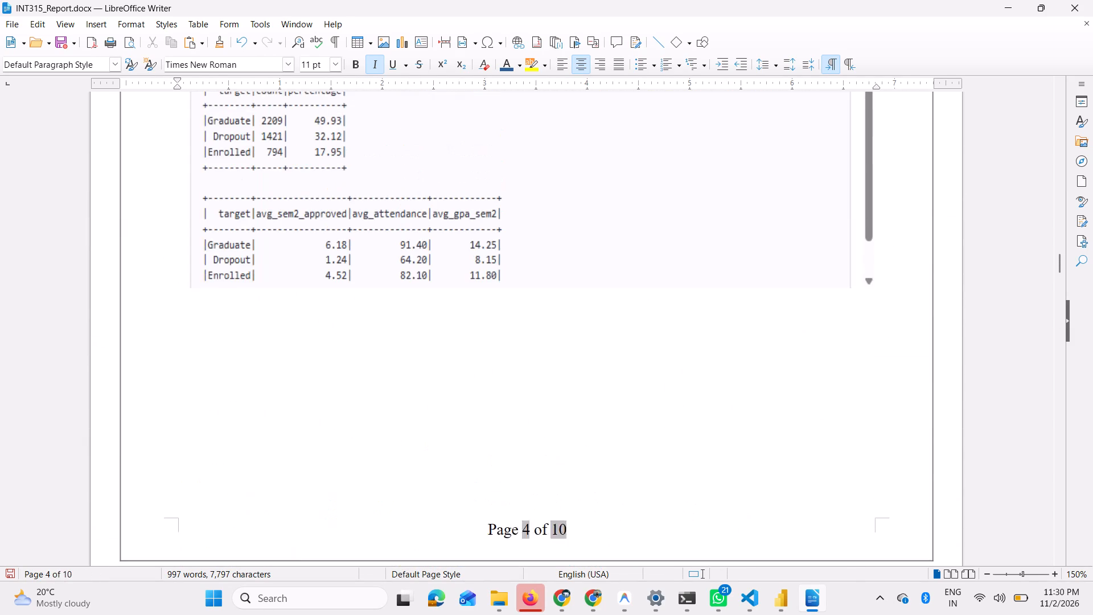
scroll(414, 342, "up", 2)
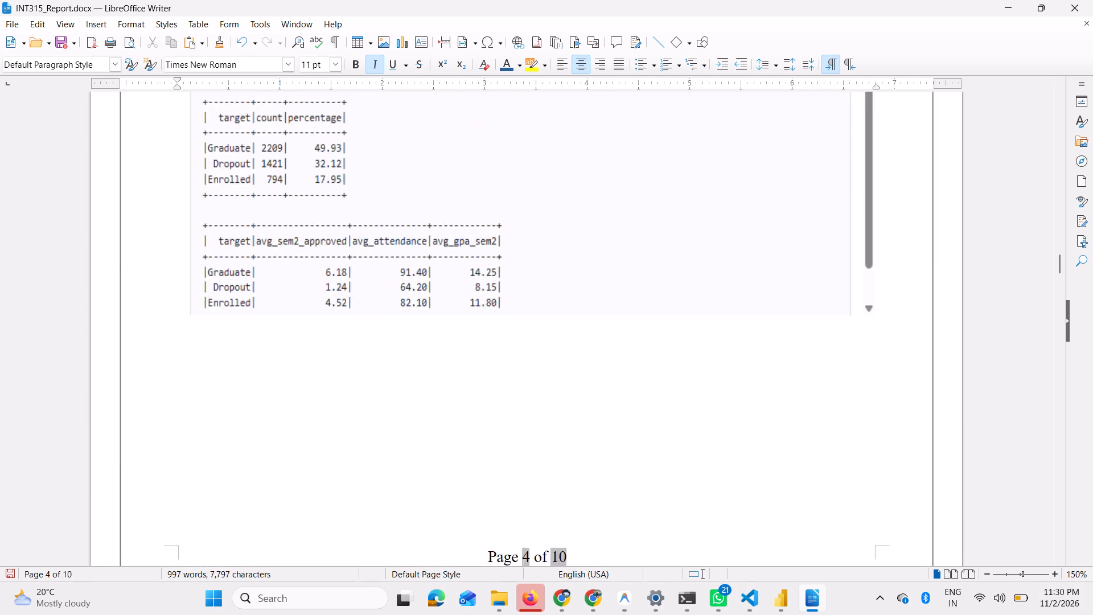
scroll(414, 342, "up", 4)
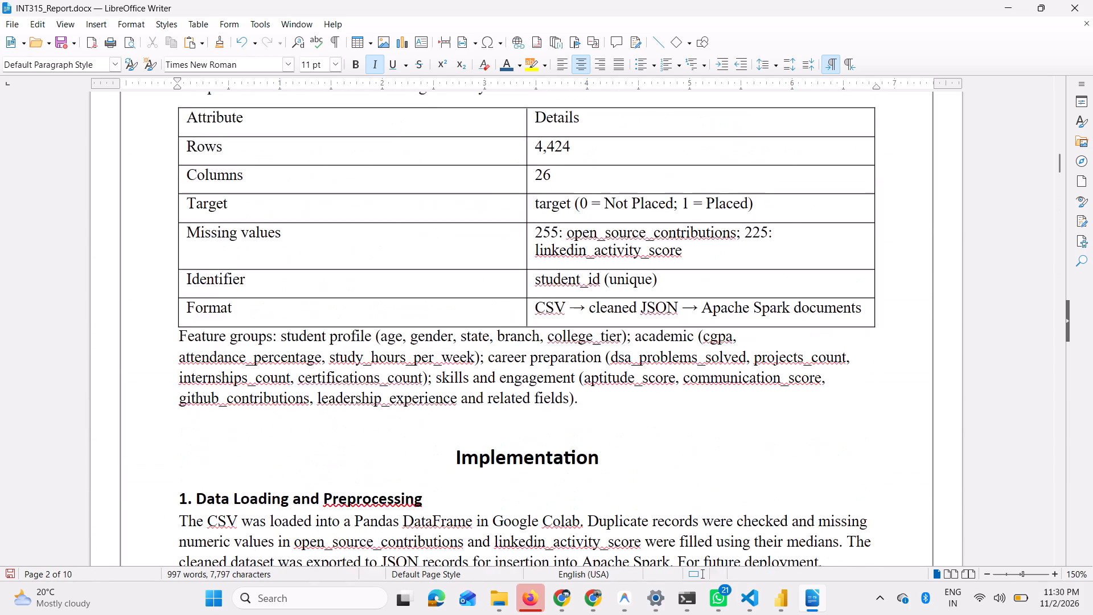
scroll(414, 342, "up", 2)
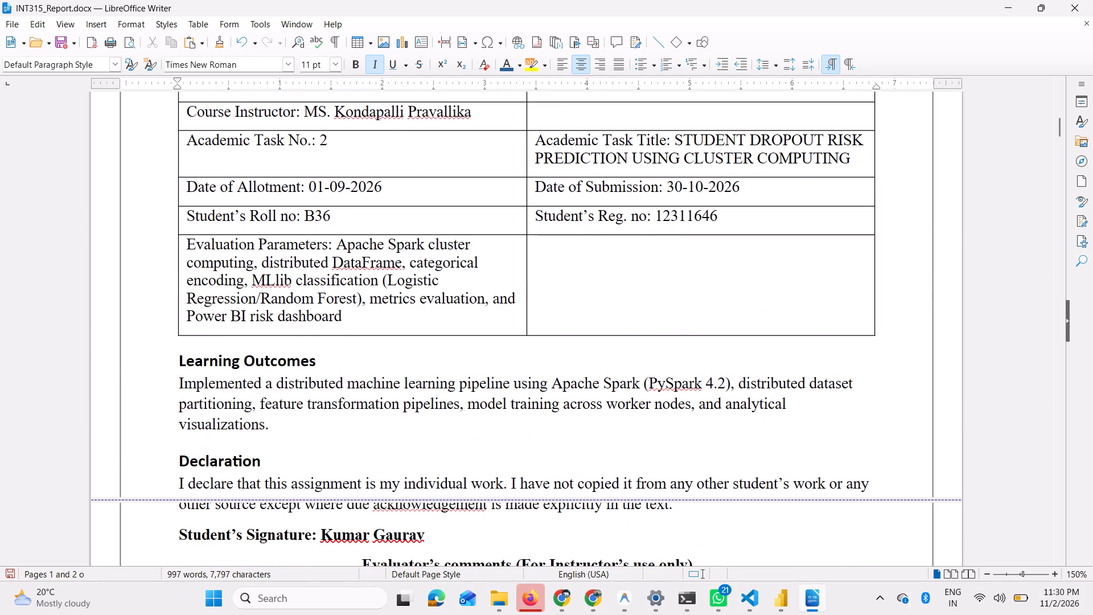
left_click_drag(483, 370, 377, 358)
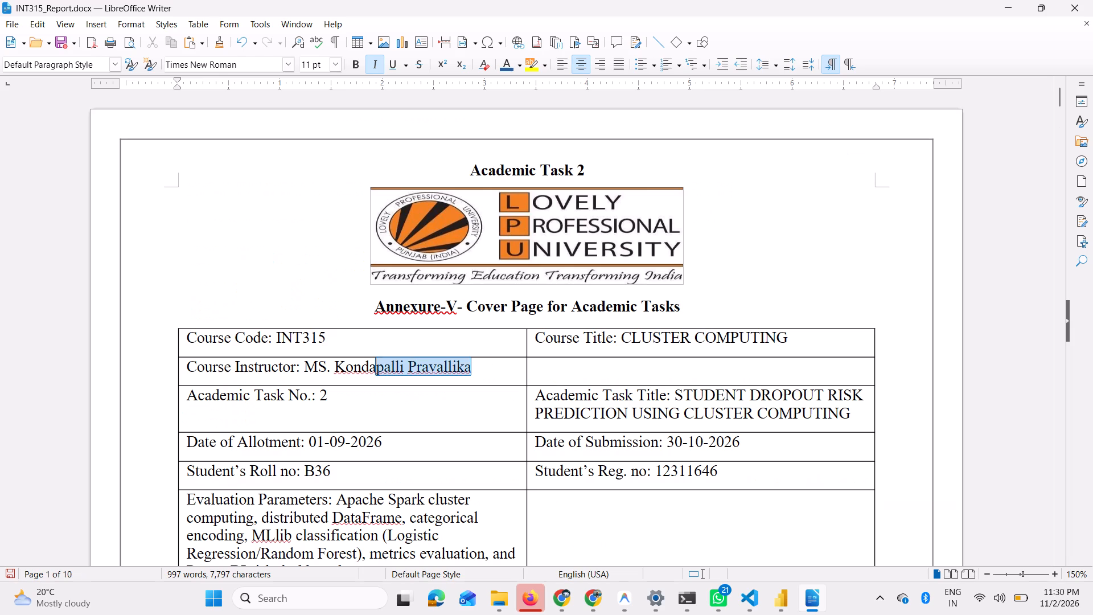
left_click_drag(377, 358, 345, 359)
left_click(345, 359)
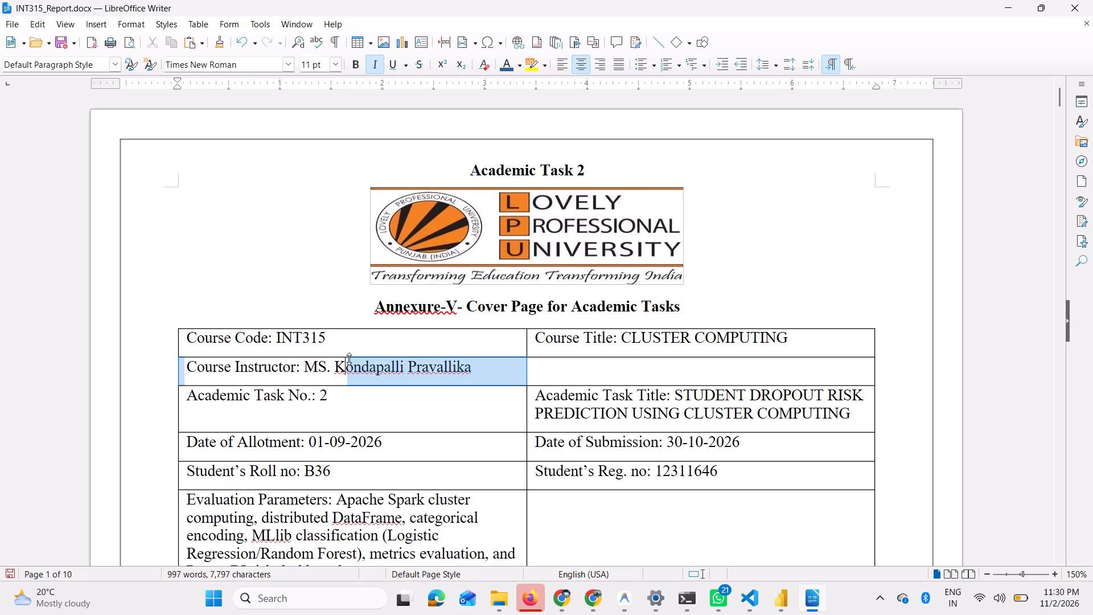
left_click(363, 360)
left_click_drag(363, 360, 392, 365)
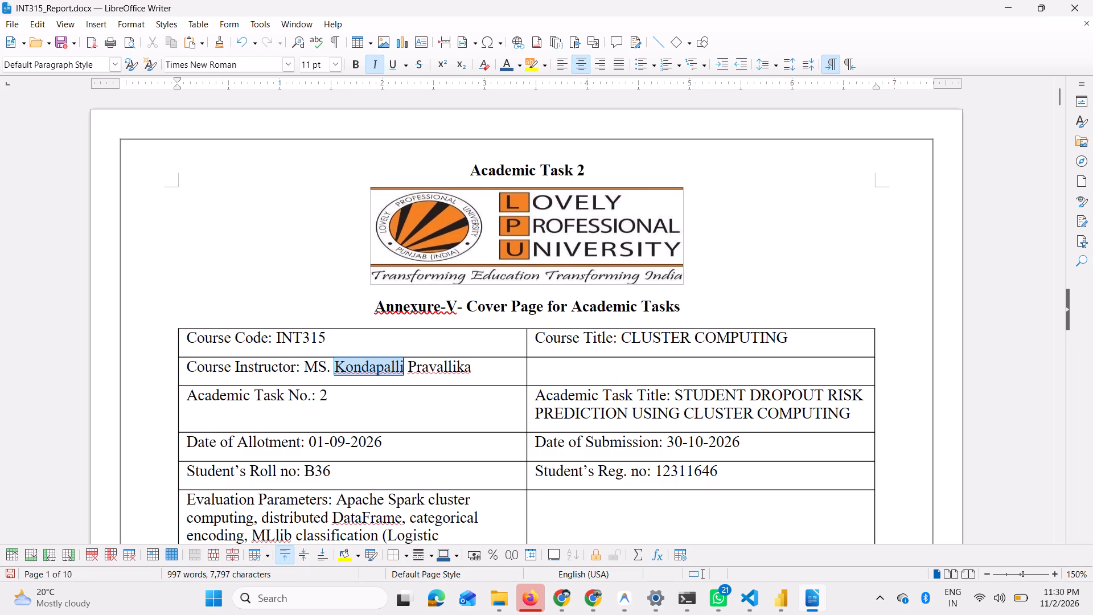
key("BackSpace")
double_click(388, 369)
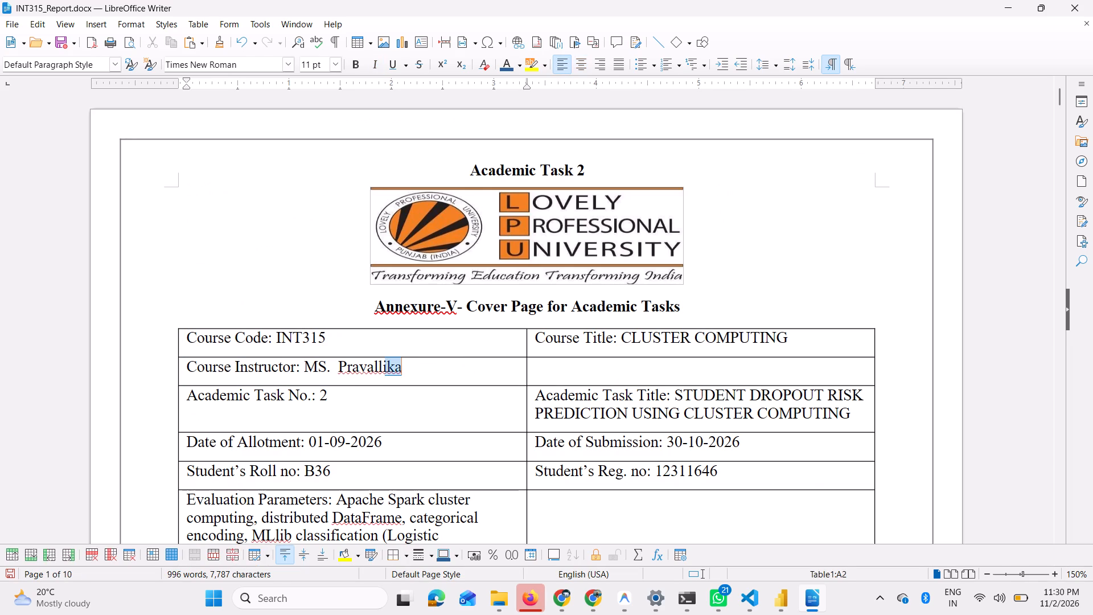
key("BackSpace")
key("BackSpace")
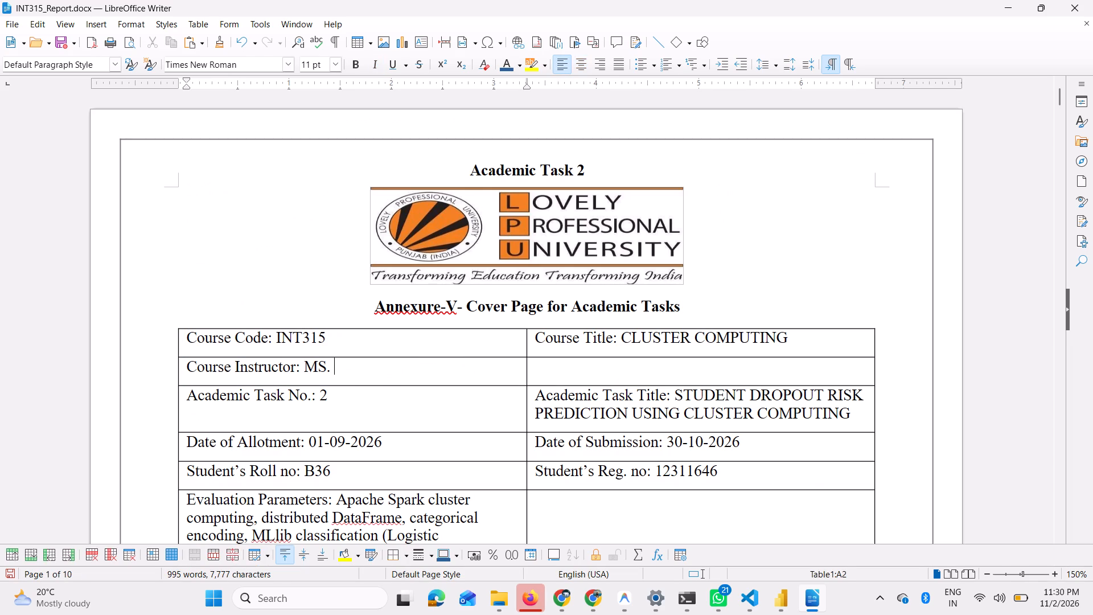
type("riyanka")
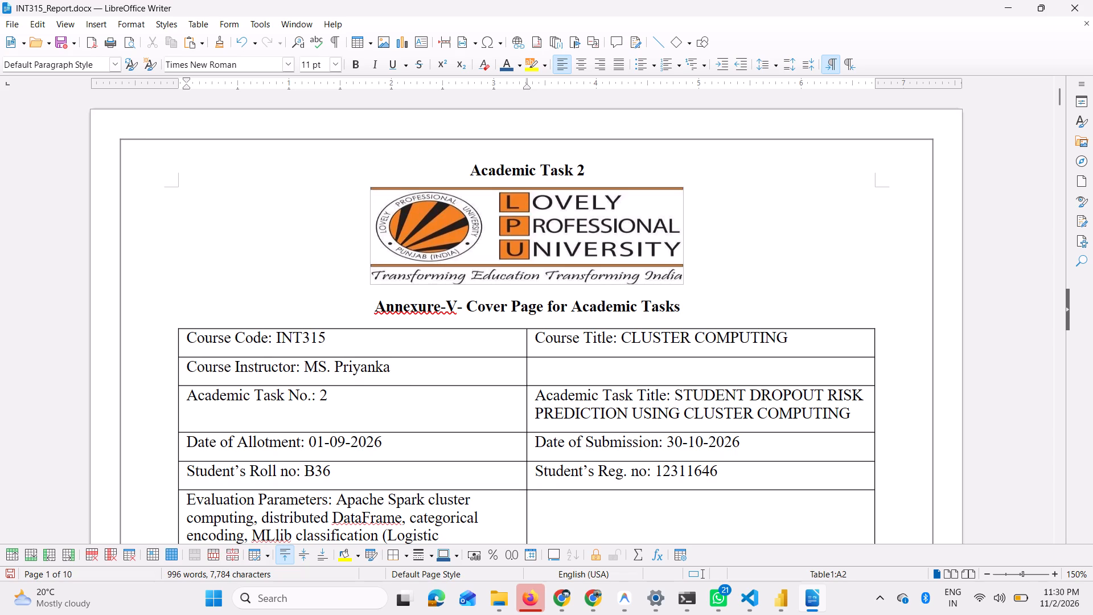
Delete "USING CLUSTER COMPUTING" from the academic task title in the cover page table.
left_click_drag(634, 412, 831, 410)
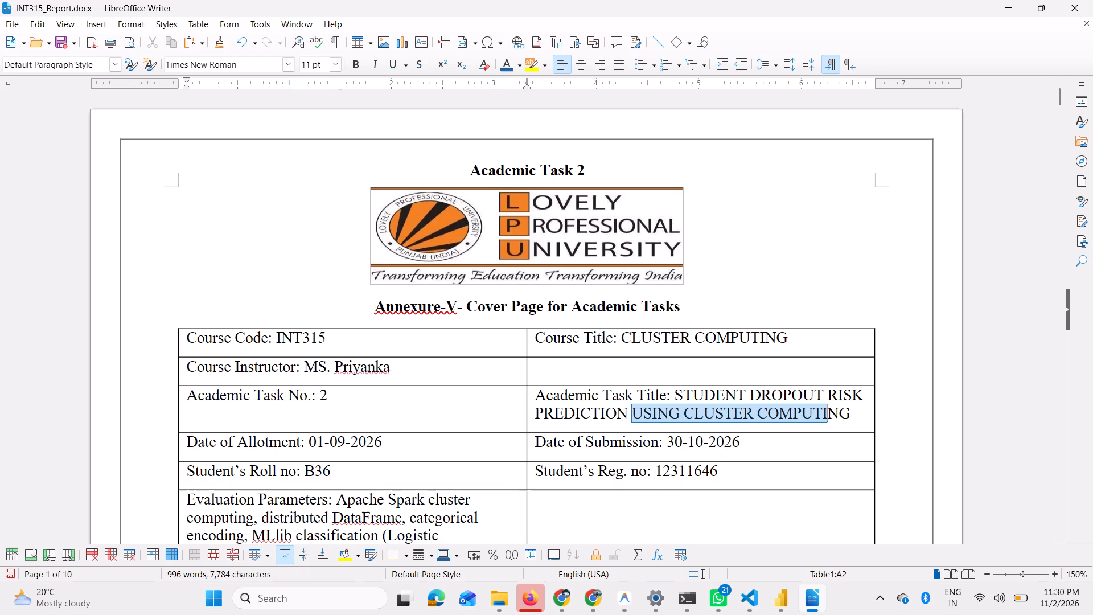
left_click_drag(831, 410, 849, 412)
key("BackSpace")
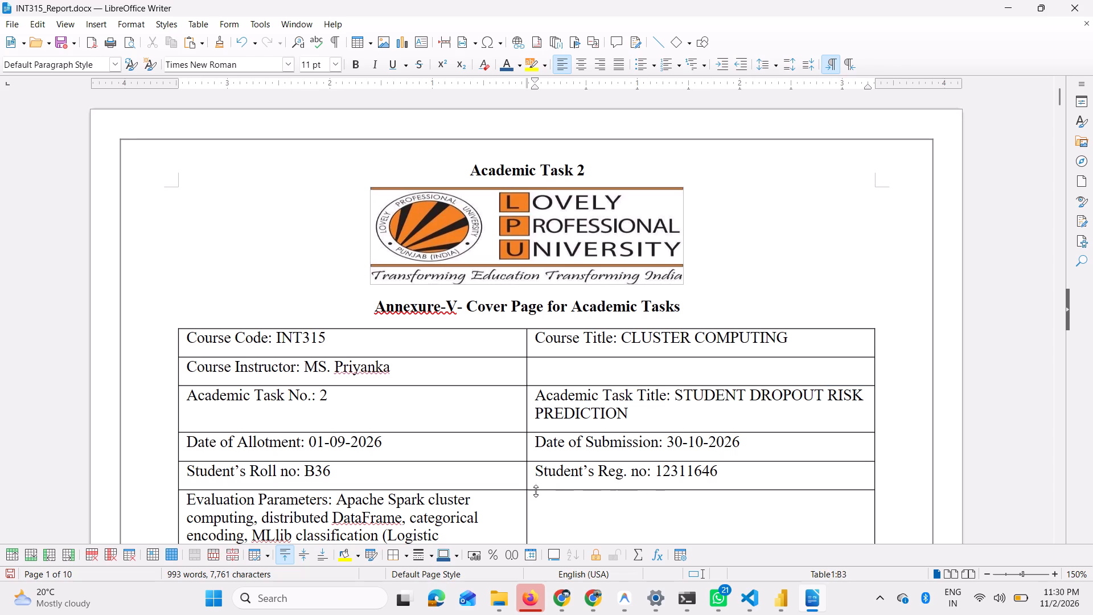
Replace the two digits of the student's roll number in the cover page table, keeping the letter B.
left_click(342, 475)
key("BackSpace")
key("BackSpace")
type("51")
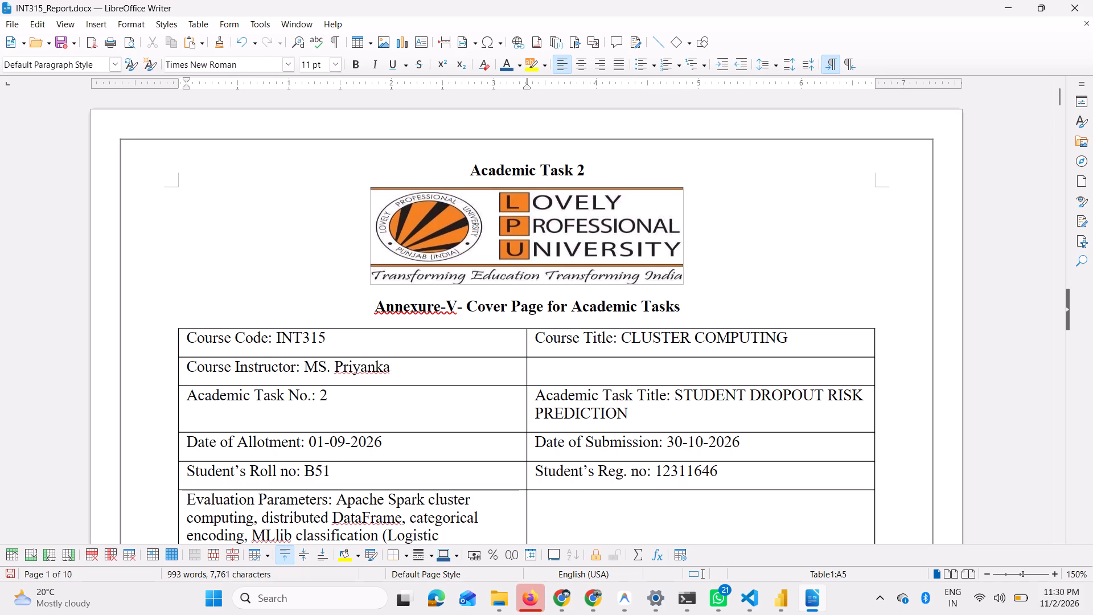
Set the date of submission in the cover page table to 02-11-2026.
scroll(511, 478, "down", 2)
scroll(511, 478, "up", 1)
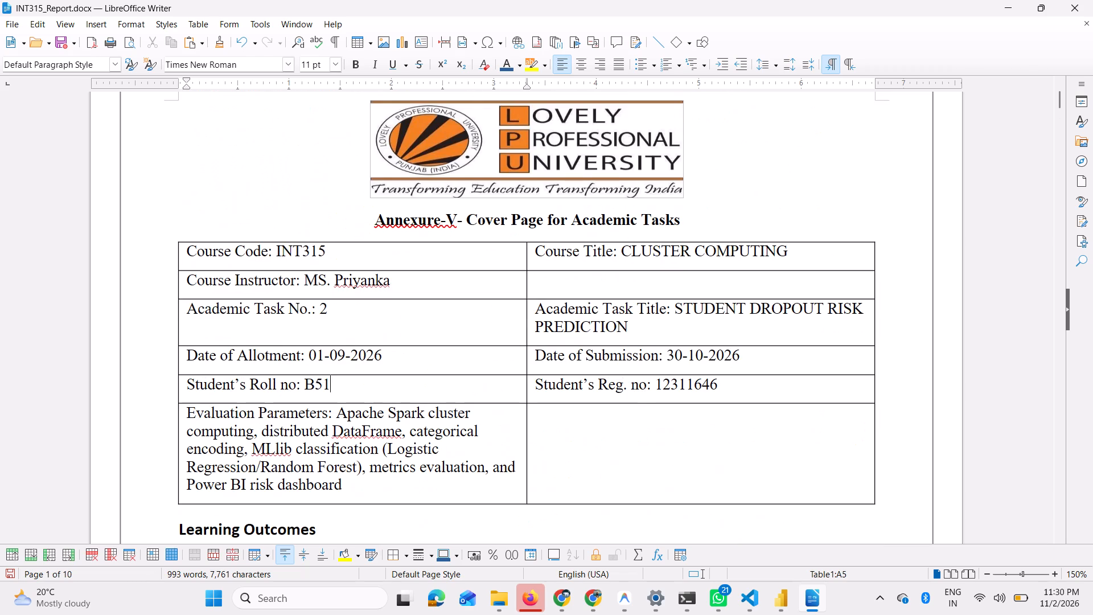
left_click(684, 355)
key("BackSpace")
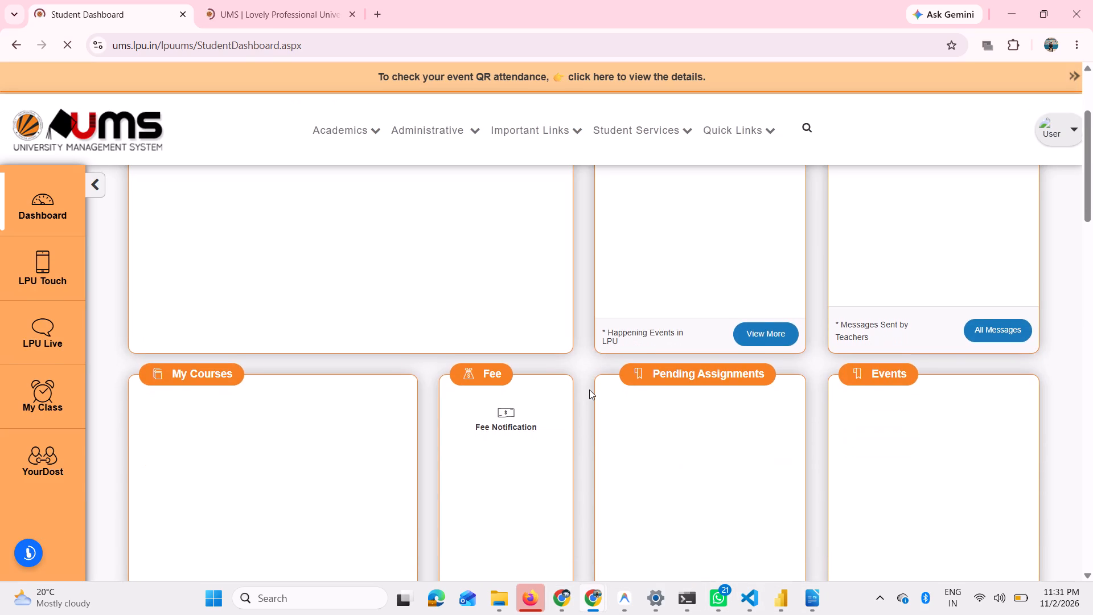
In the UMS student portal in Chrome, open the INT315 Cluster Computing assignment details and check the project's dates.
left_click(605, 386)
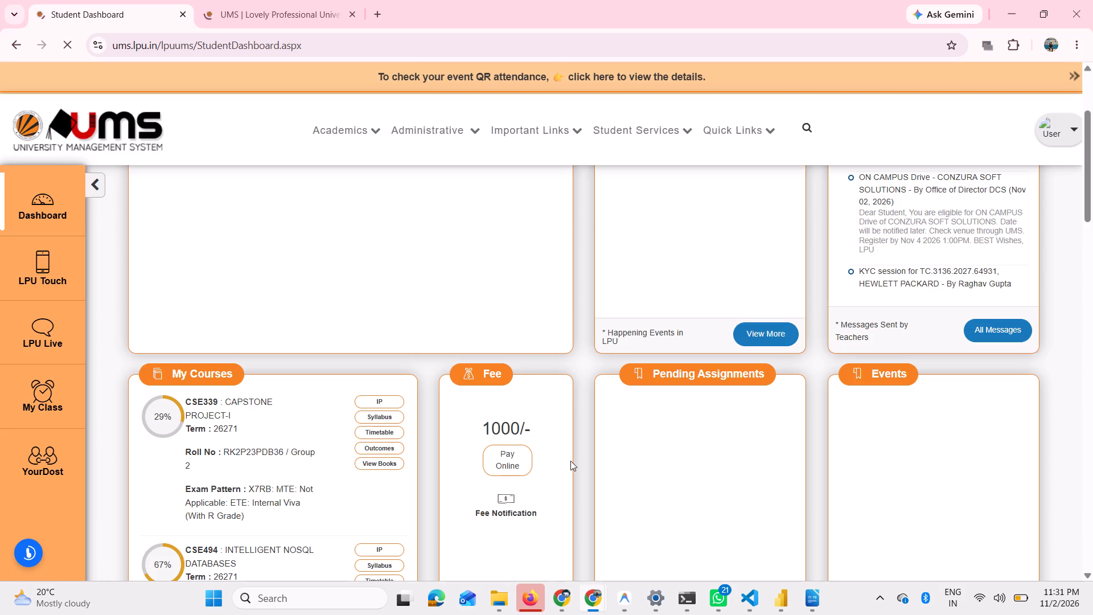
scroll(570, 461, "down", 2)
scroll(576, 388, "down", 1)
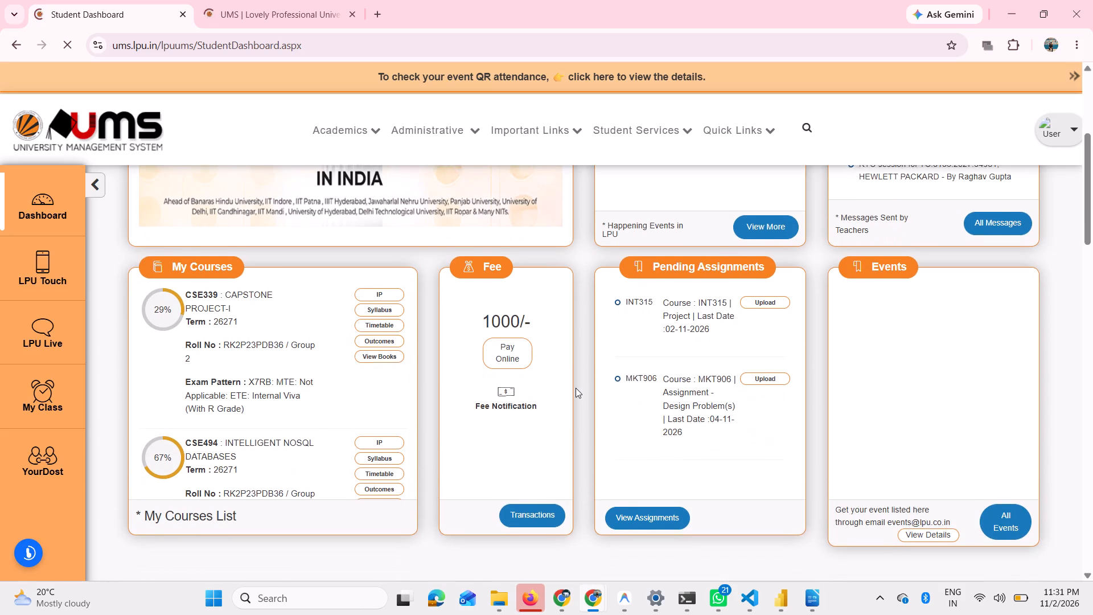
scroll(576, 388, "down", 1)
left_click(651, 496)
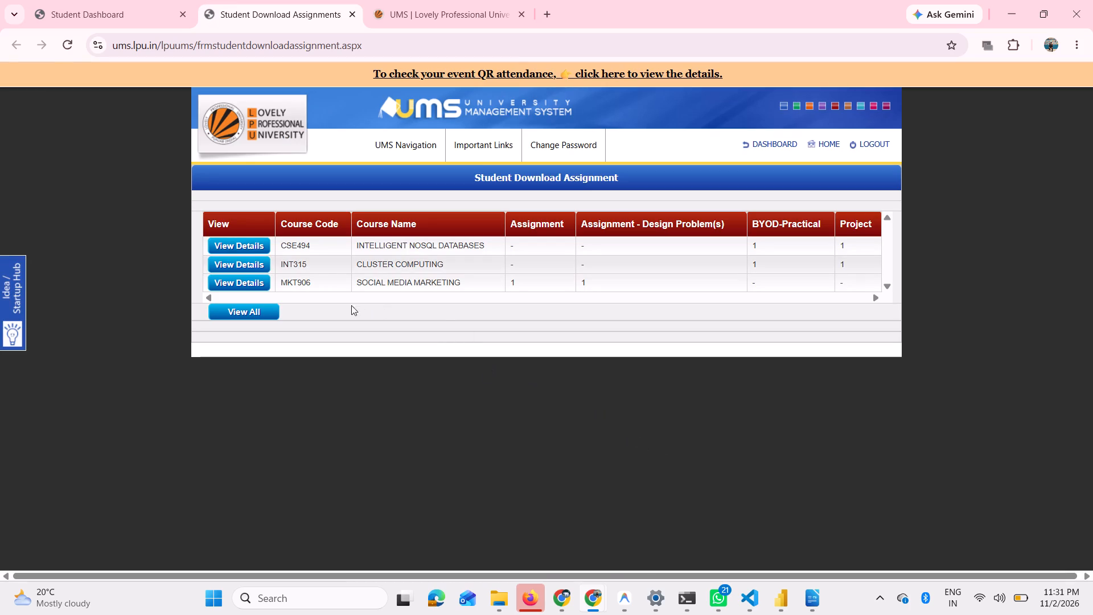
left_click(249, 263)
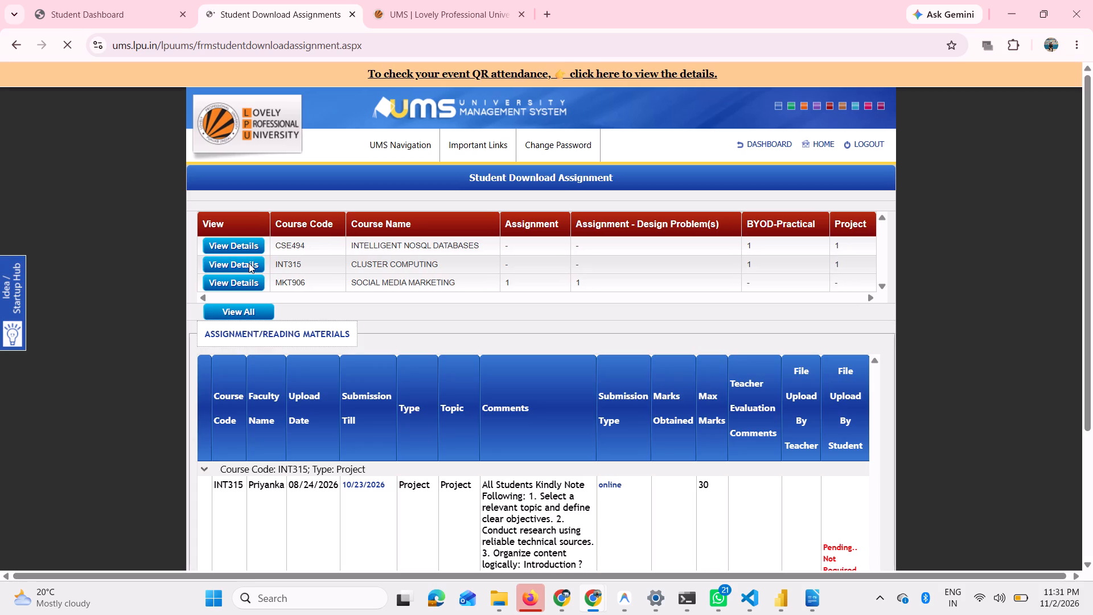
scroll(369, 424, "down", 1)
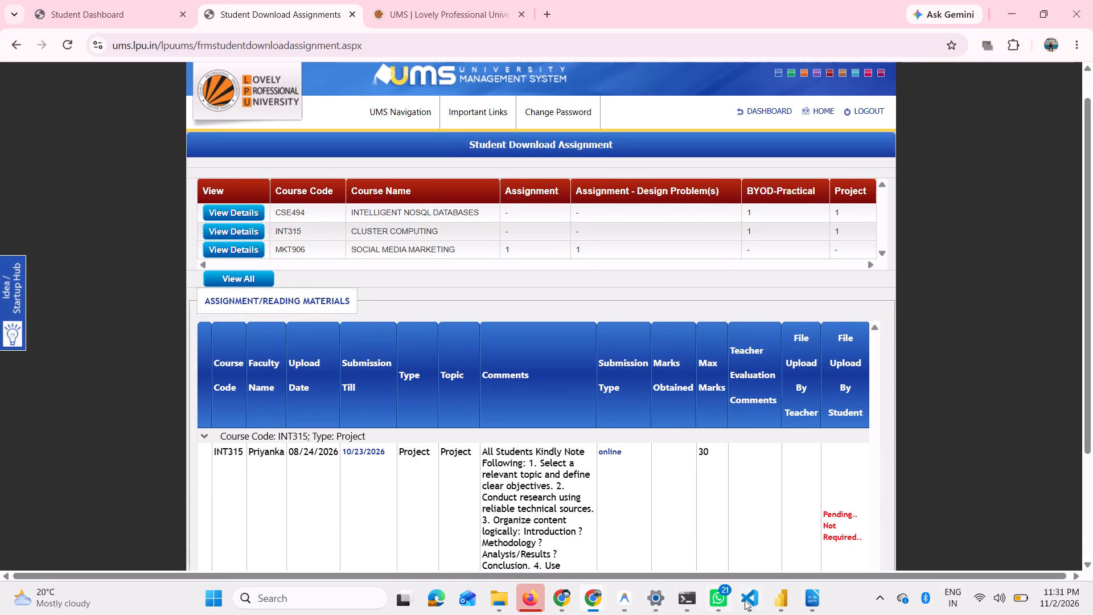
Back in the Writer report, set the date of allotment in the cover page table to 24-08-2026.
left_click(824, 606)
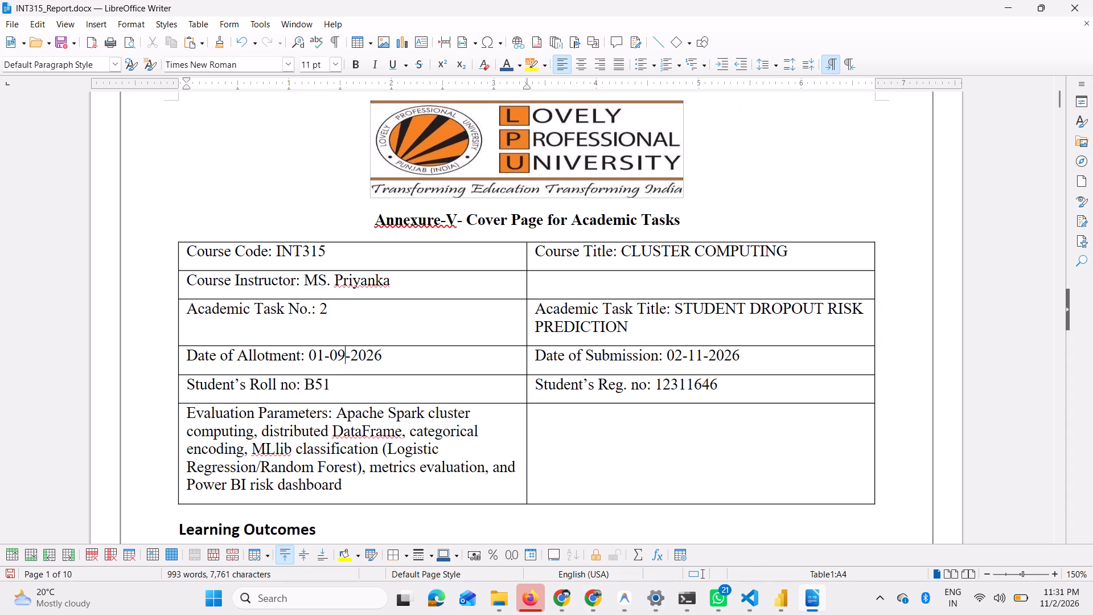
key("BackSpace")
key("8")
left_click(320, 353)
key("BackSpace")
key("BackSpace")
type("24")
left_click(411, 389)
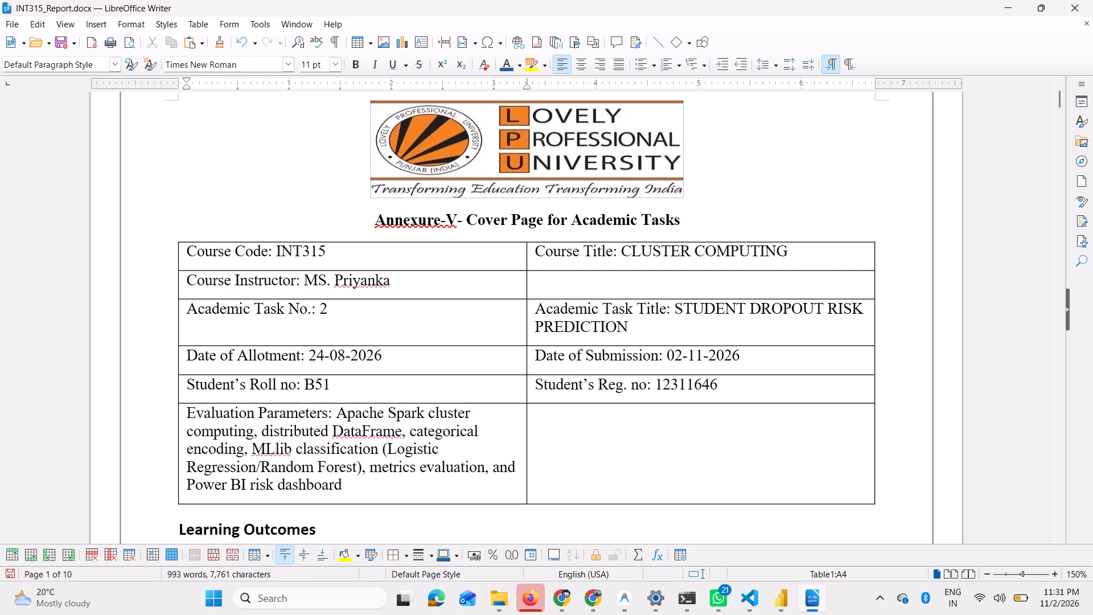
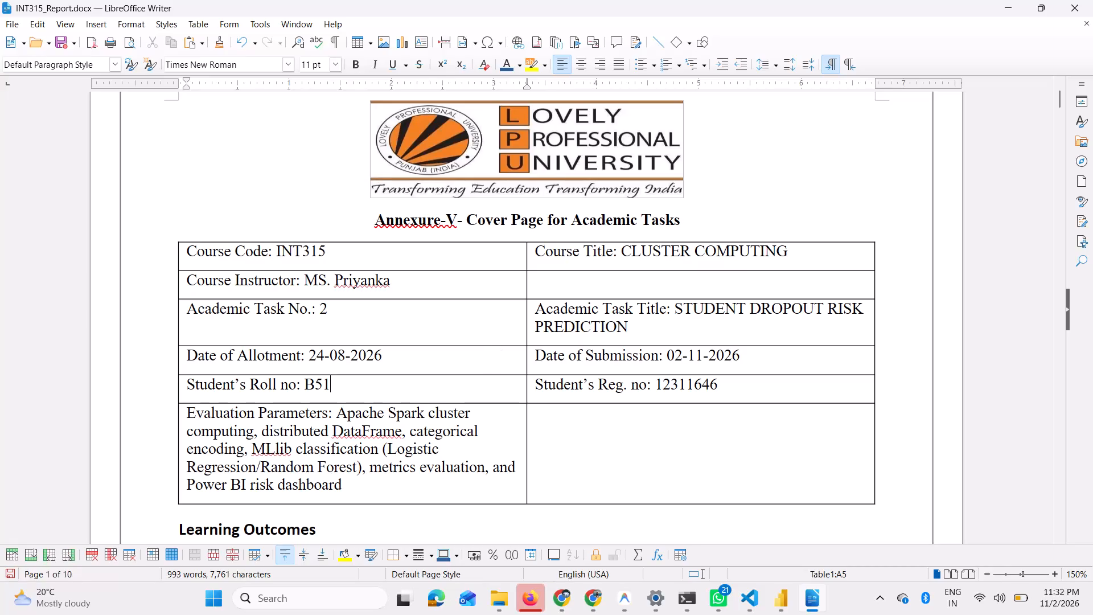
Review the report from the cover page through the dataset description, CRUD operations and model evaluation pages.
scroll(561, 374, "down", 1)
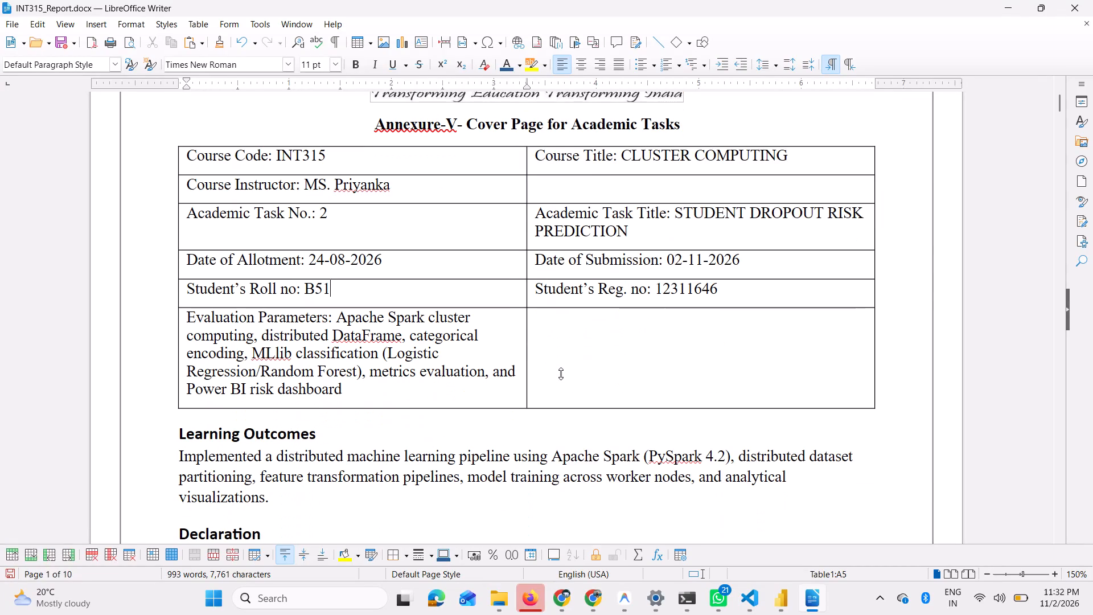
scroll(561, 374, "down", 1)
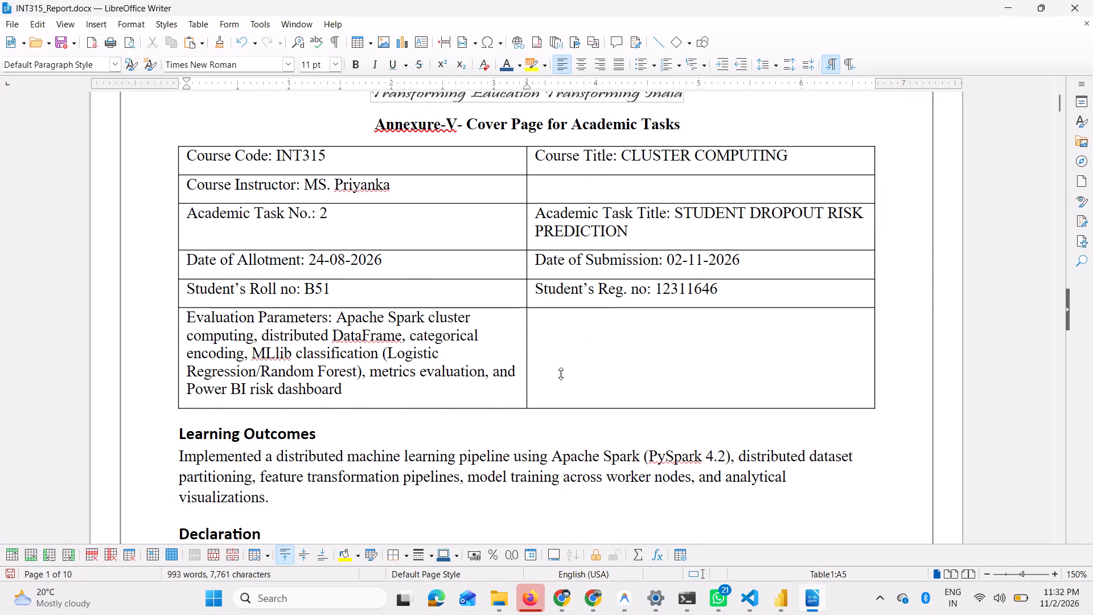
scroll(561, 374, "down", 2)
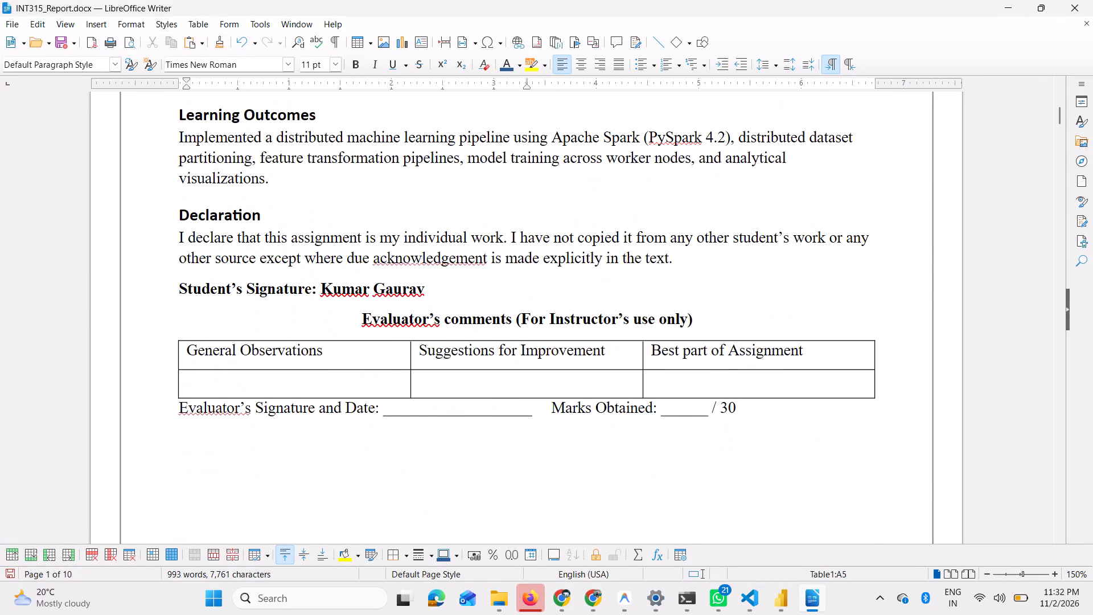
scroll(553, 444, "down", 7)
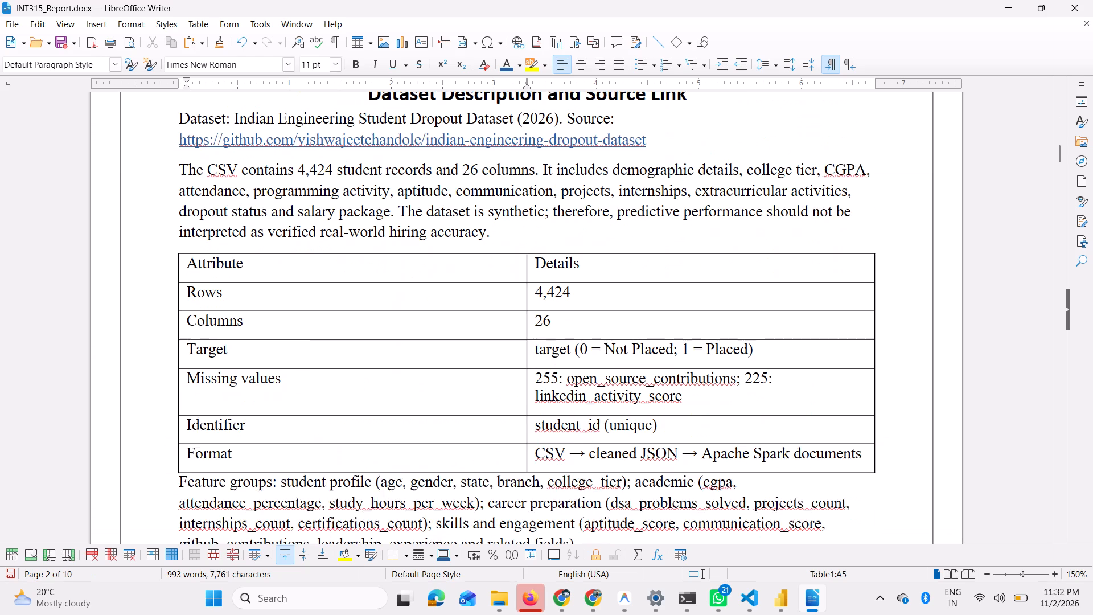
scroll(553, 444, "down", 2)
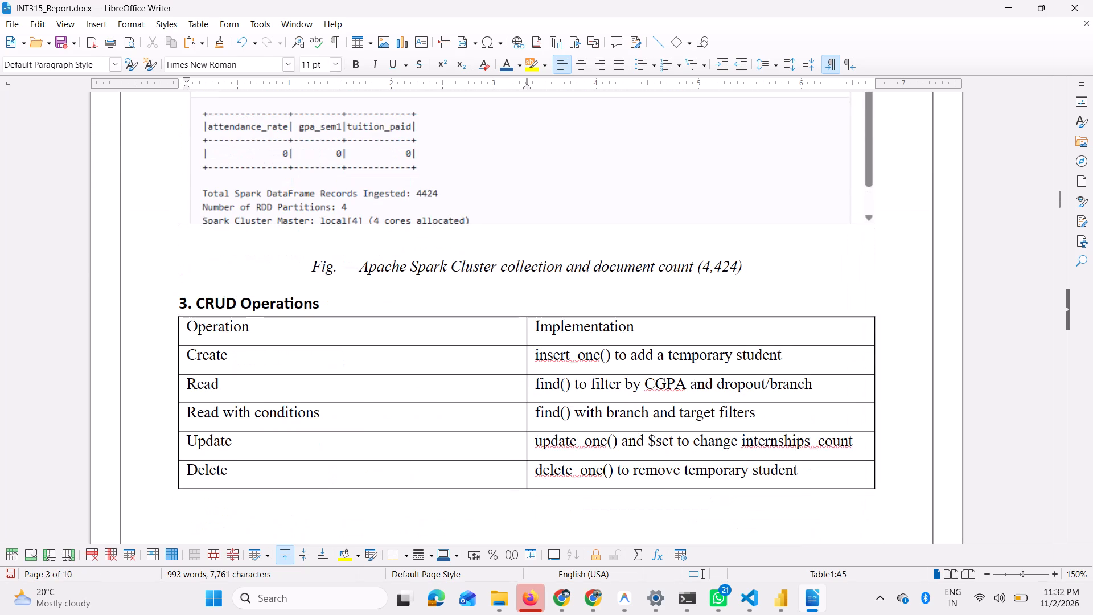
scroll(553, 444, "up", 1)
left_click(574, 317)
left_click(578, 305)
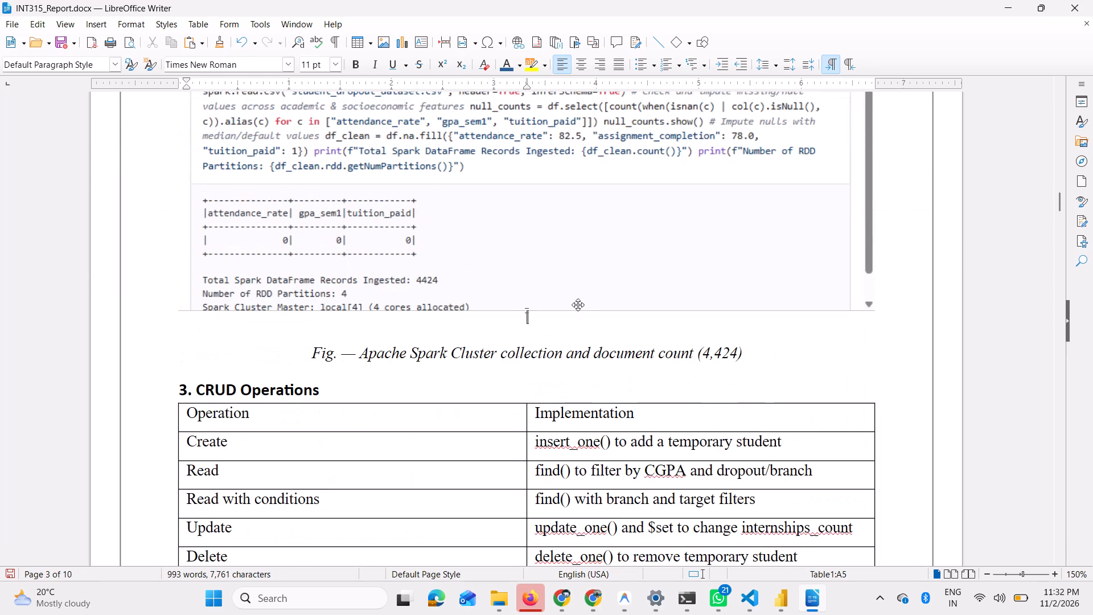
scroll(565, 364, "down", 3)
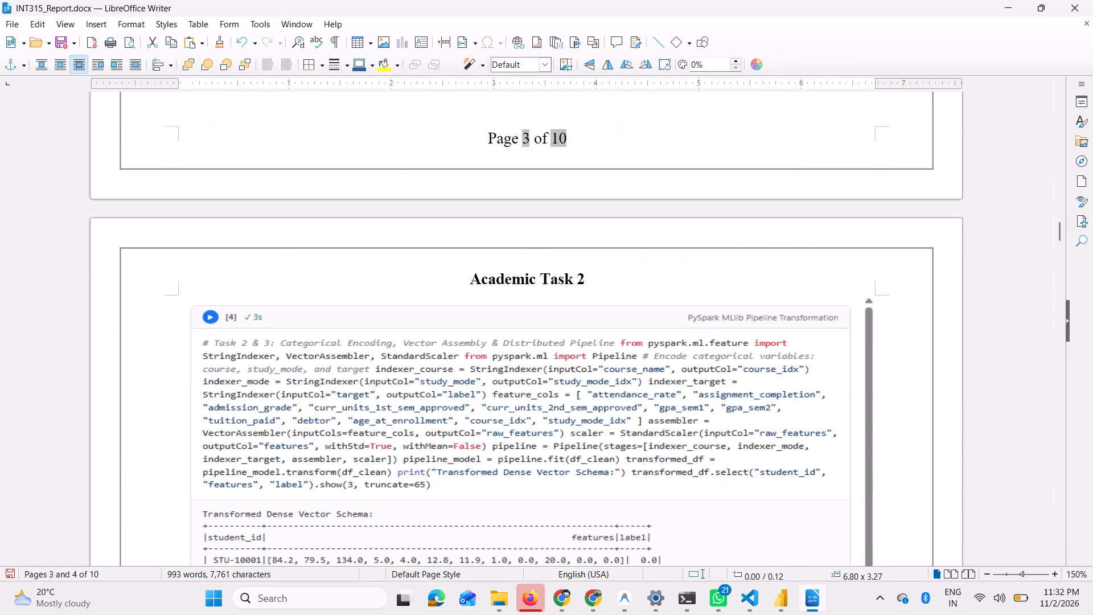
scroll(565, 364, "down", 9)
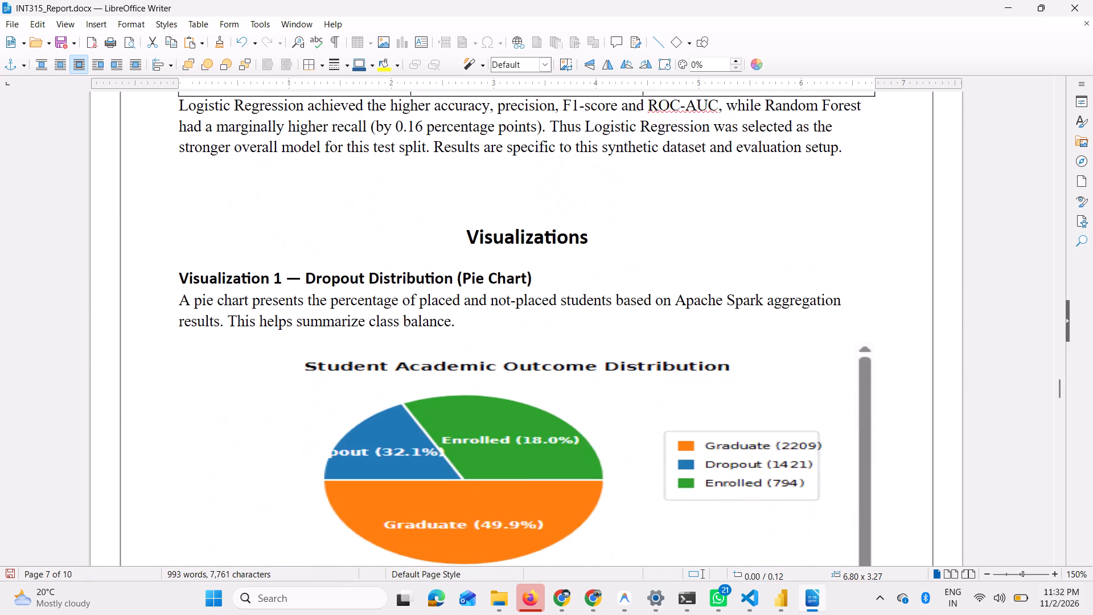
Examine the Visualizations section's pie chart, correlation matrix, box plot, Power BI dashboard and heatmap against their headings and descriptions.
scroll(565, 364, "down", 3)
scroll(565, 364, "up", 1)
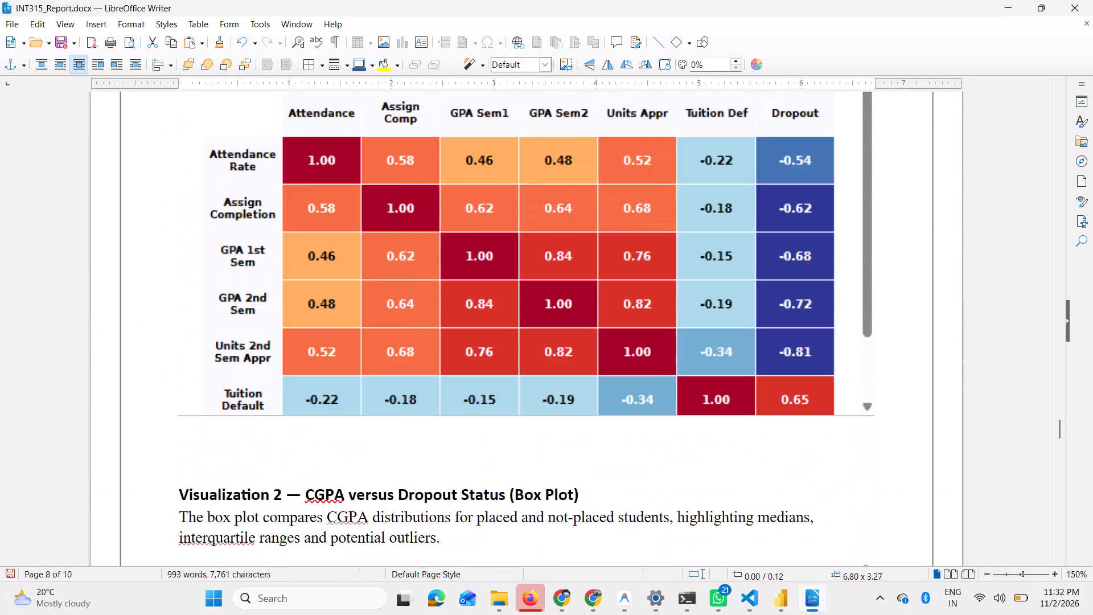
scroll(565, 364, "up", 1)
scroll(565, 364, "down", 5)
scroll(565, 364, "up", 1)
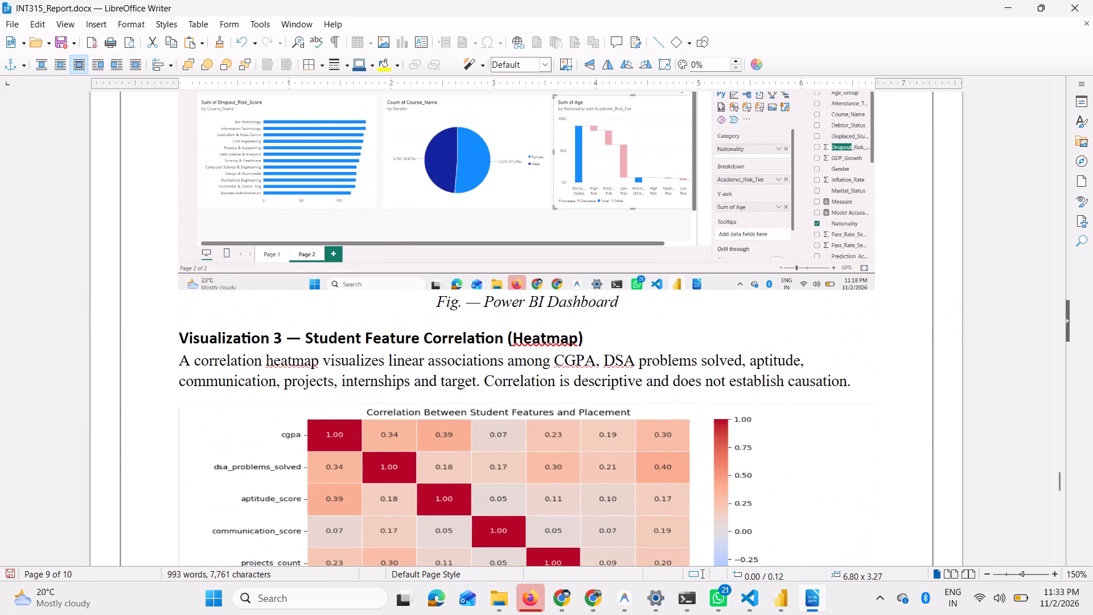
scroll(565, 424, "down", 2)
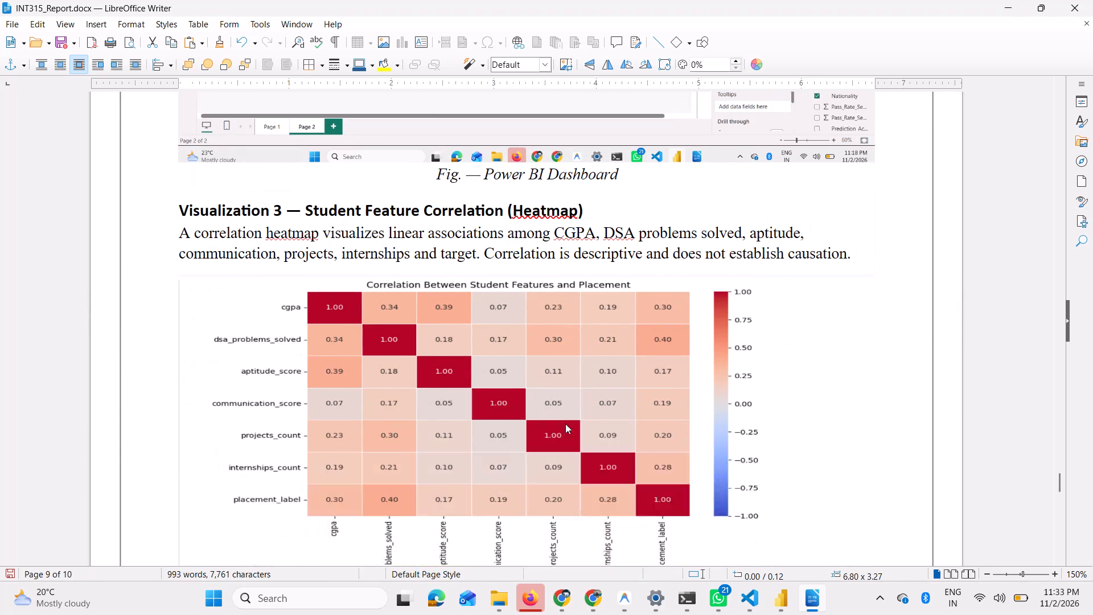
scroll(565, 424, "down", 1)
scroll(565, 424, "up", 1)
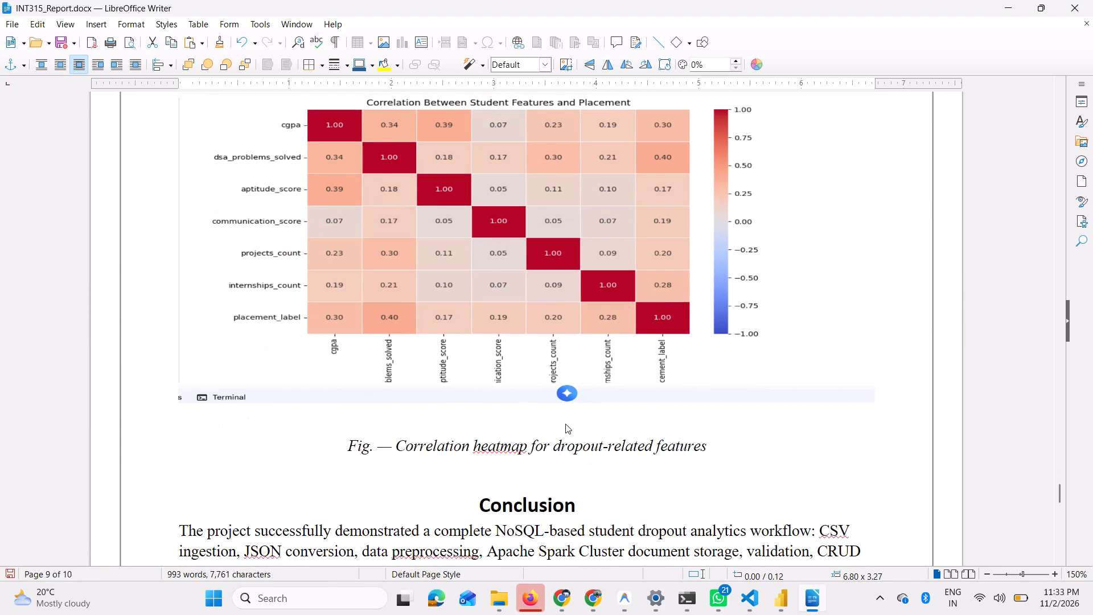
scroll(565, 424, "up", 2)
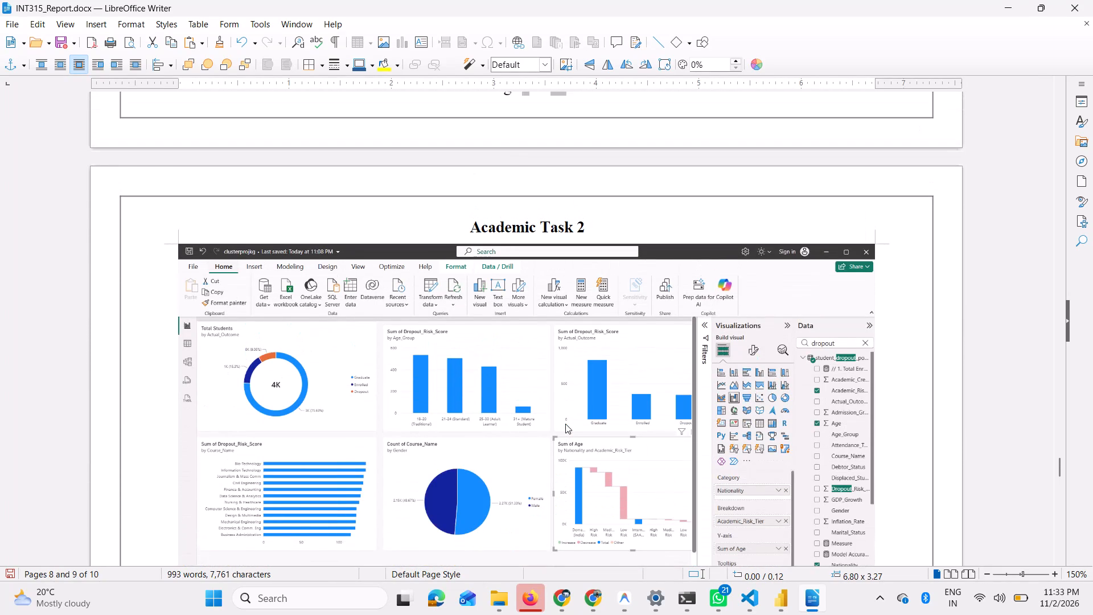
scroll(565, 424, "up", 2)
scroll(565, 424, "down", 1)
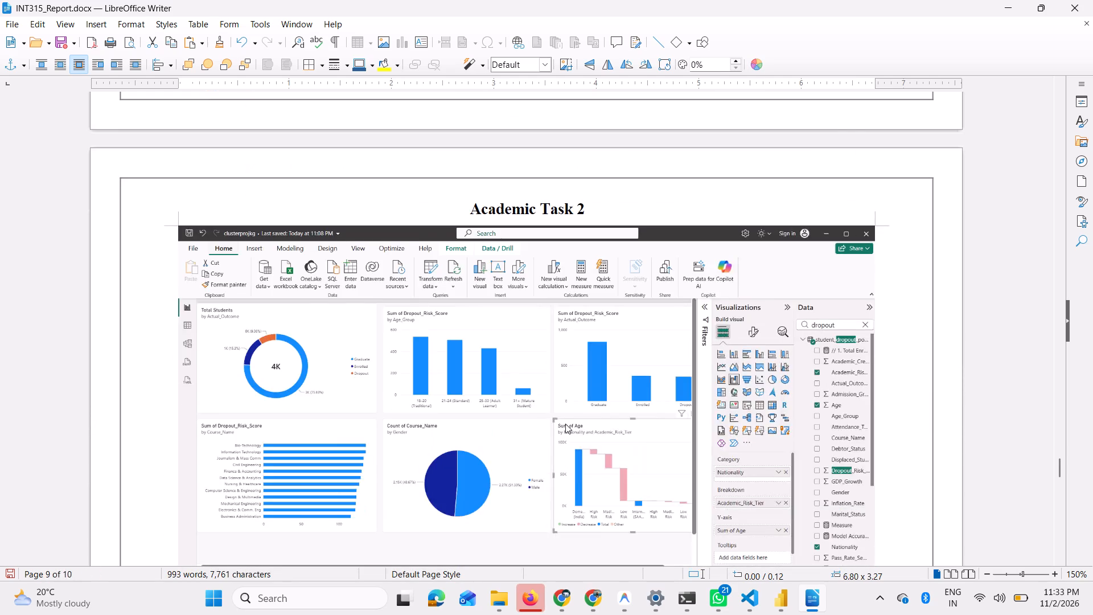
scroll(565, 424, "up", 1)
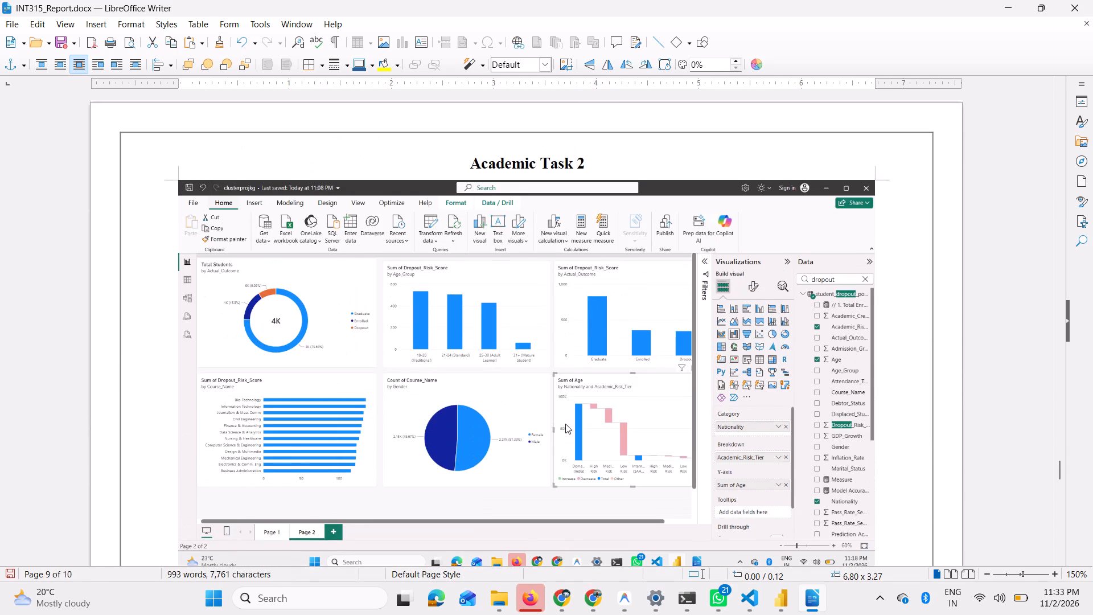
scroll(565, 424, "up", 2)
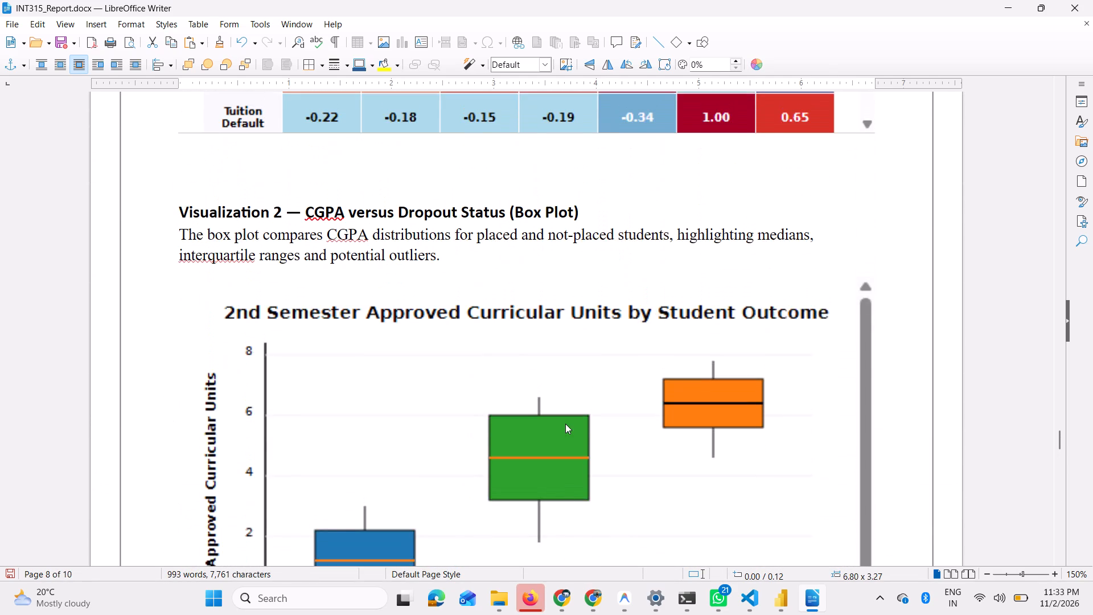
scroll(565, 424, "up", 3)
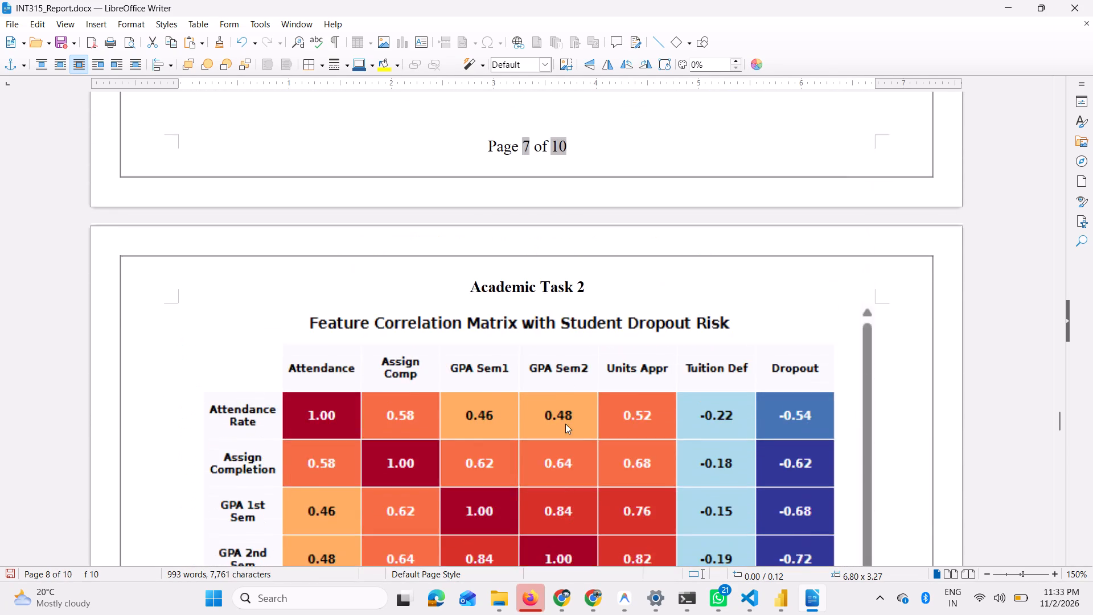
scroll(565, 424, "up", 2)
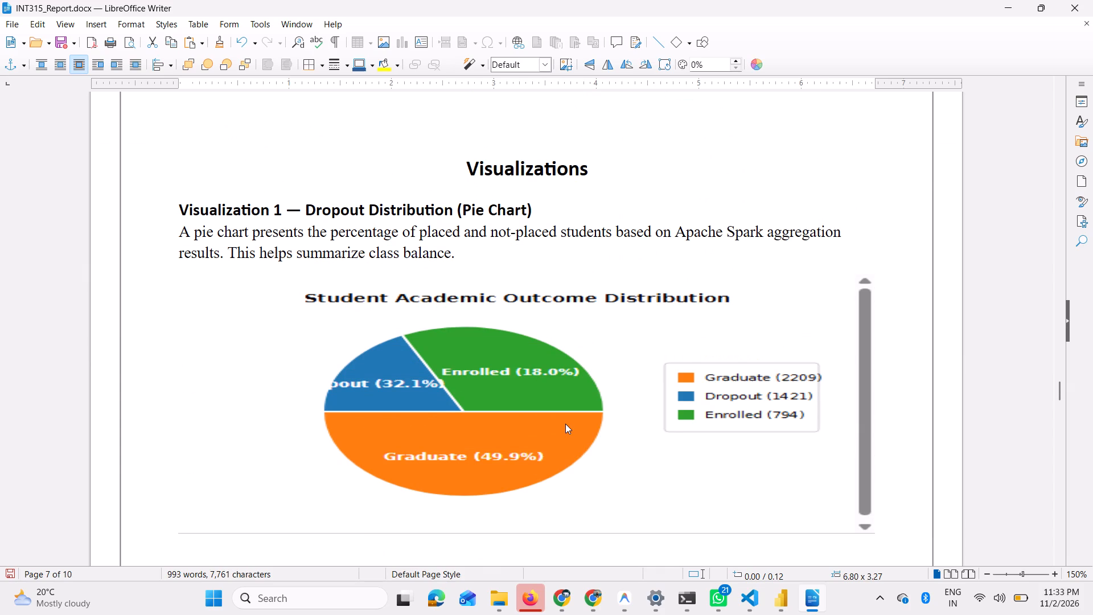
scroll(565, 424, "down", 4)
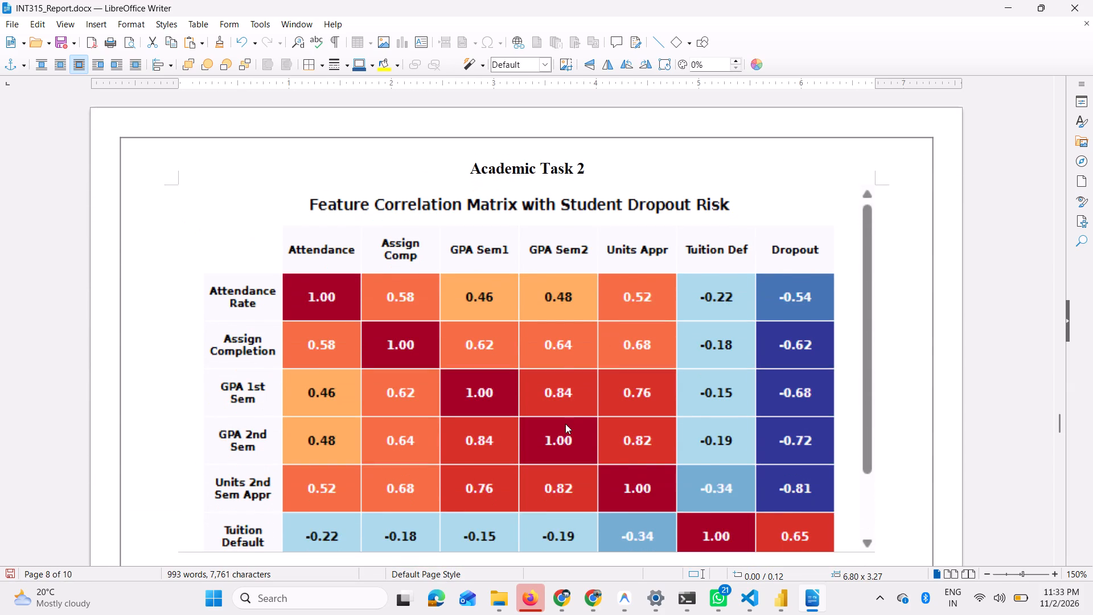
scroll(565, 424, "up", 2)
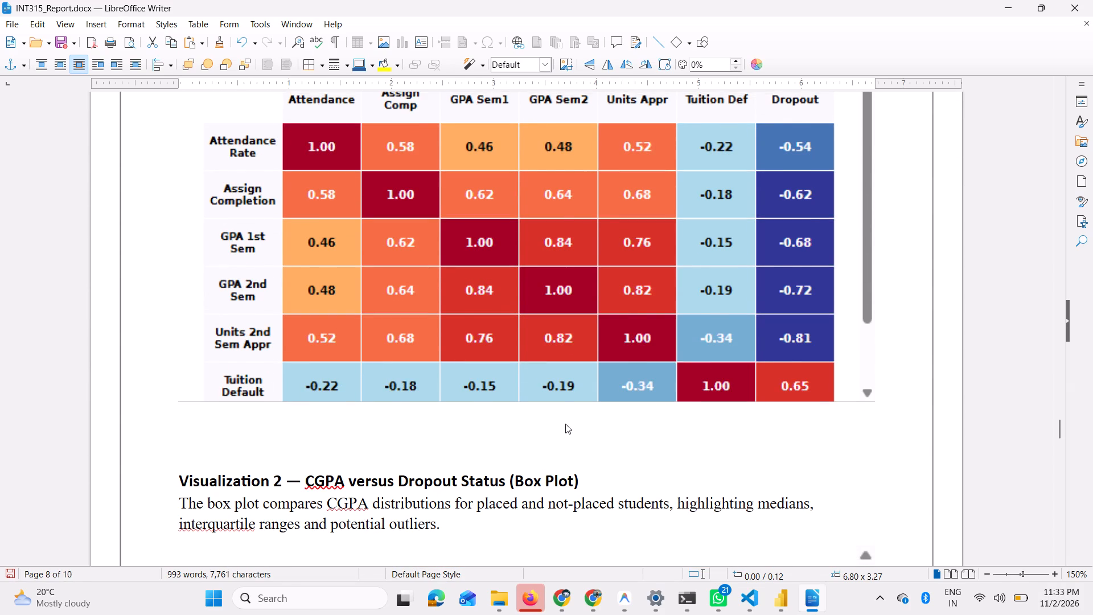
Check the Results and Model Evaluation table and its summary against the Machine Learning Algorithms section and ROC curve figure.
scroll(565, 424, "up", 5)
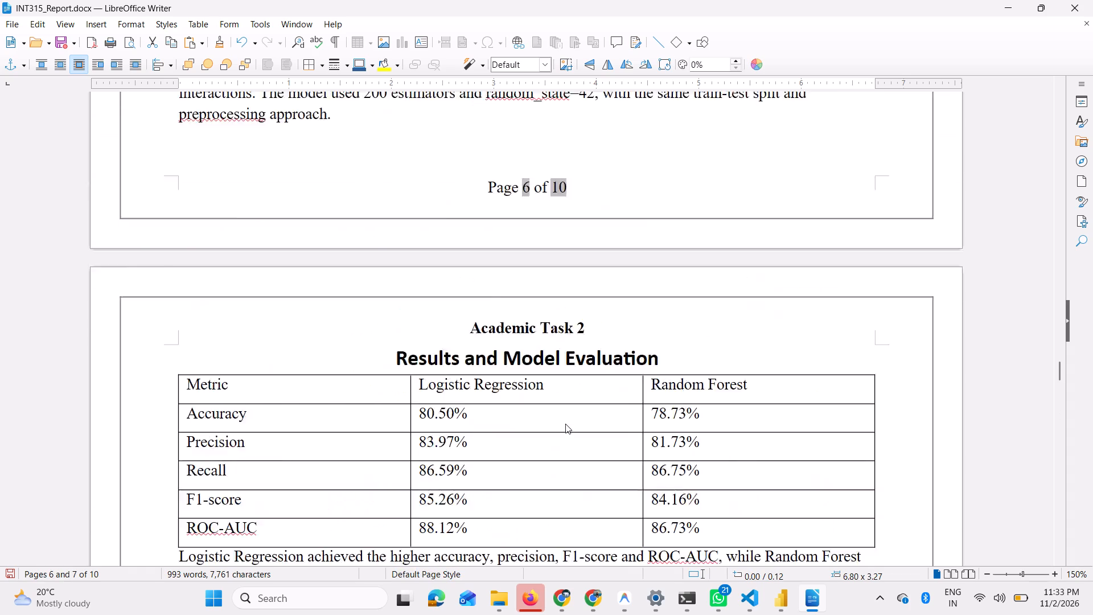
scroll(565, 424, "up", 2)
scroll(565, 424, "down", 2)
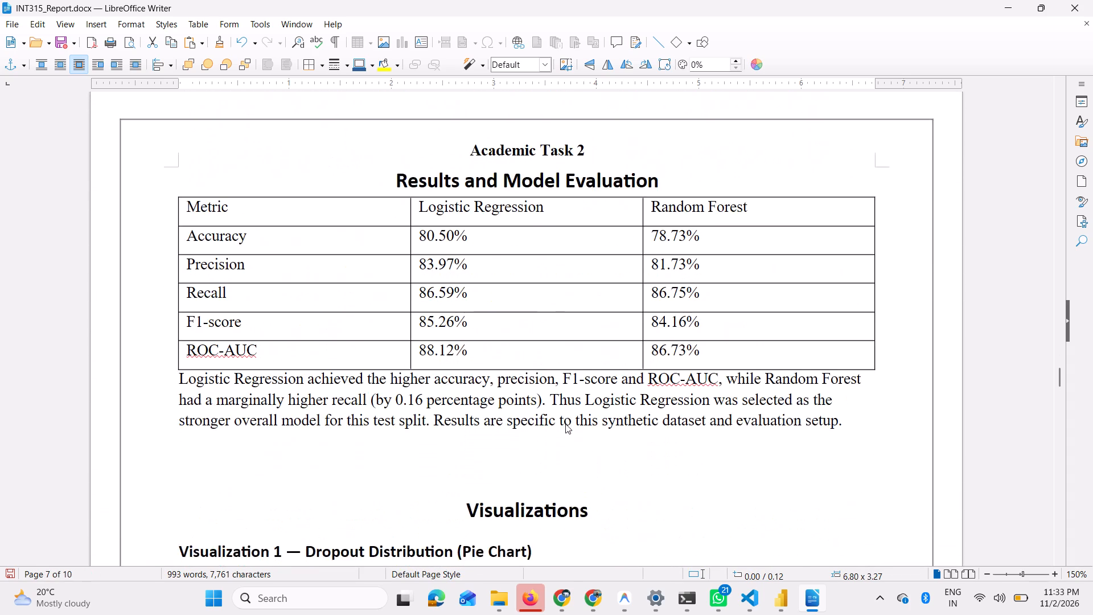
scroll(565, 424, "down", 1)
scroll(565, 424, "up", 1)
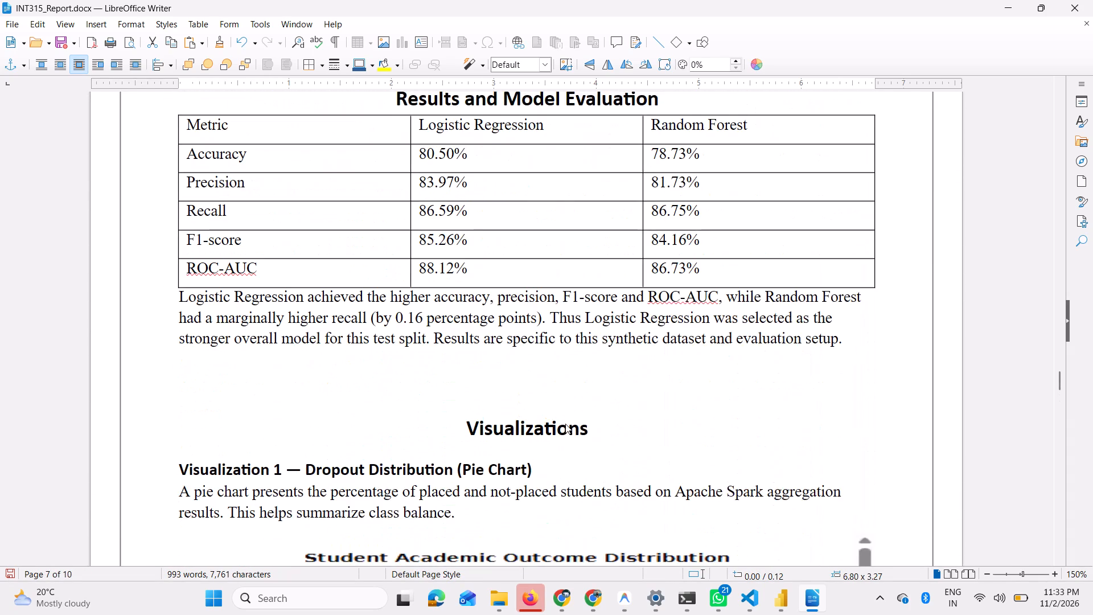
scroll(565, 424, "up", 3)
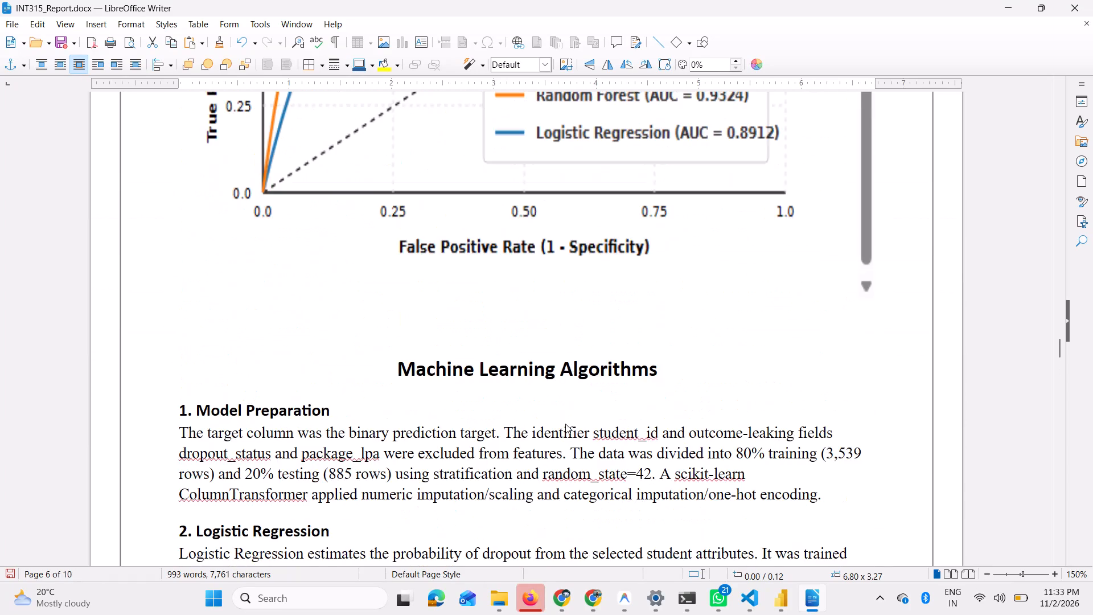
scroll(565, 424, "up", 1)
scroll(565, 424, "down", 1)
scroll(565, 424, "up", 1)
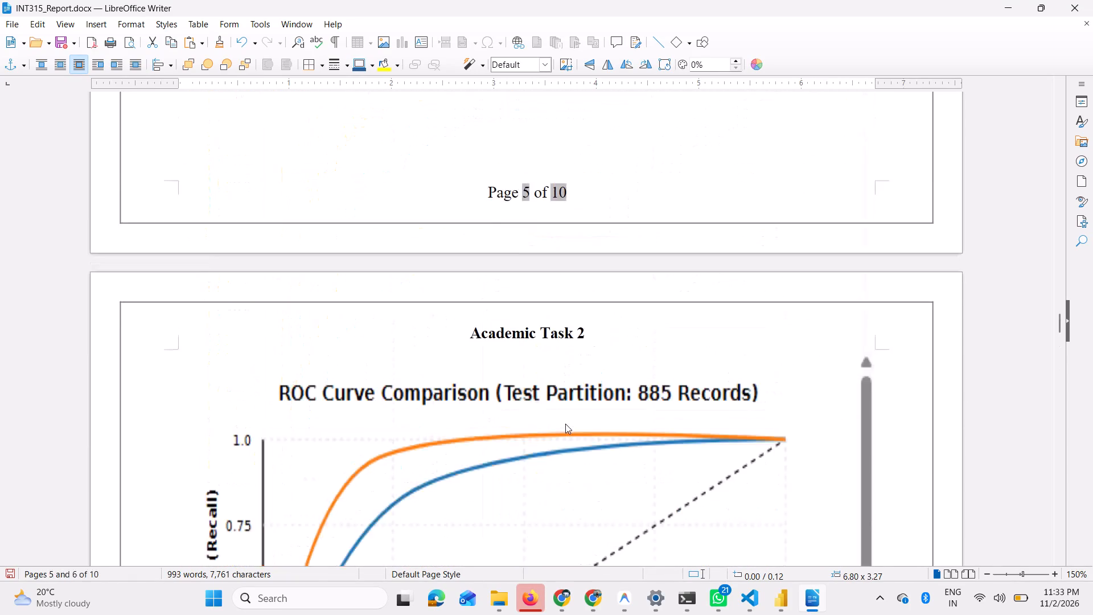
Look back over the Spark output pages and return to the cover page to check its details.
scroll(565, 424, "up", 2)
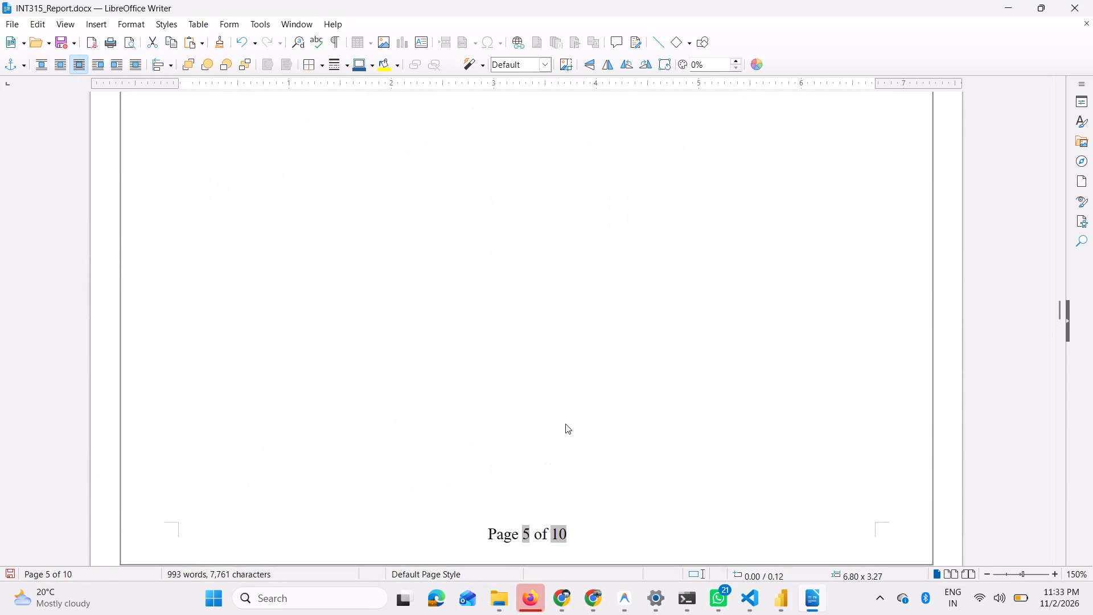
scroll(565, 424, "up", 5)
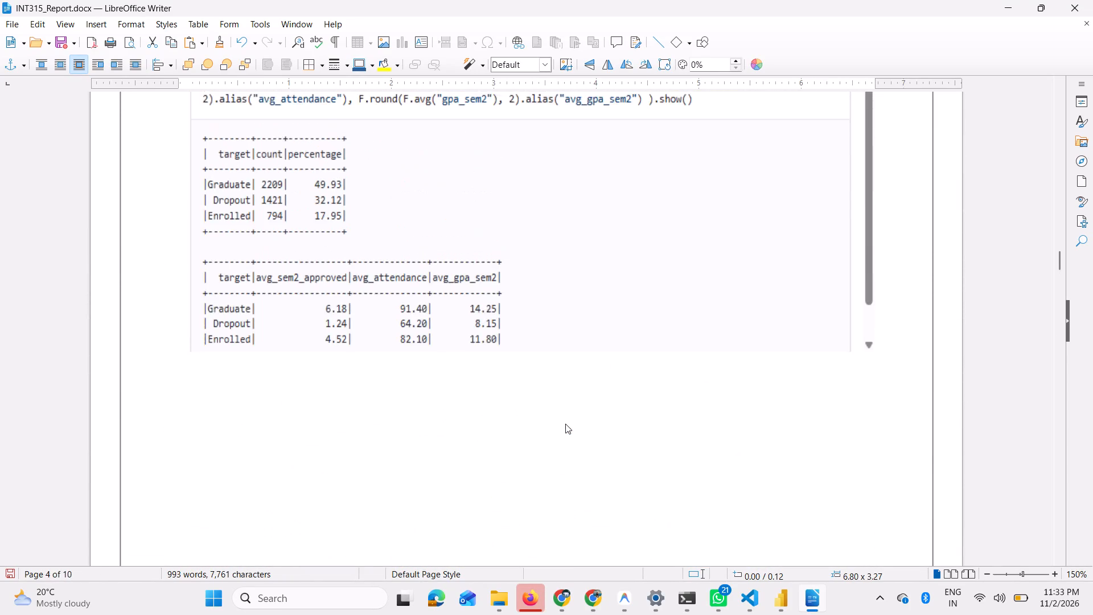
scroll(565, 424, "up", 10)
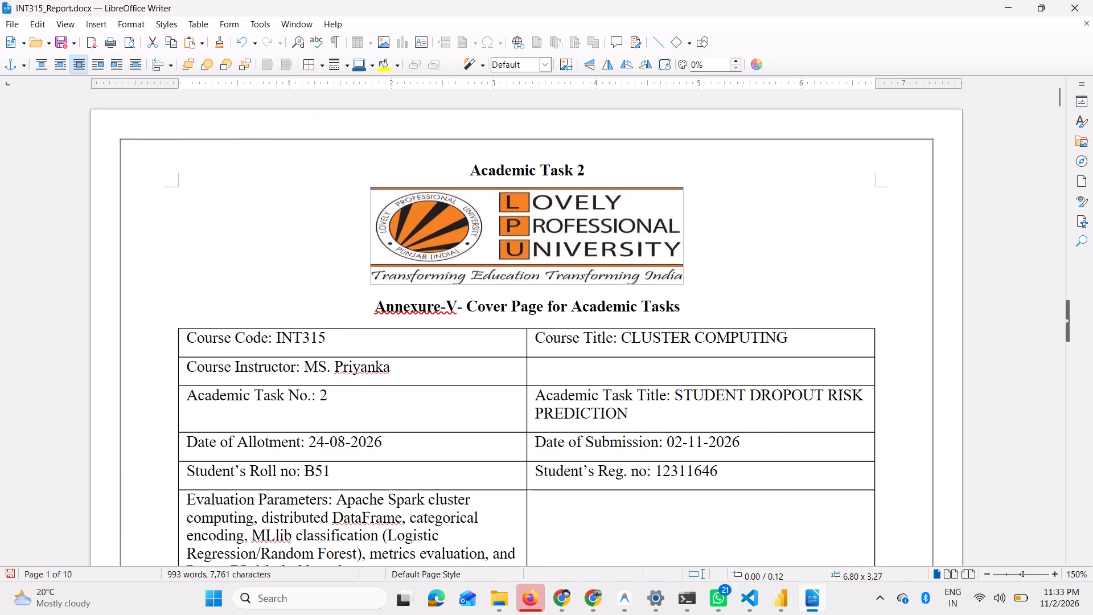